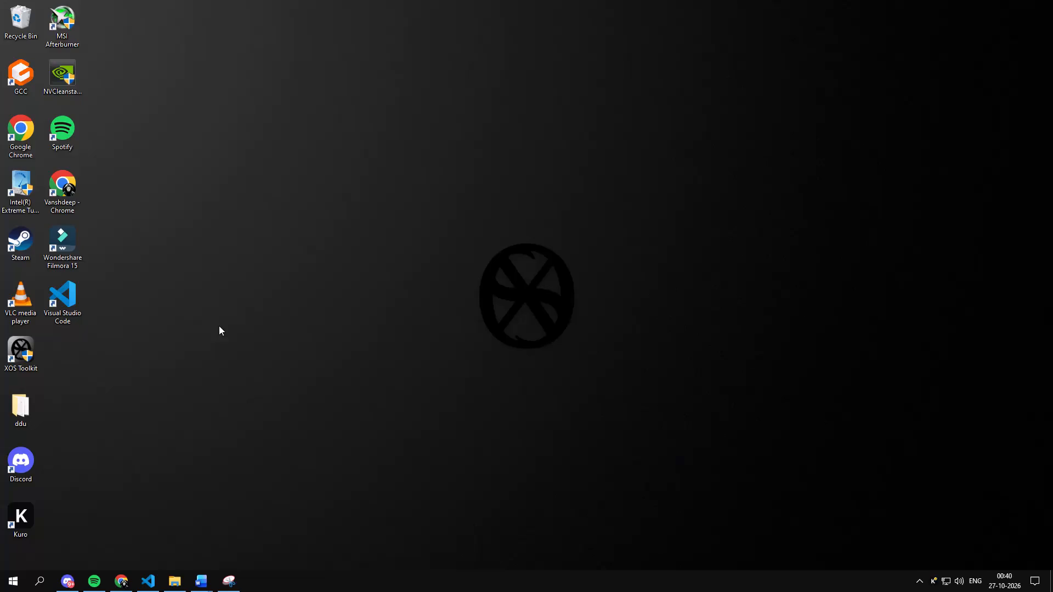
In Visual Studio Code, create a new file named exp8.py in the NLP folder.
left_click(138, 574)
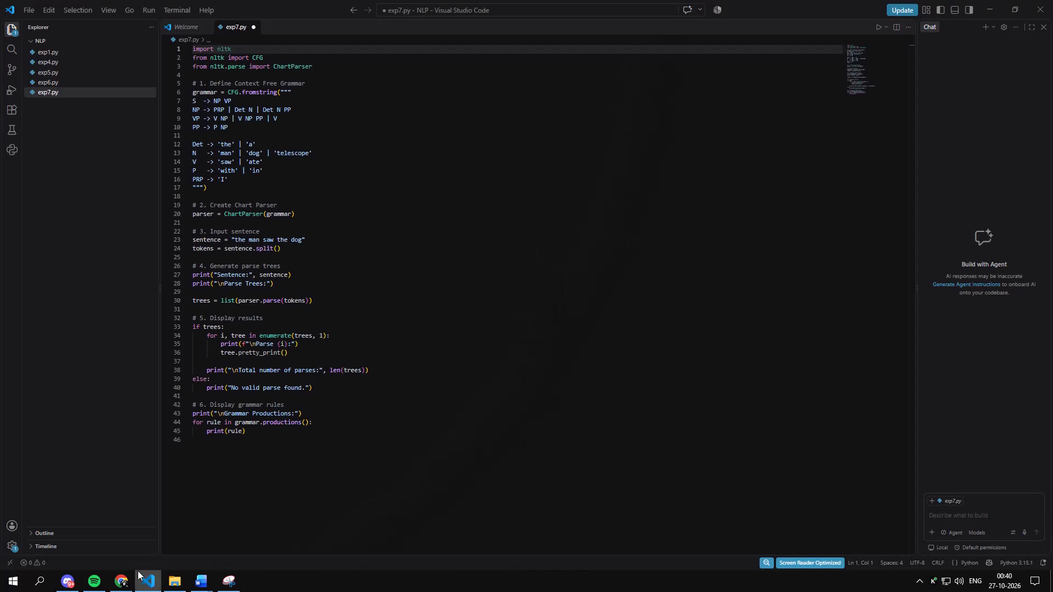
double_click(99, 177)
type("exp8.py")
key("shift+Up")
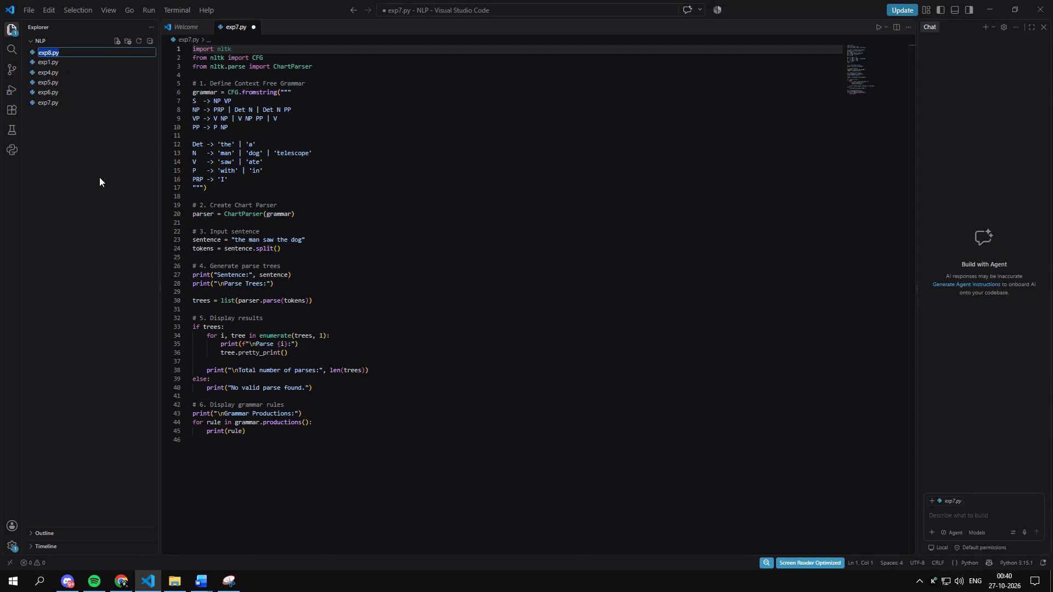
key("Return")
With the Experiment_8 nlp PDF open in Chrome alongside the Word report, change the report's title number to Experiment 8.
key("alt+Tab")
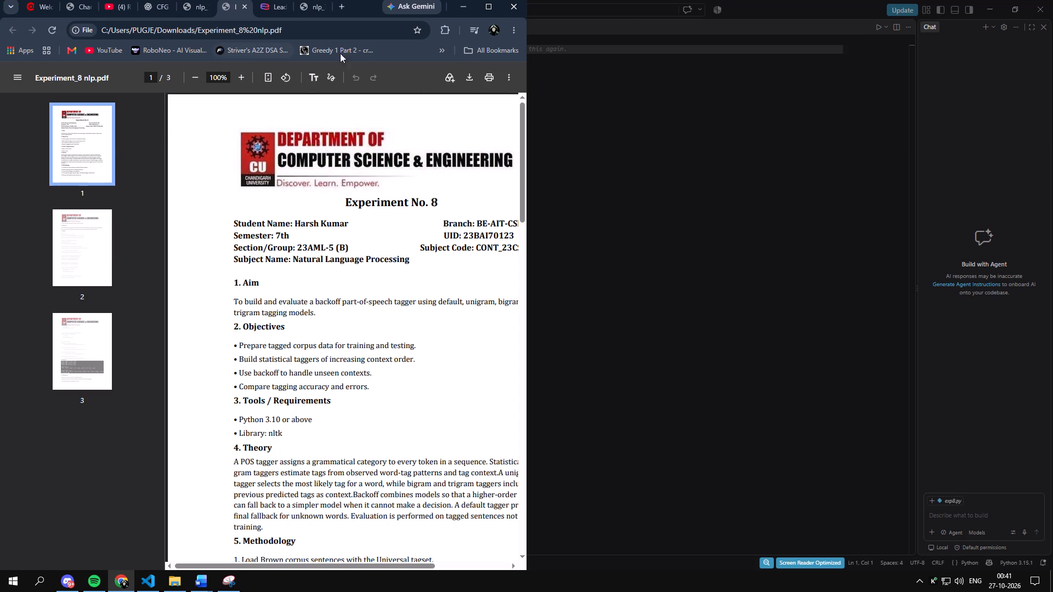
left_click_drag(235, 565, 253, 560)
scroll(294, 349, "down", 3, "ctrl")
scroll(293, 348, "up", 1, "ctrl")
scroll(293, 339, "up", 4)
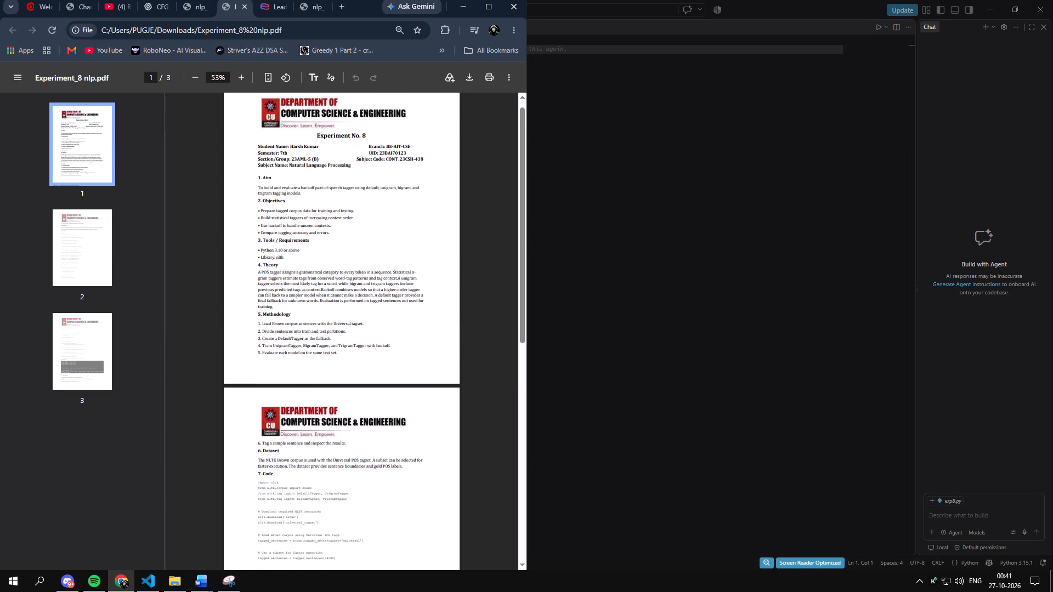
left_click(204, 586)
left_click(241, 533)
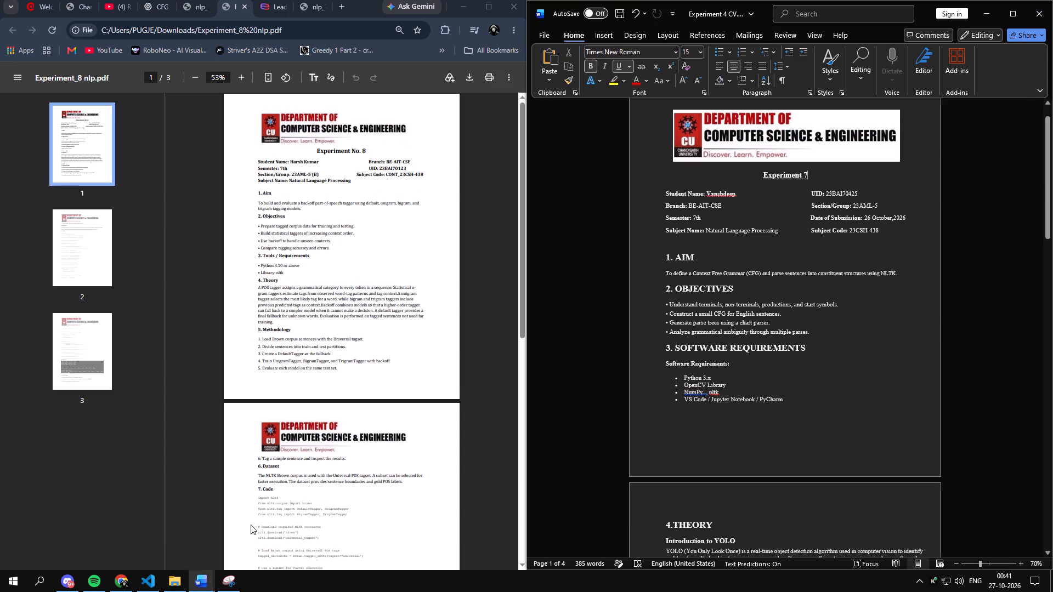
left_click(818, 174)
key("BackSpace")
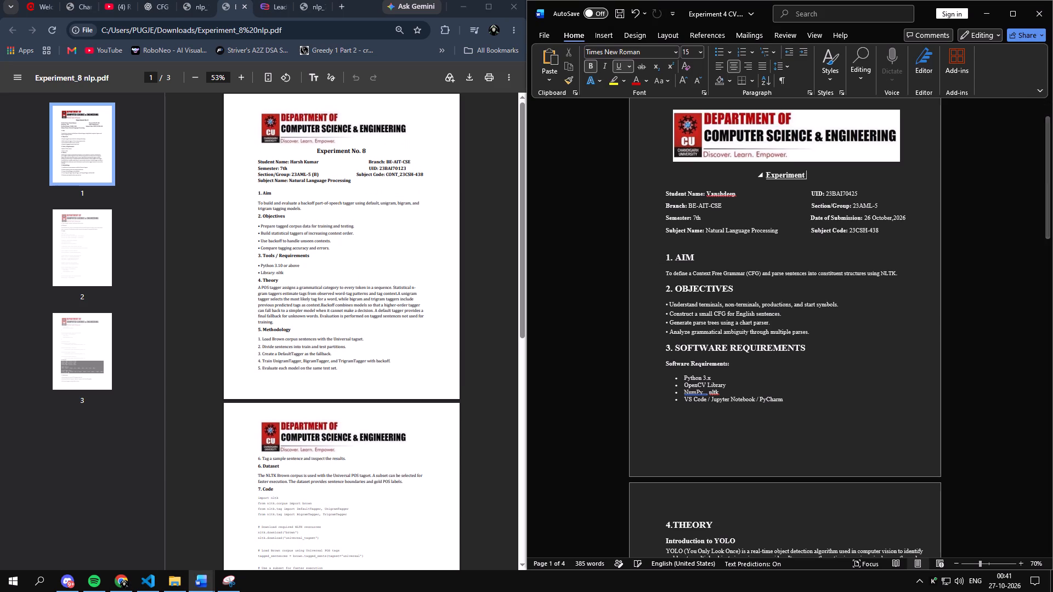
key("8")
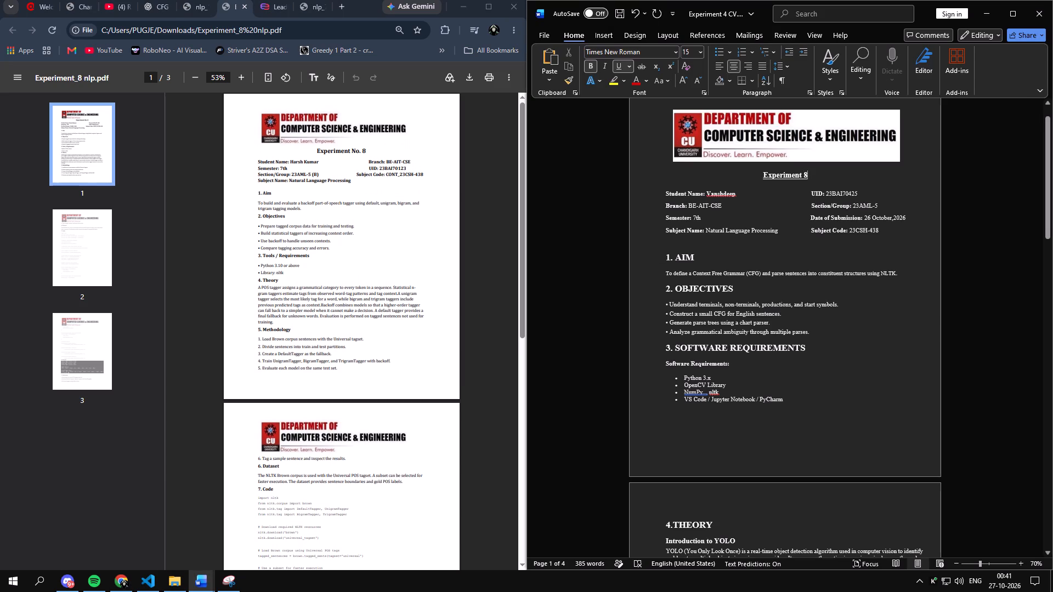
Copy the Aim paragraph from the Experiment 8 PDF in Chrome and replace the Word report's AIM text with it.
scroll(343, 203, "up", 1, "ctrl")
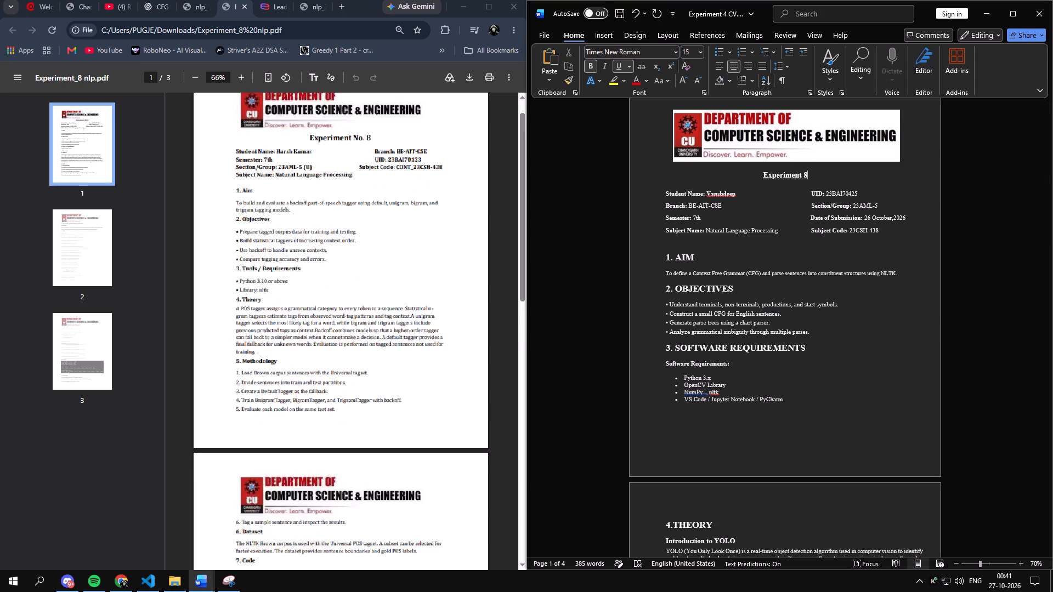
scroll(343, 203, "up", 2, "ctrl")
left_click_drag(263, 210, 186, 204)
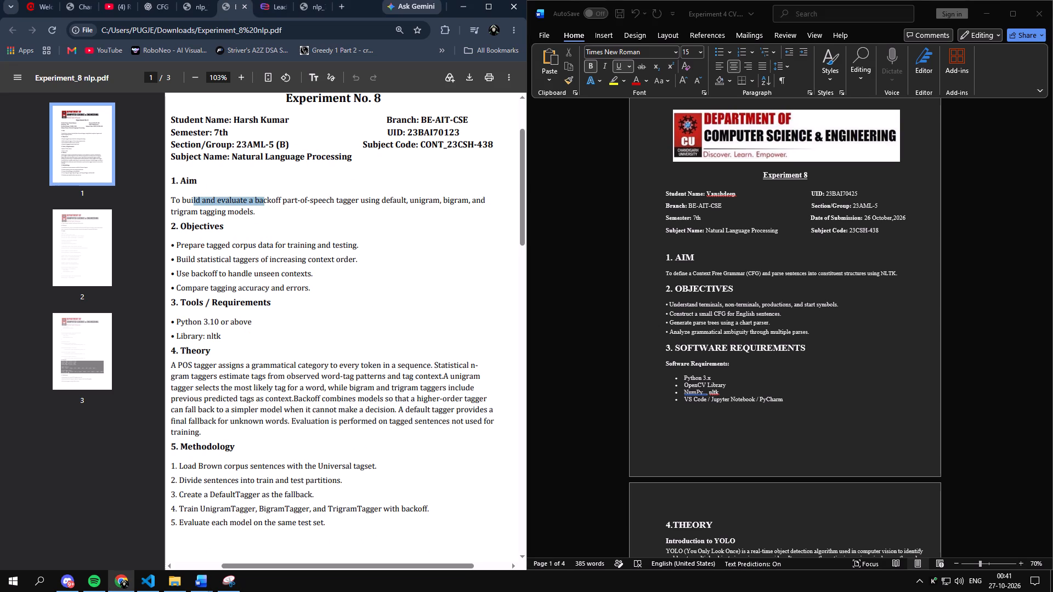
left_click_drag(186, 204, 173, 203)
left_click_drag(256, 213, 177, 201)
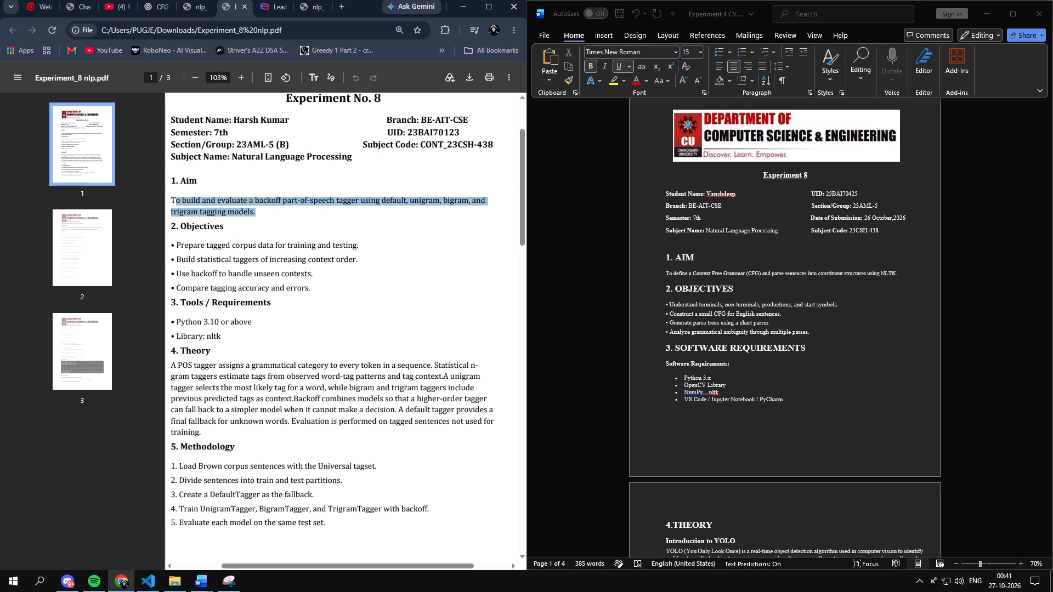
left_click_drag(177, 201, 171, 200)
key("ctrl+c")
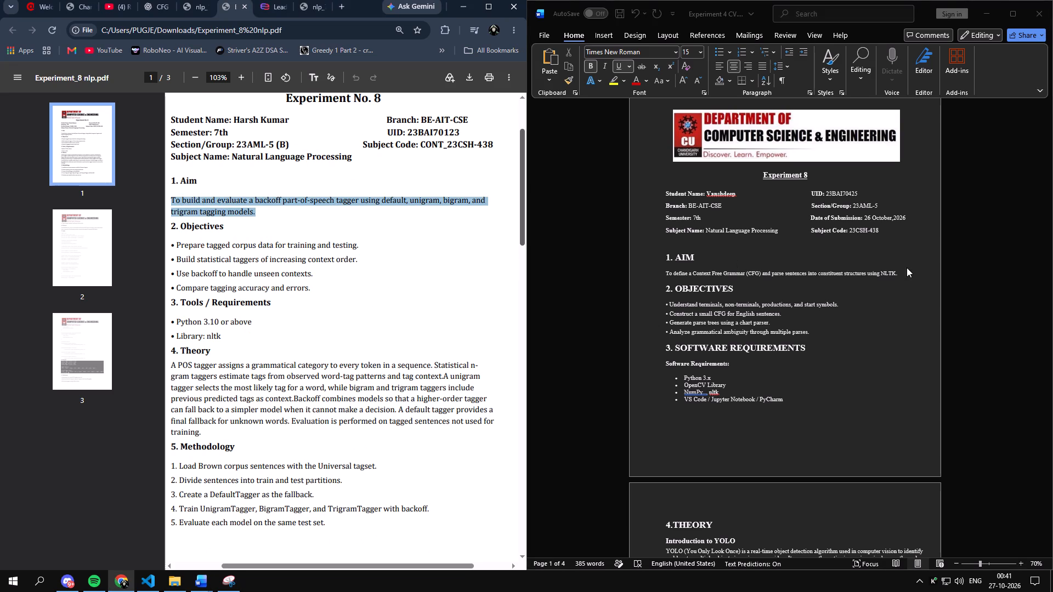
left_click(906, 267)
left_click_drag(902, 271, 666, 274)
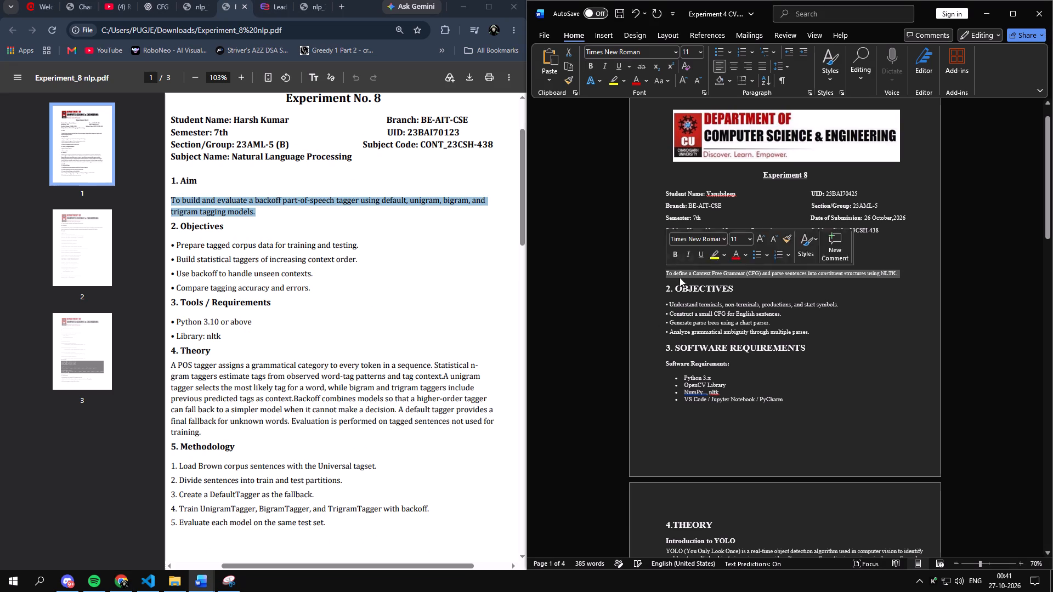
key("ctrl+v")
key("Return")
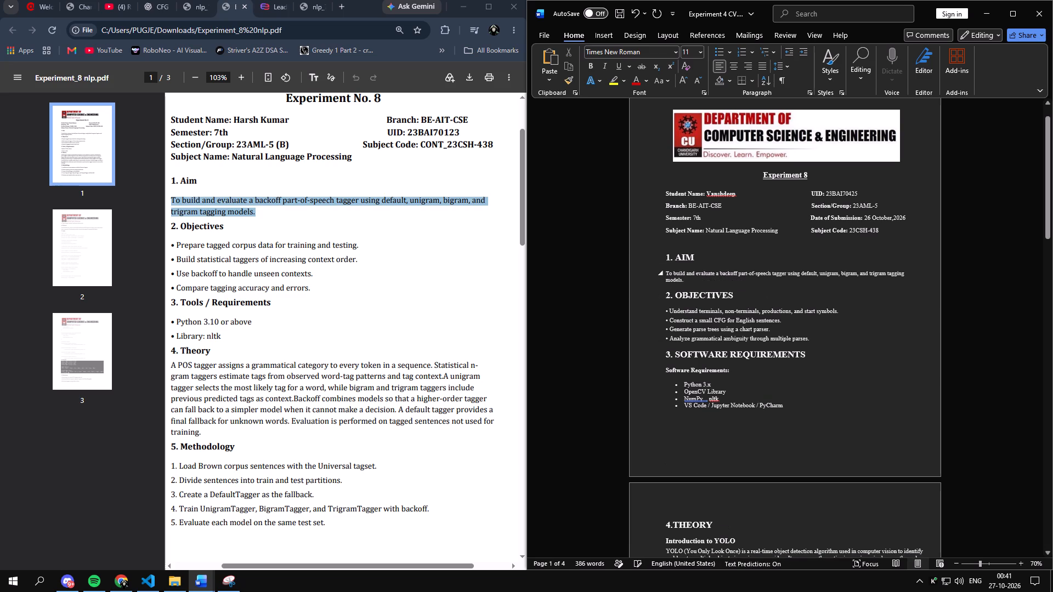
Set the font size of the replaced AIM paragraph to 12.
left_click_drag(687, 281, 670, 275)
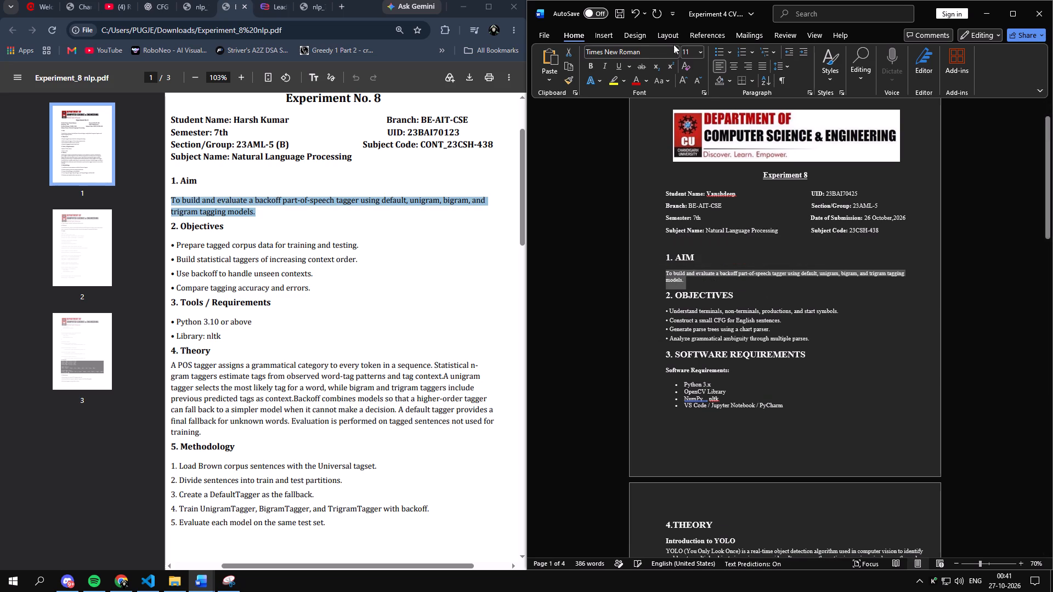
left_click(700, 51)
left_click(694, 119)
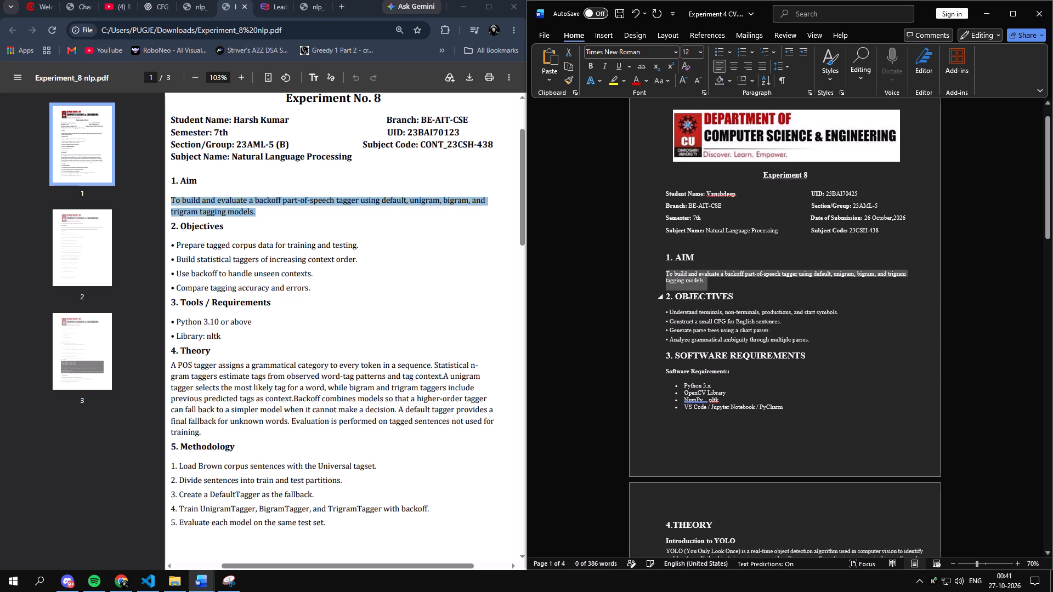
left_click(797, 295)
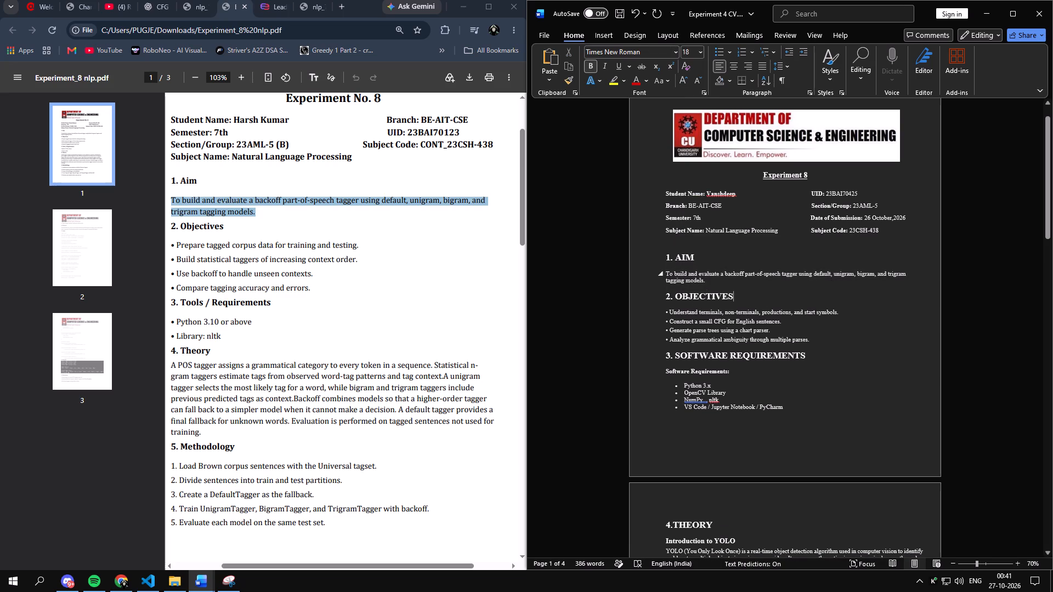
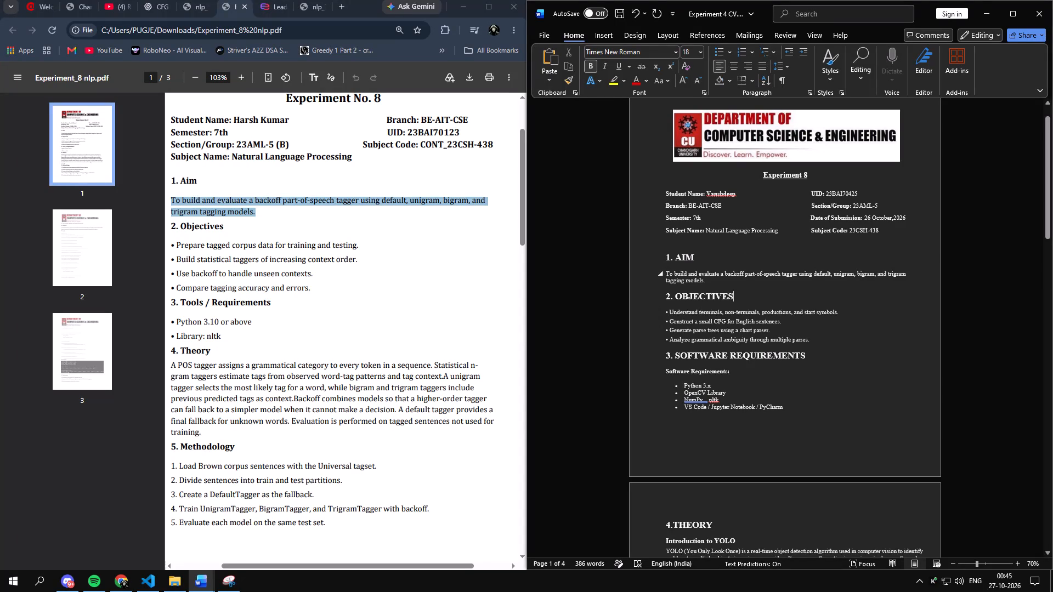
Copy the four Objectives bullets from the Experiment 8 PDF in Chrome and replace the Word report's OBJECTIVES text with them.
left_click(325, 286)
left_click_drag(314, 289, 171, 245)
key("ctrl+c")
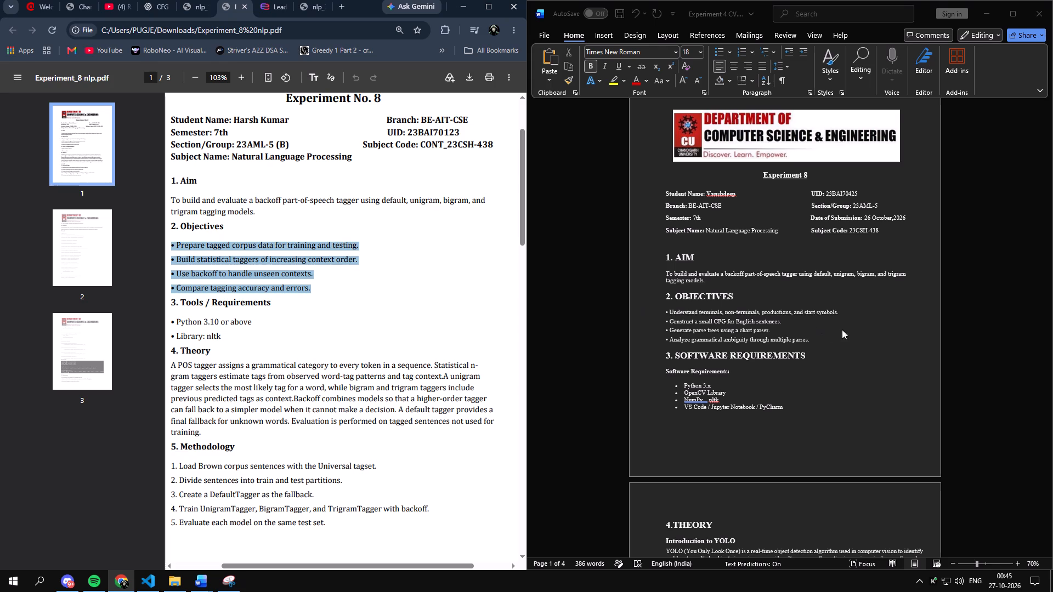
left_click(814, 338)
left_click_drag(814, 338, 709, 331)
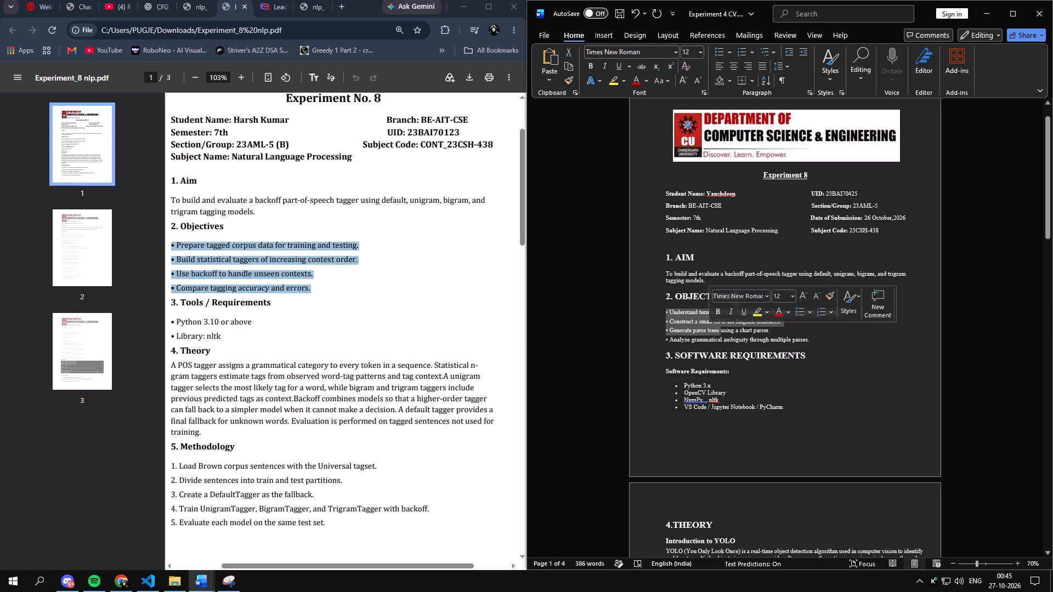
left_click(803, 340)
left_click_drag(817, 343, 663, 315)
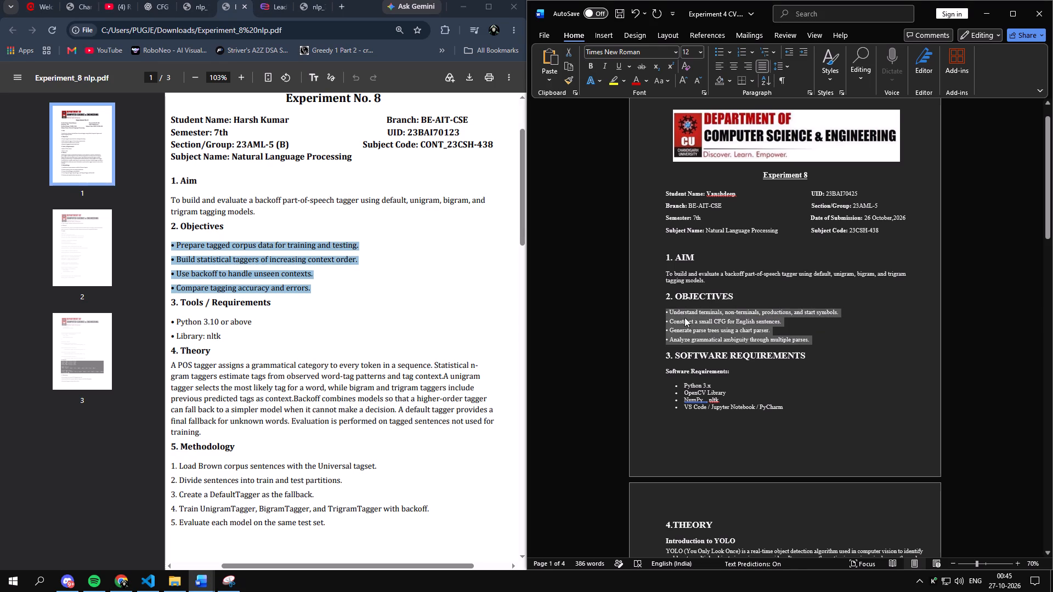
key("ctrl+v")
key("Return")
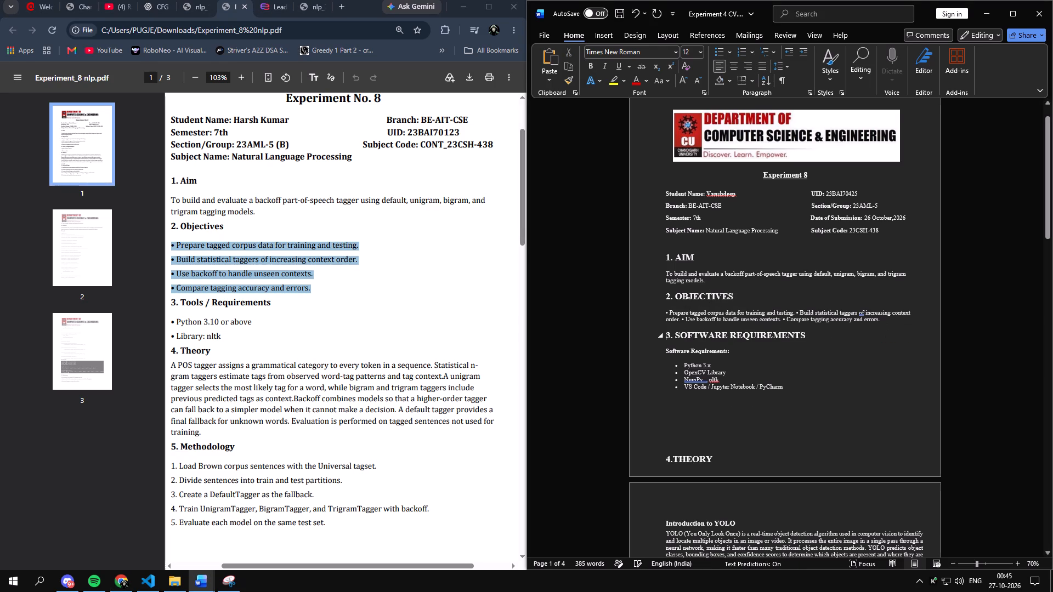
Split the pasted objectives into four separate bullet lines, removing the stray full stop and space before the second bullet.
left_click(793, 310)
key("Return")
key("Down")
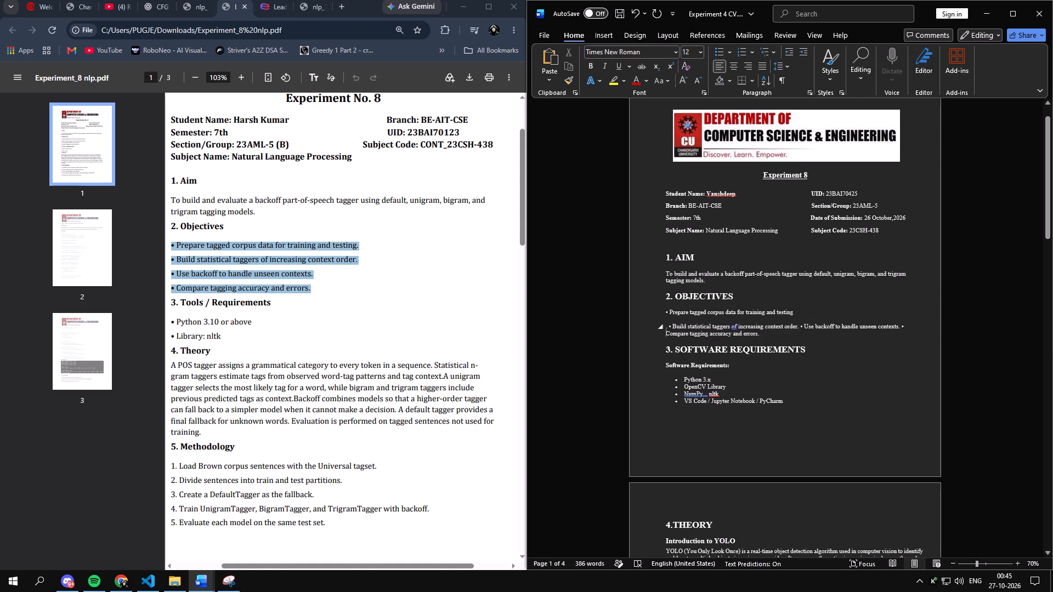
key("Up")
key("Right")
key("Right")
key("BackSpace")
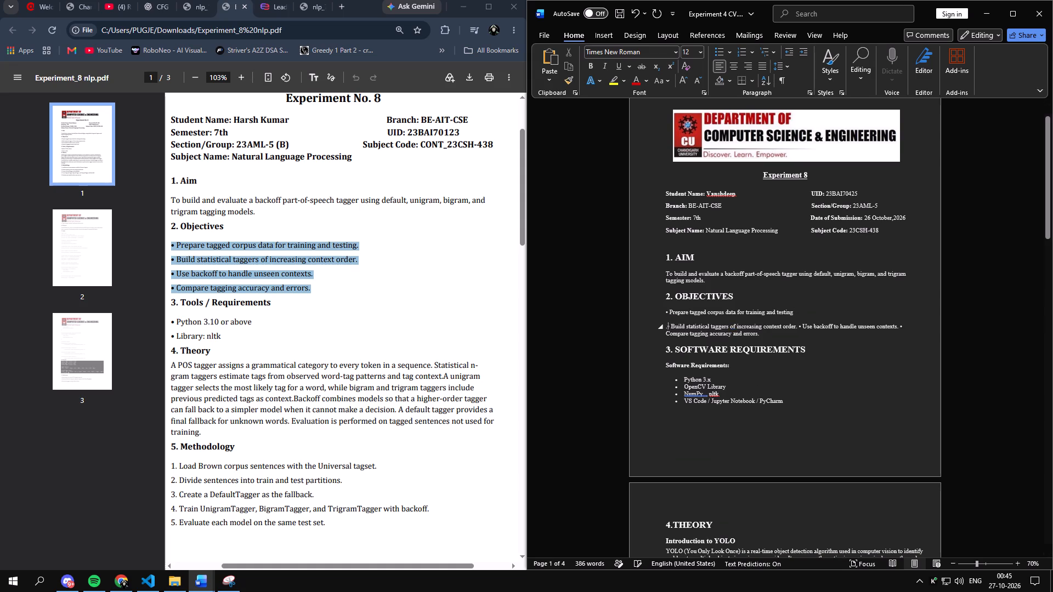
key("BackSpace")
key("BackSpace")
key("Return")
left_click(811, 356)
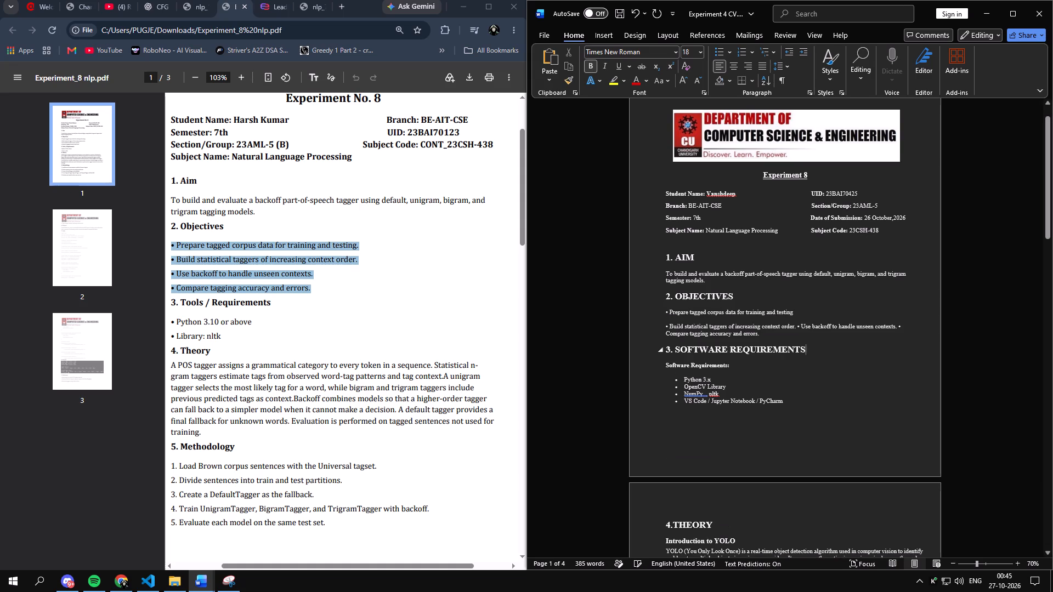
left_click(795, 325)
key("Right")
key("Return")
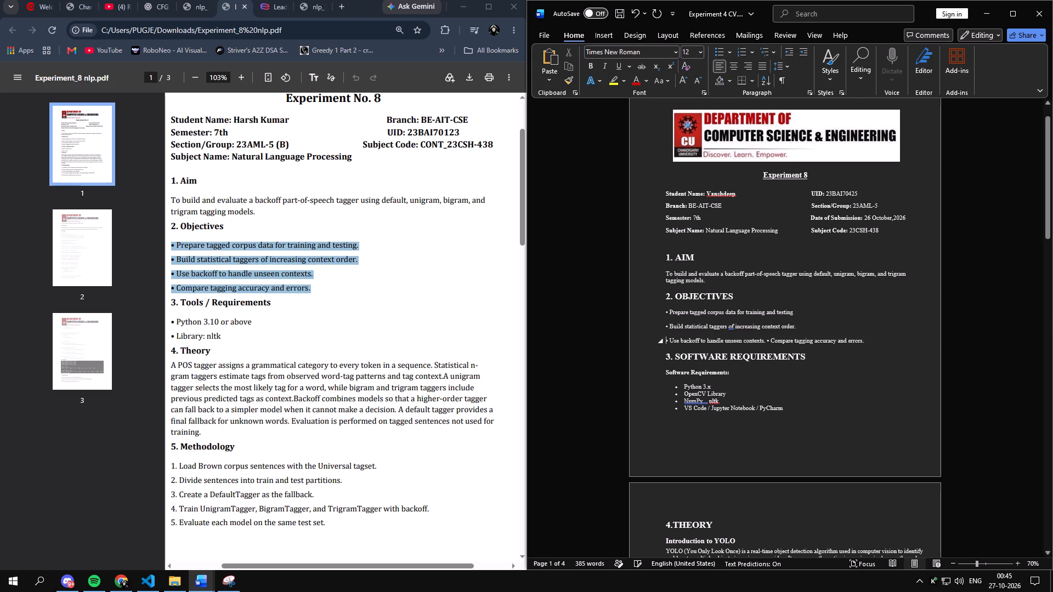
left_click(766, 341)
key("Return")
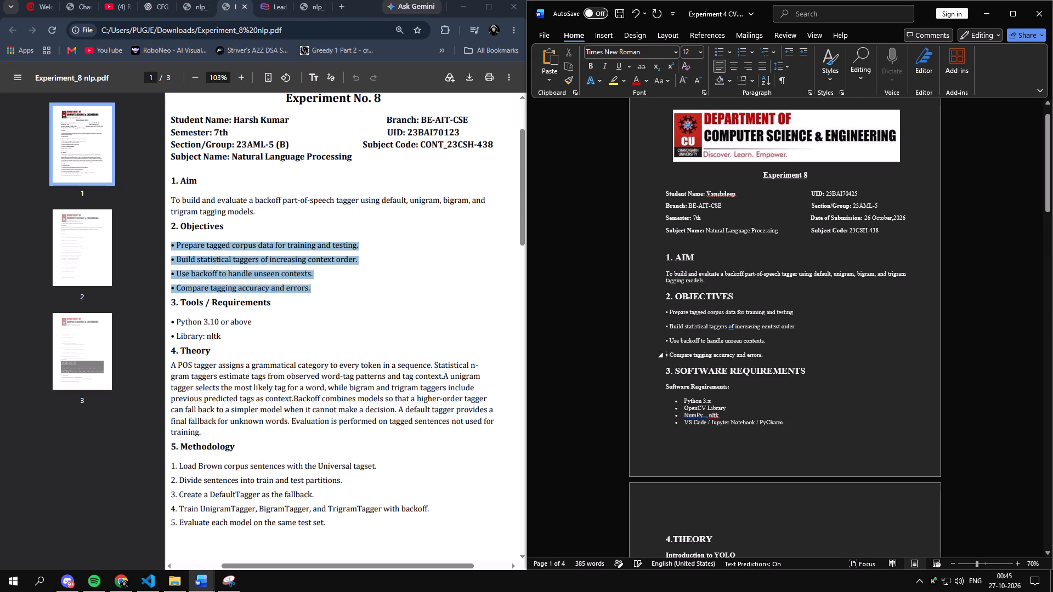
Set the line spacing of the four objectives lines to 1.0.
left_click_drag(776, 355, 666, 311)
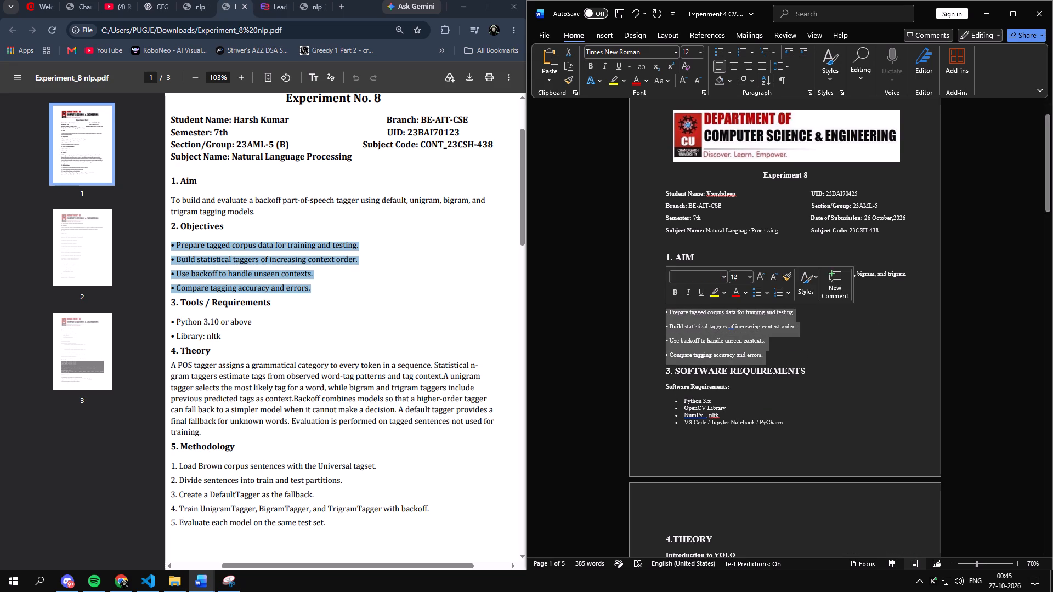
left_click(790, 67)
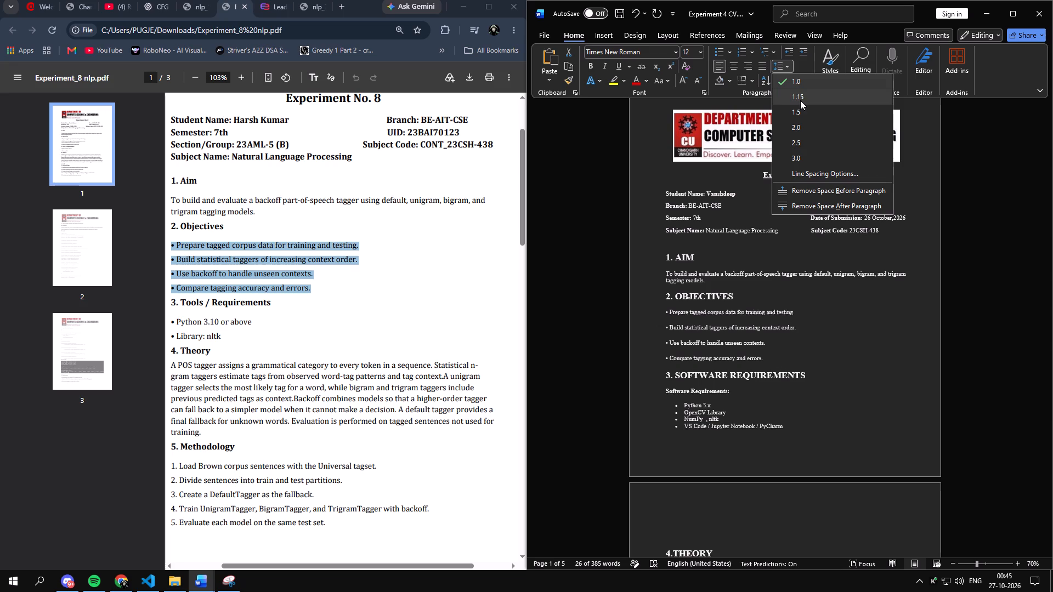
left_click(805, 83)
left_click(892, 286)
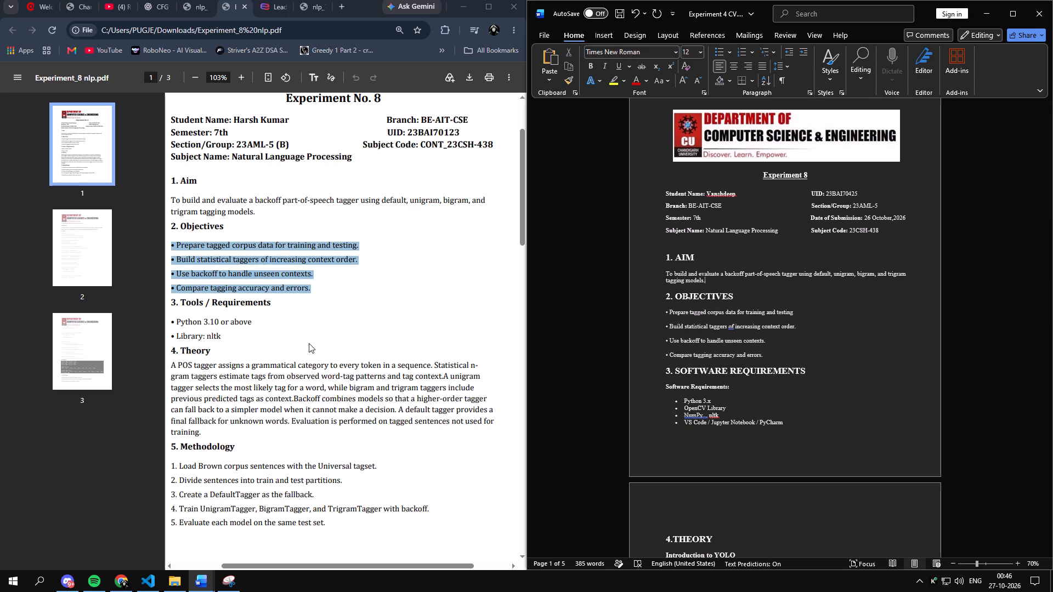
scroll(659, 426, "down", 10)
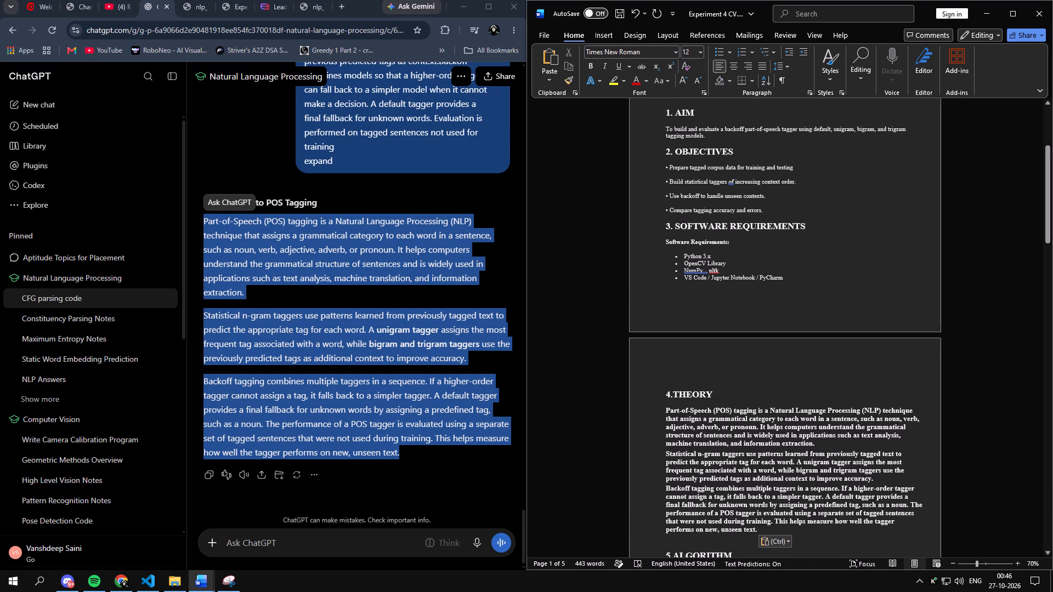
Set the pasted POS tagging theory paragraphs to font size 12 and remove their bold formatting.
scroll(825, 445, "down", 1)
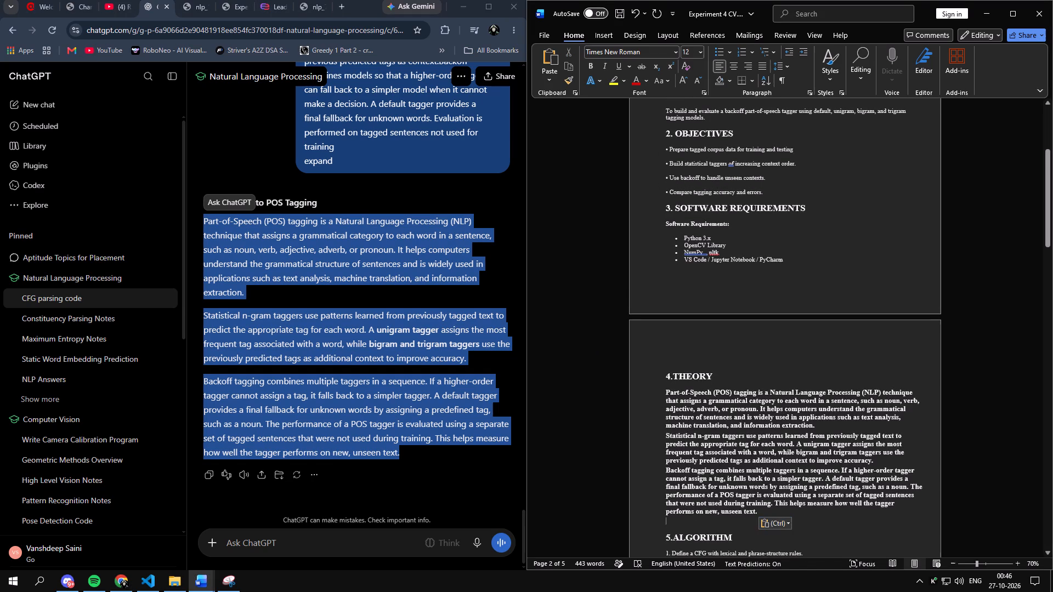
left_click_drag(761, 513, 659, 393)
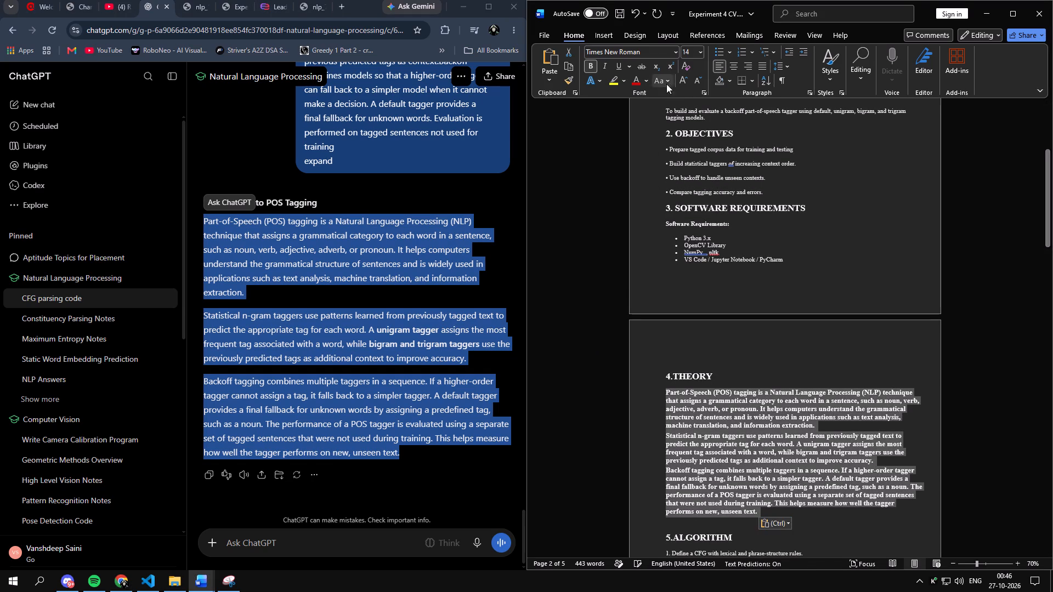
left_click_drag(692, 55, 682, 54)
triple_click(690, 53)
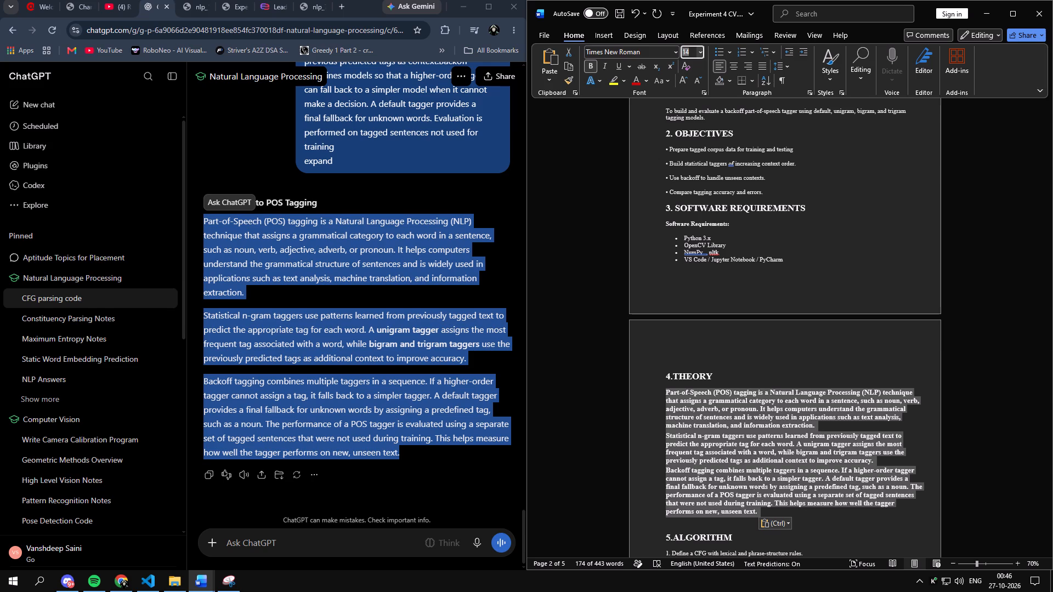
key("1")
key("2")
left_click(593, 63)
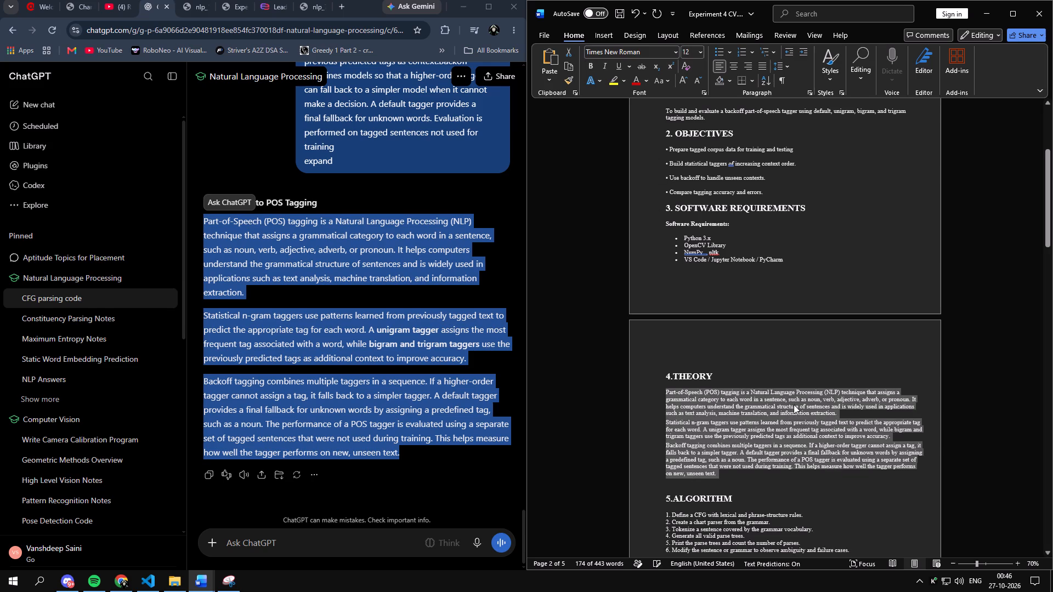
left_click(800, 416)
Copy Methodology steps 1 to 6 from the Experiment 8 PDF in Chrome and replace the ALGORITHM list in the Word report with them.
scroll(791, 479, "down", 3)
scroll(699, 436, "down", 3)
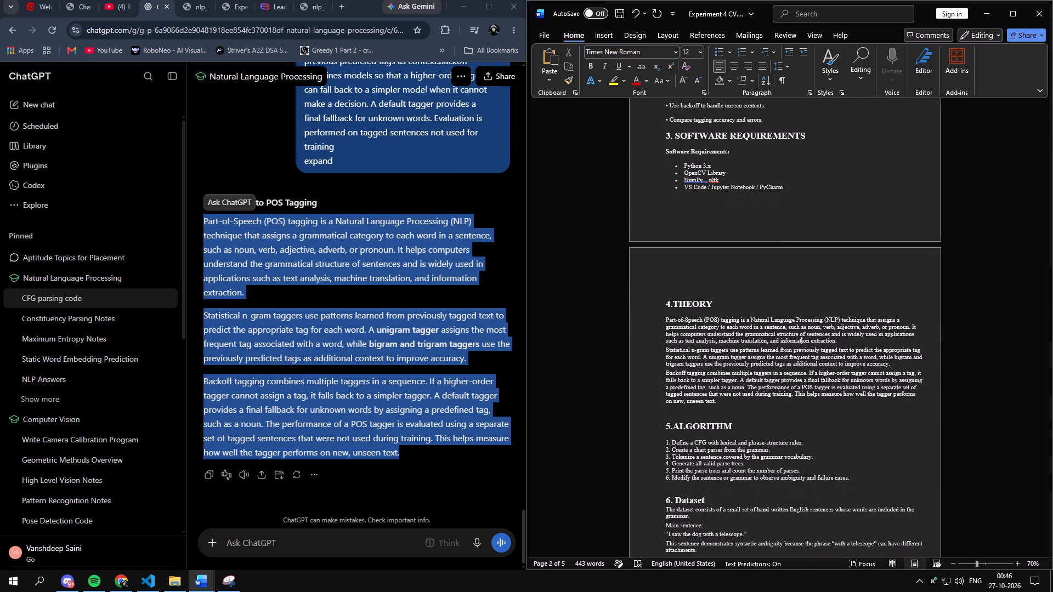
left_click(236, 4)
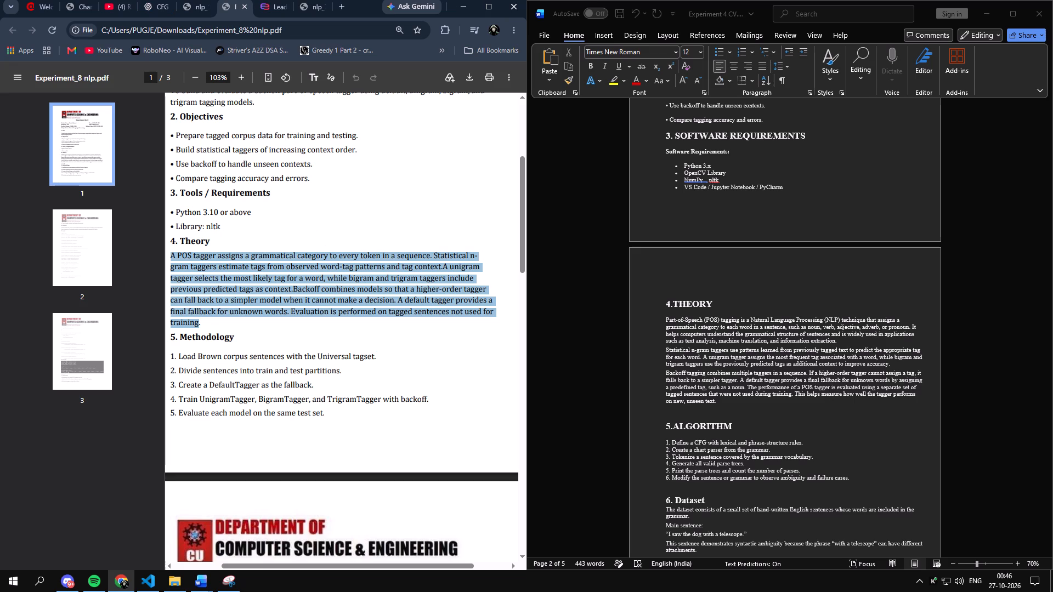
scroll(417, 267, "down", 3)
scroll(384, 259, "up", 1)
scroll(469, 319, "down", 1)
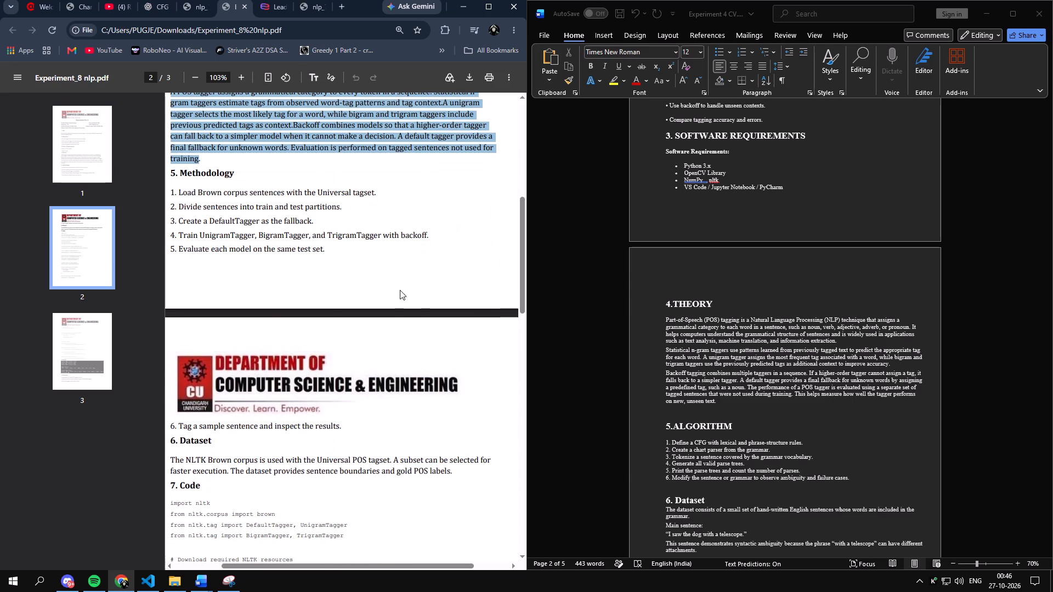
left_click_drag(329, 246, 171, 186)
left_click_drag(343, 426, 161, 226)
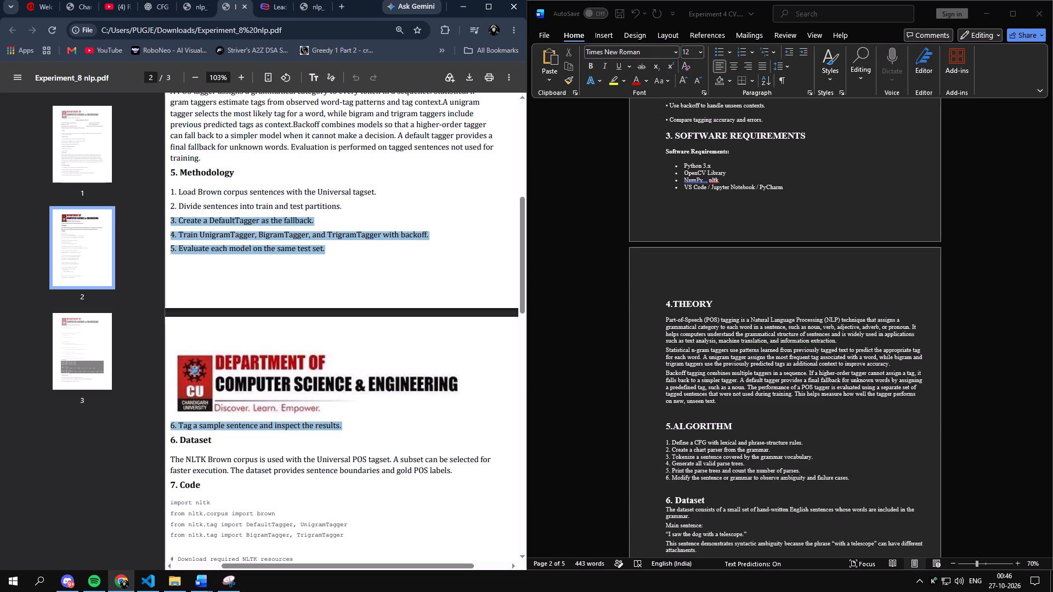
left_click_drag(161, 226, 166, 188)
key("ctrl+c")
key("ctrl+c")
key("ctrl+c")
key("ctrl+c")
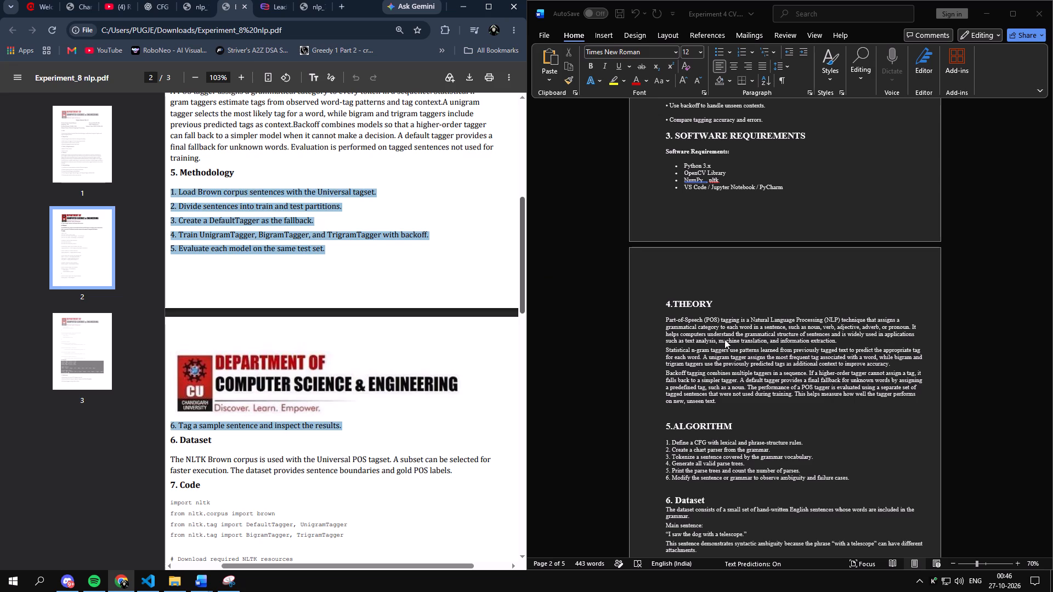
left_click(820, 470)
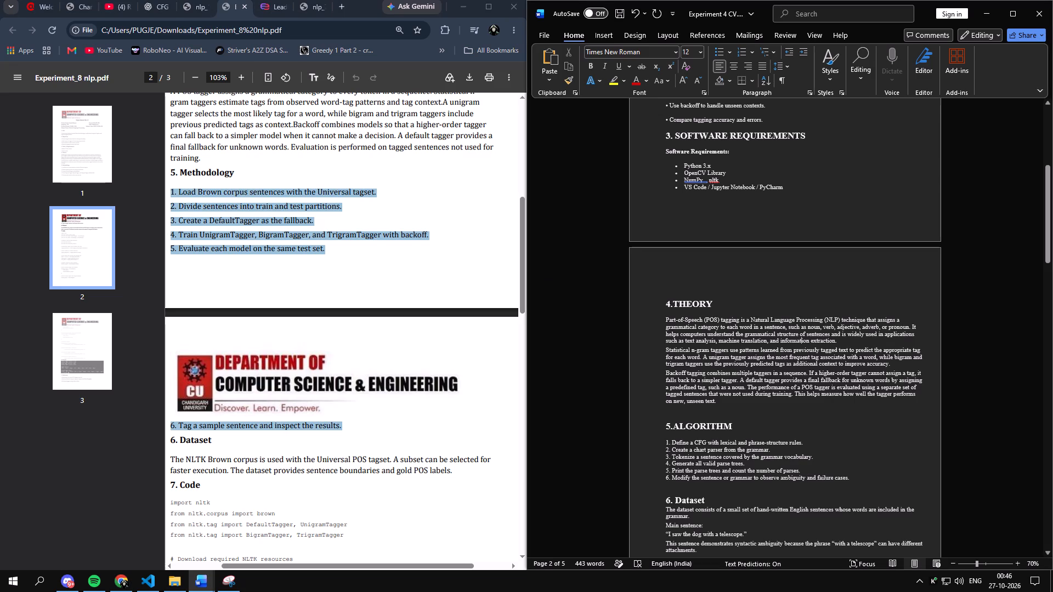
left_click_drag(852, 478, 669, 443)
key("ctrl+v")
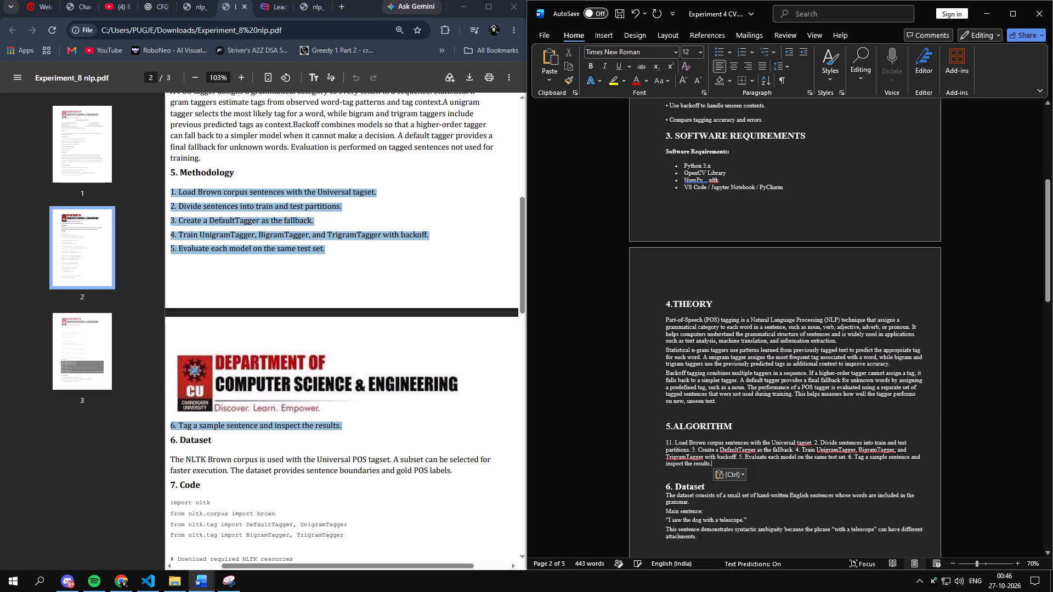
Undo the last paste into the ALGORITHM section of the Word report.
key("ctrl+z")
left_click(797, 454)
Copy Methodology steps 1 to 6 from the Experiment 8 PDF in Chrome and paste them into a new Notepad document.
left_click(314, 265)
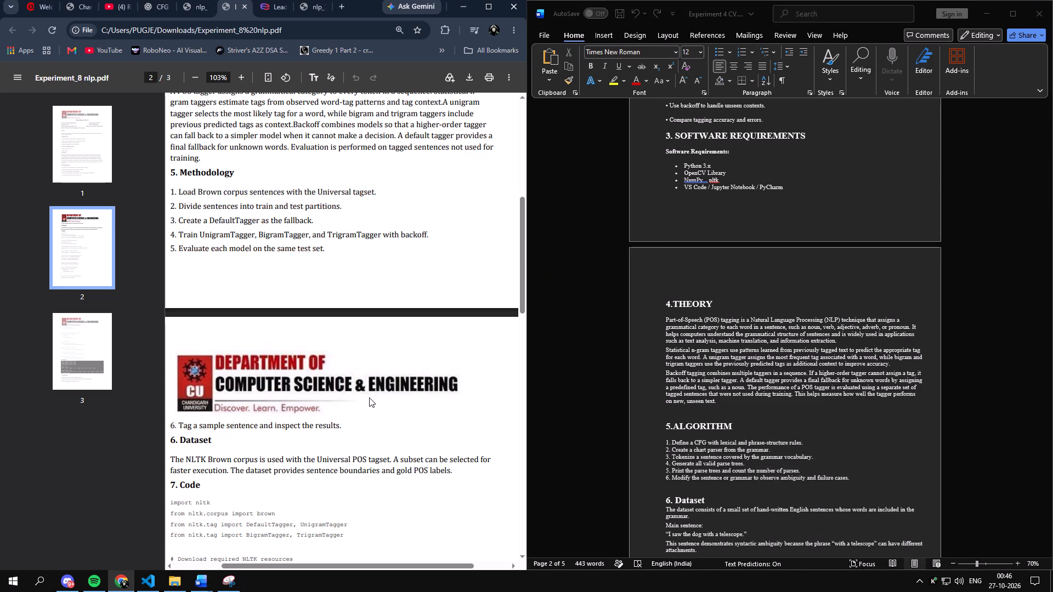
left_click_drag(352, 424, 161, 182)
left_click_drag(344, 426, 214, 329)
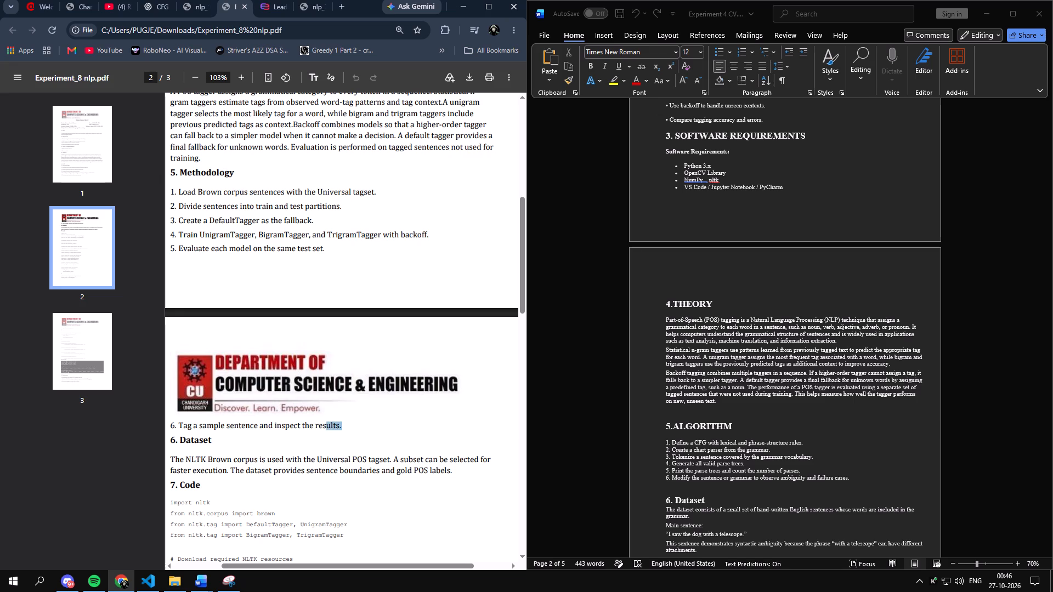
left_click_drag(214, 329, 168, 193)
key("ctrl+c")
type("note")
key("Return")
key("ctrl+v")
Copy the six methodology lines from Notepad and replace the ALGORITHM list in the Word report with them.
left_click_drag(347, 198, 129, 129)
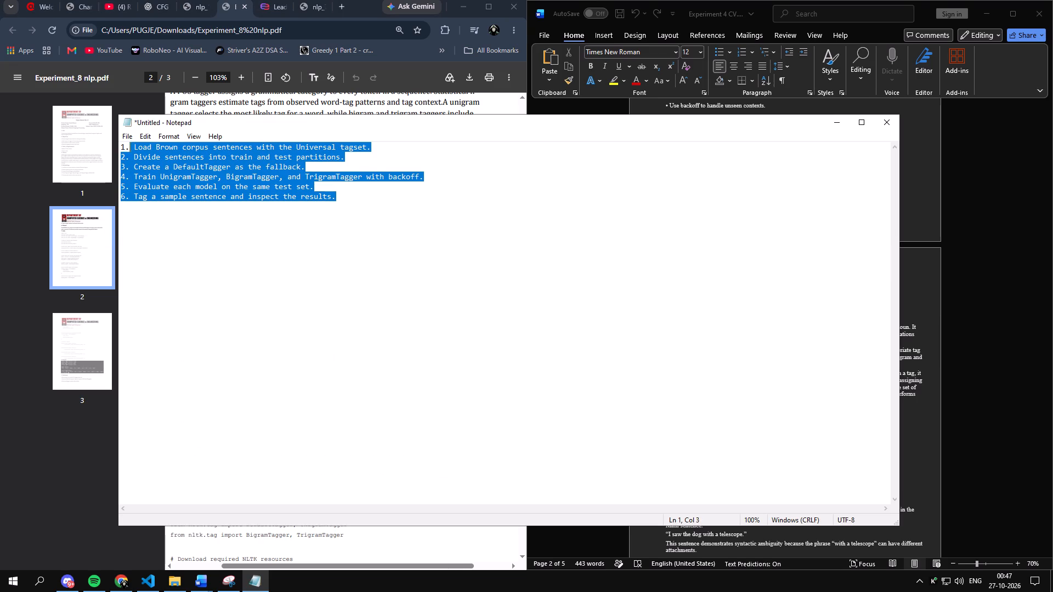
left_click_drag(129, 129, 99, 118)
key("ctrl+c")
left_click(835, 117)
left_click(740, 434)
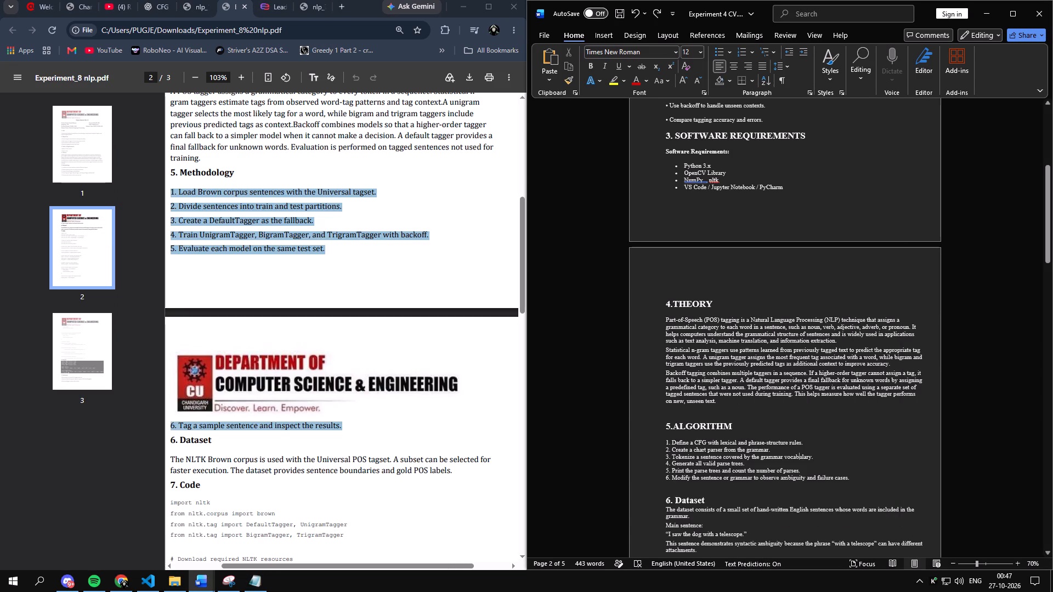
left_click_drag(856, 480, 664, 442)
key("ctrl+v")
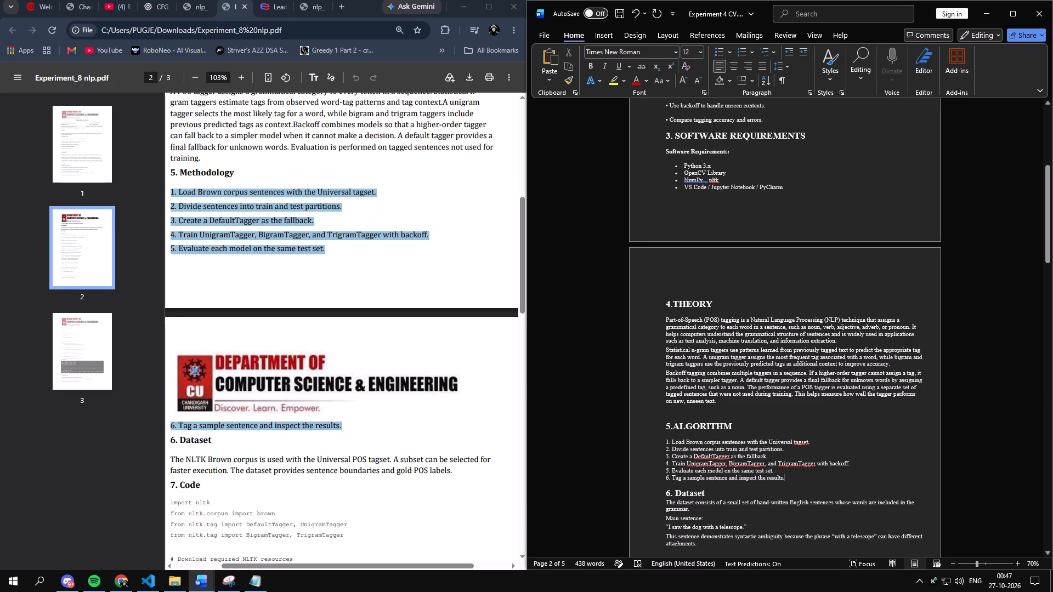
Copy the Dataset paragraph about the NLTK Brown corpus from the PDF and replace the text under 6. Dataset in Word.
scroll(368, 419, "down", 2)
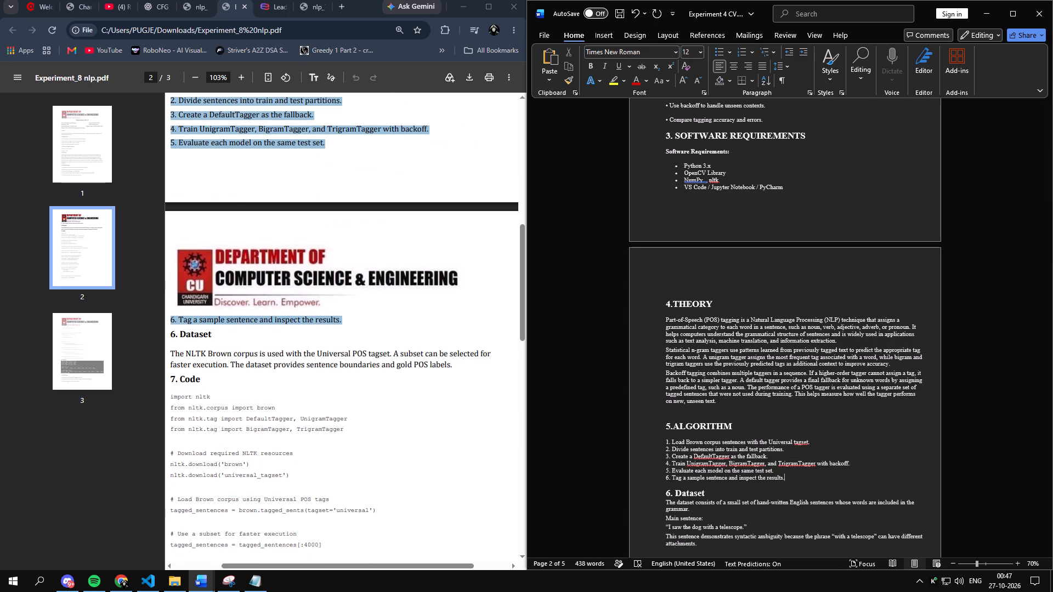
left_click_drag(457, 360, 171, 353)
key("ctrl+c")
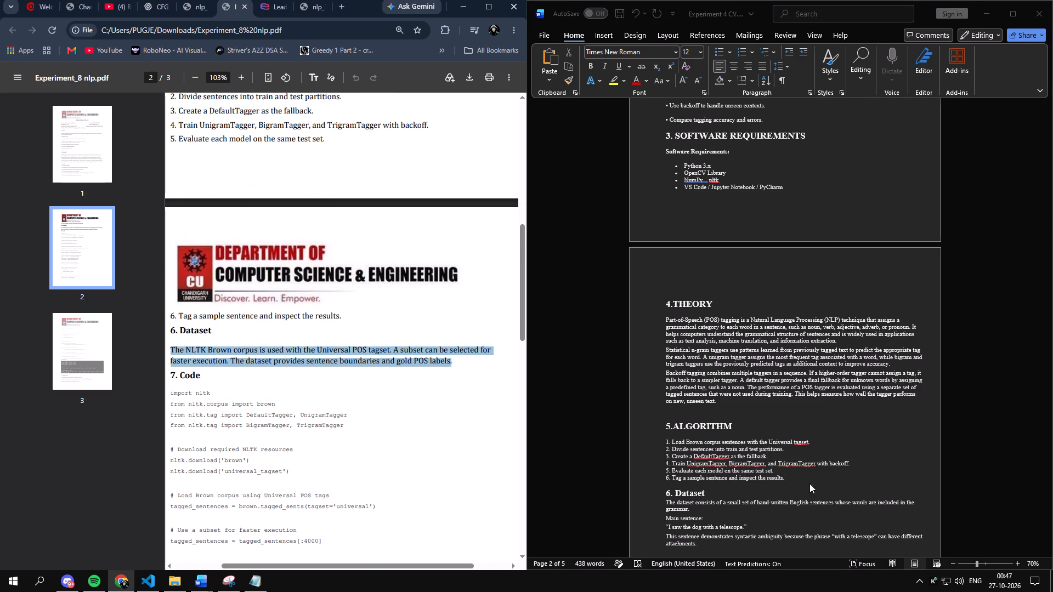
scroll(774, 505, "down", 6)
scroll(705, 462, "down", 2)
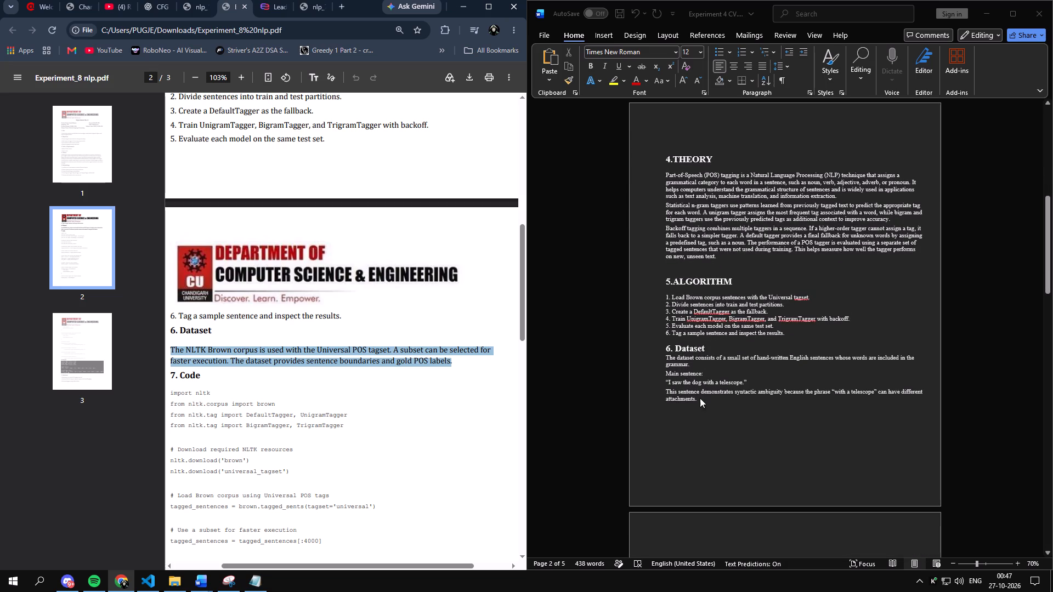
left_click(703, 402)
left_click_drag(703, 401, 665, 356)
key("ctrl+v")
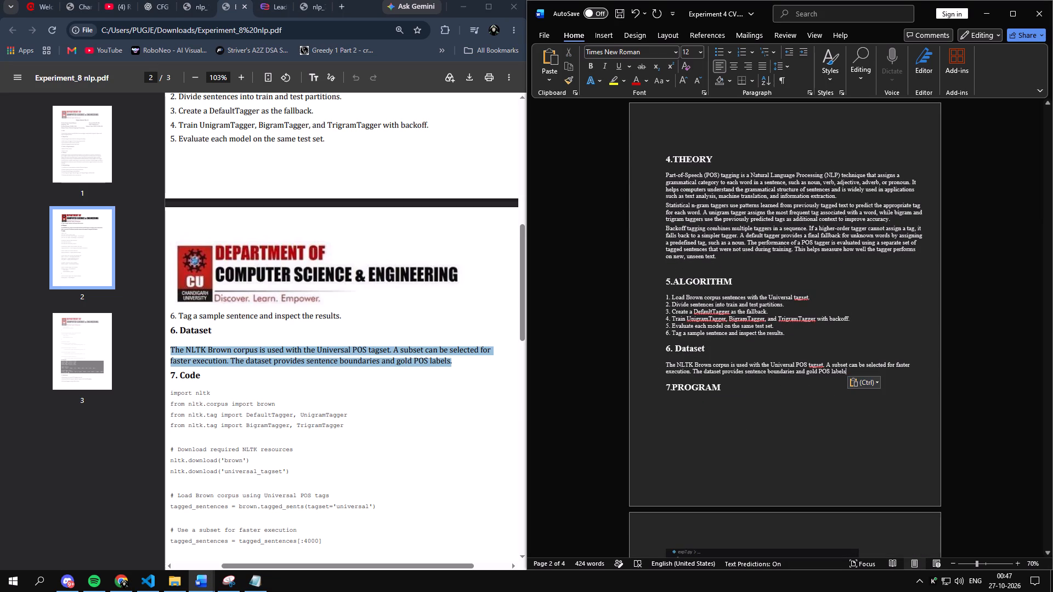
Insert blank lines after the Dataset paragraph to push the 7.PROGRAM heading onto the following page.
key("Return")
key("Return")
key("Return")
key("Return")
key("Return")
key("Return")
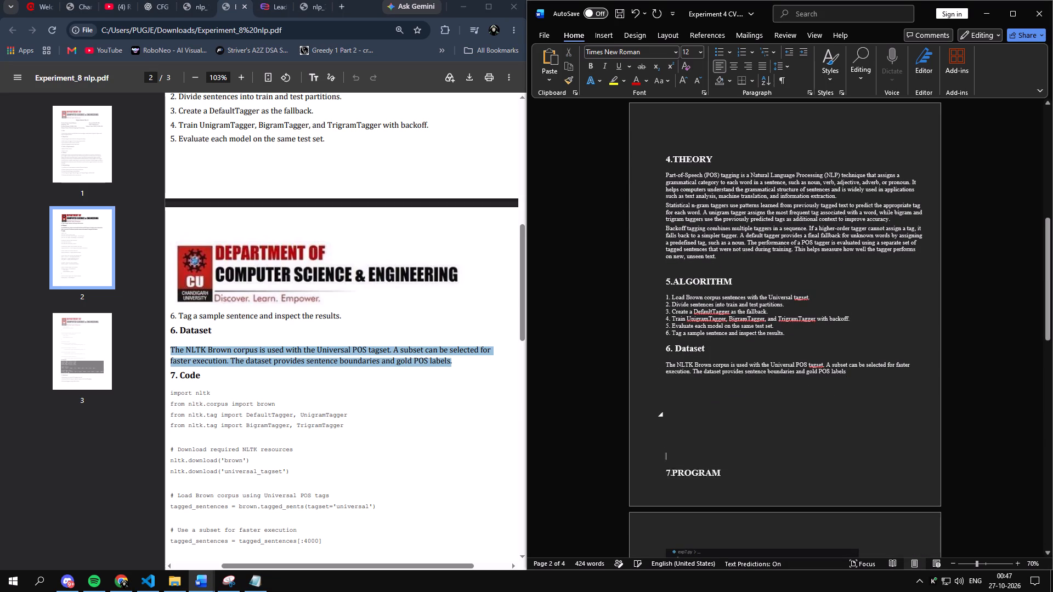
key("Return")
key("Return")
left_click_drag(854, 374, 651, 367)
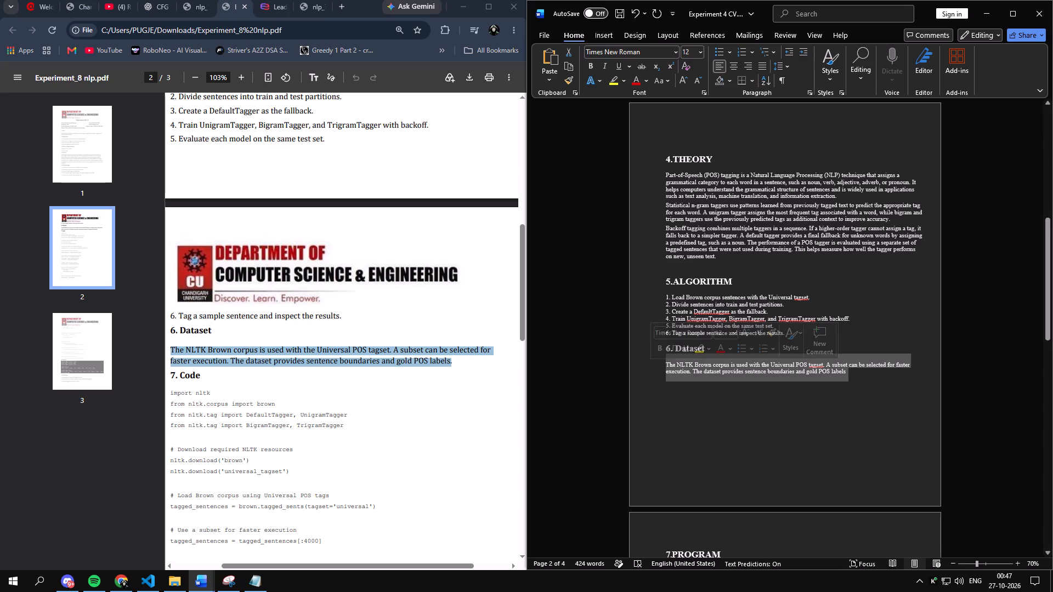
left_click(688, 434)
Copy the complete Python code under 7. Code, spanning pages 2 and 3 of the Experiment 8 PDF.
scroll(697, 462, "down", 10)
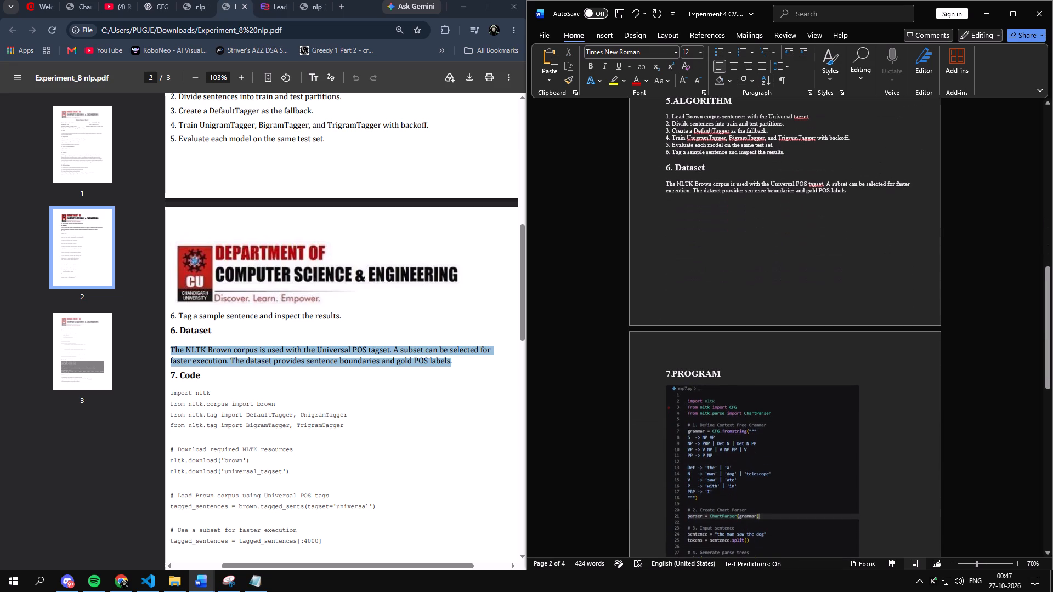
scroll(406, 407, "down", 3)
scroll(743, 450, "down", 3)
scroll(344, 360, "down", 3)
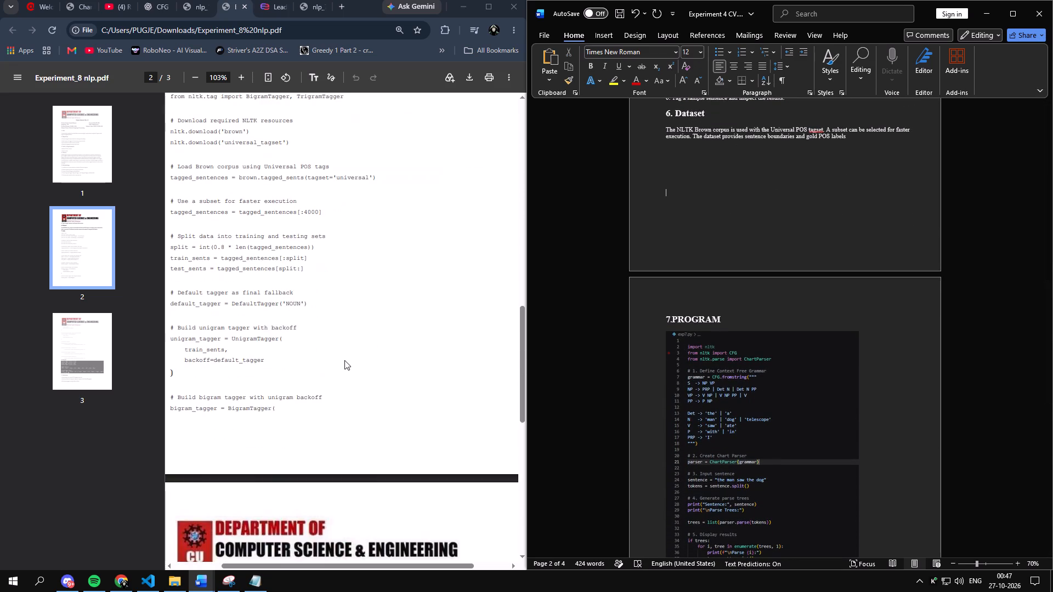
scroll(341, 365, "down", 7)
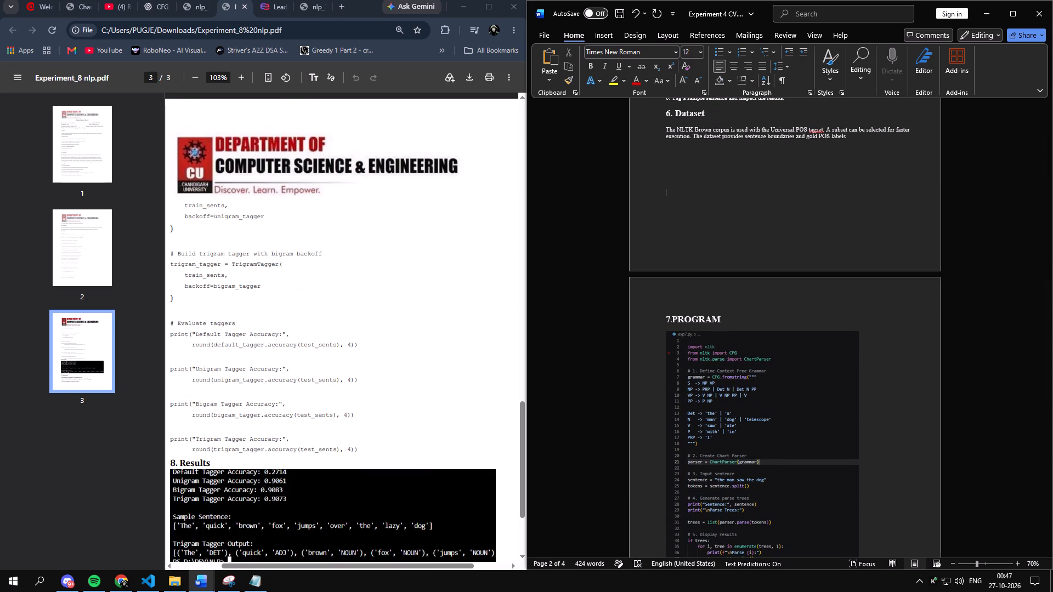
left_click_drag(364, 451, 173, 117)
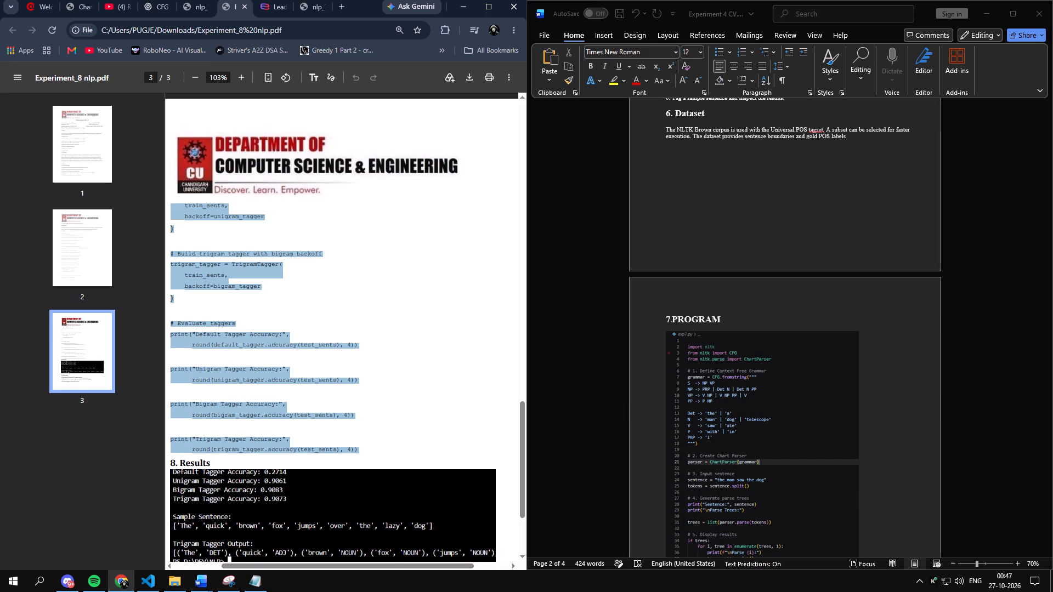
left_click_drag(173, 117, 185, 18)
left_click_drag(185, 18, 199, 170)
scroll(286, 240, "up", 4)
scroll(269, 277, "down", 2, "ctrl")
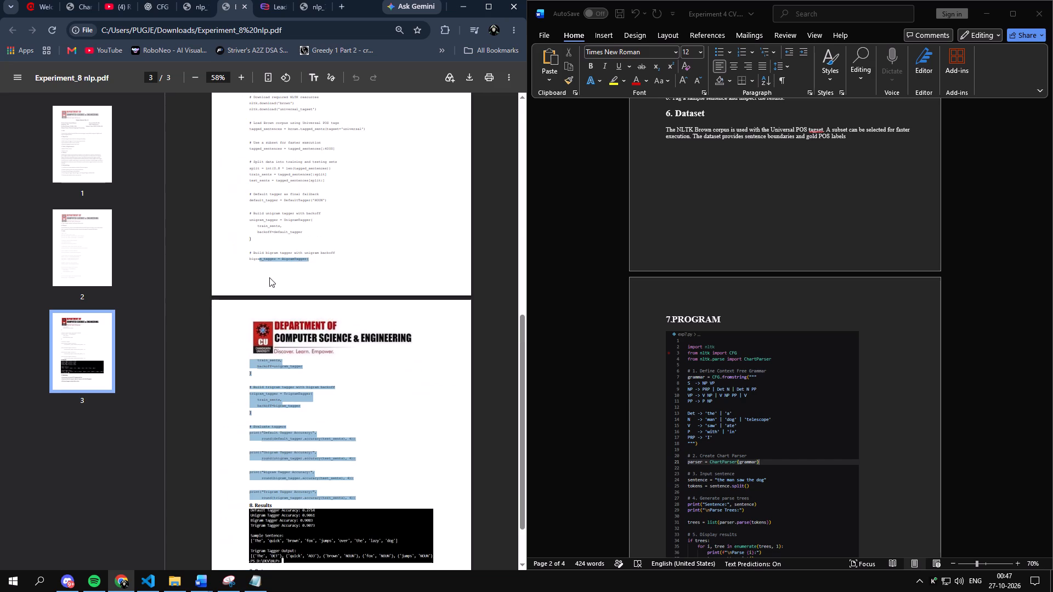
scroll(353, 402, "down", 1, "ctrl")
left_click(363, 406)
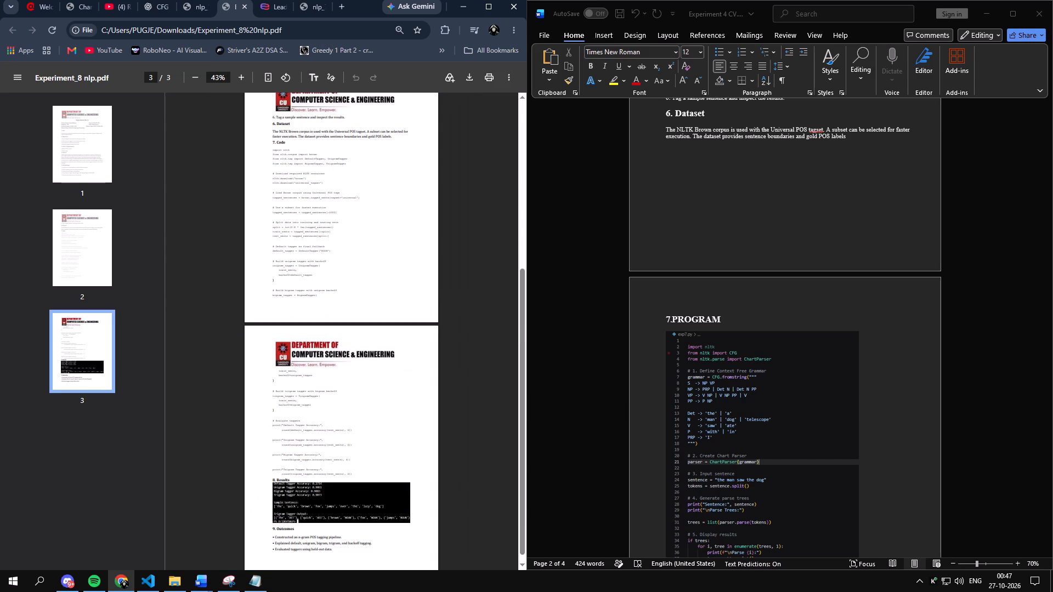
left_click_drag(355, 474, 270, 148)
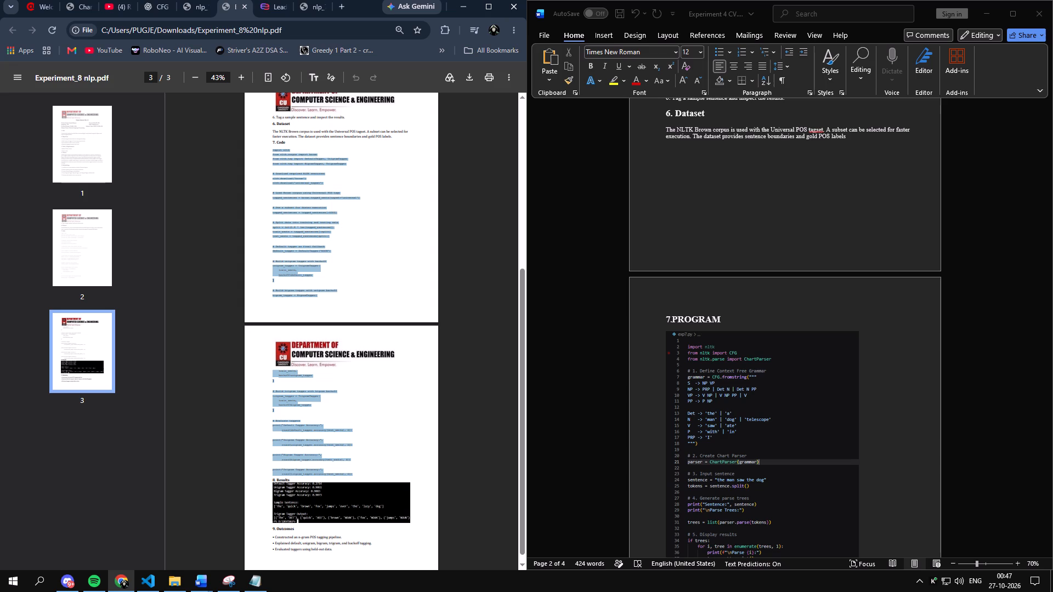
left_click_drag(270, 148, 270, 149)
key("ctrl+c")
key("ctrl+c")
Replace all the text in the Notepad document with the copied PDF code, and copy the whole code from there.
left_click(210, 580)
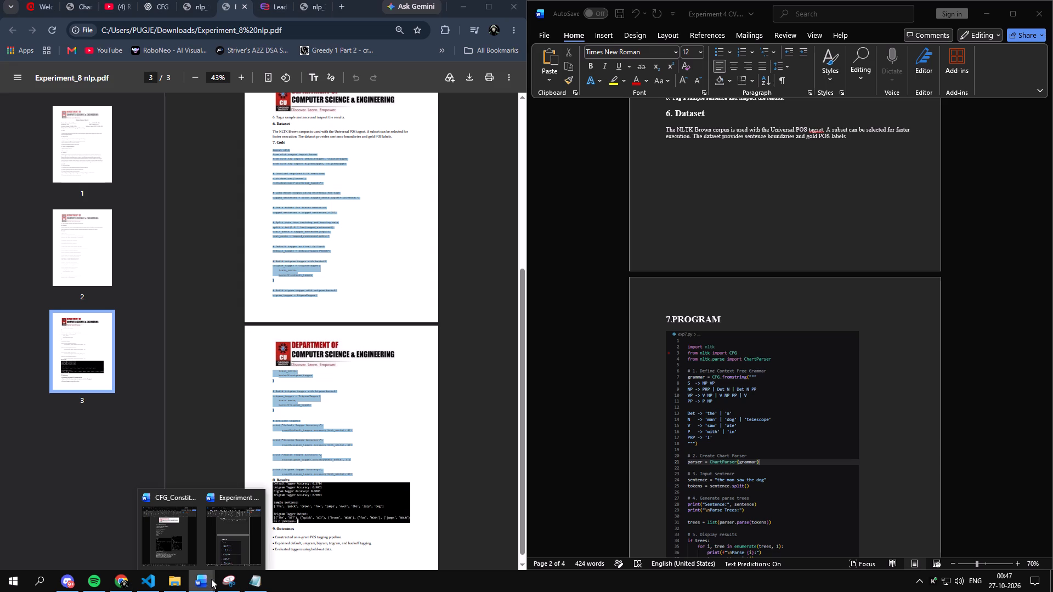
left_click(259, 577)
double_click(259, 577)
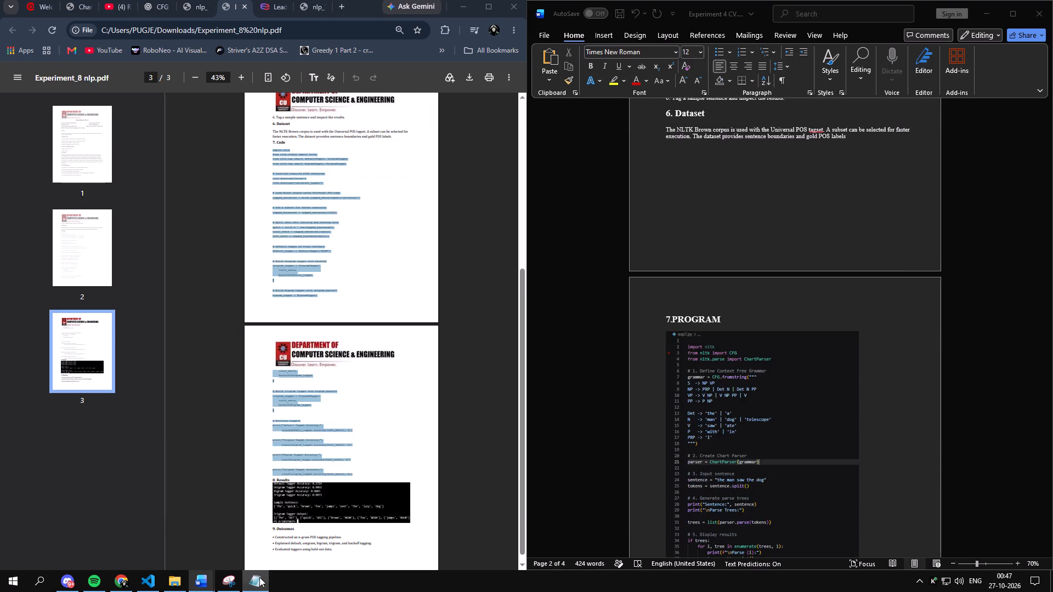
left_click(279, 326)
key("ctrl+a")
key("ctrl+v")
key("ctrl+s")
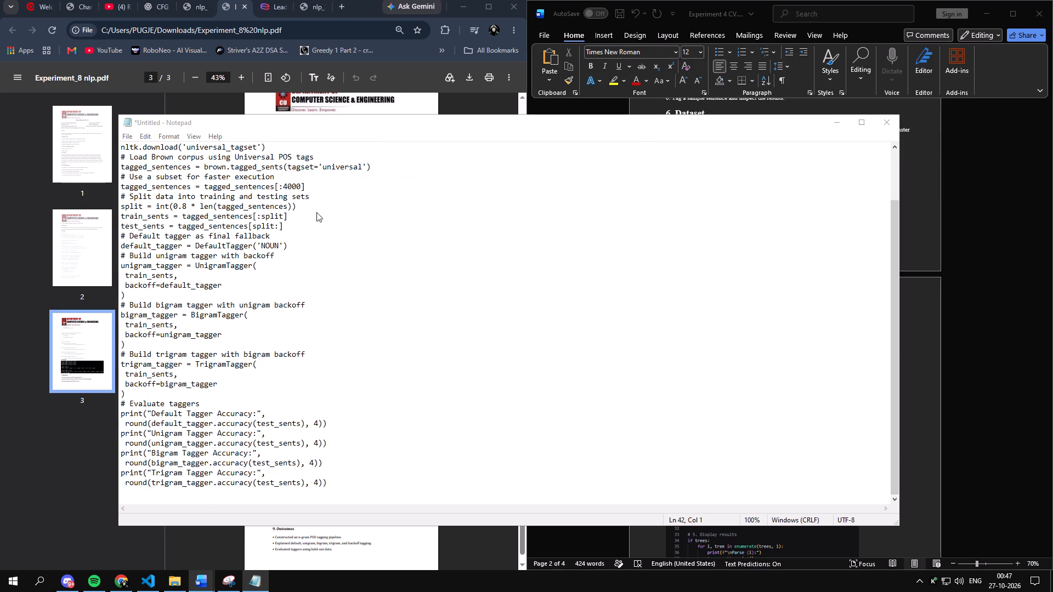
double_click(600, 417)
key("ctrl+a")
key("ctrl+c")
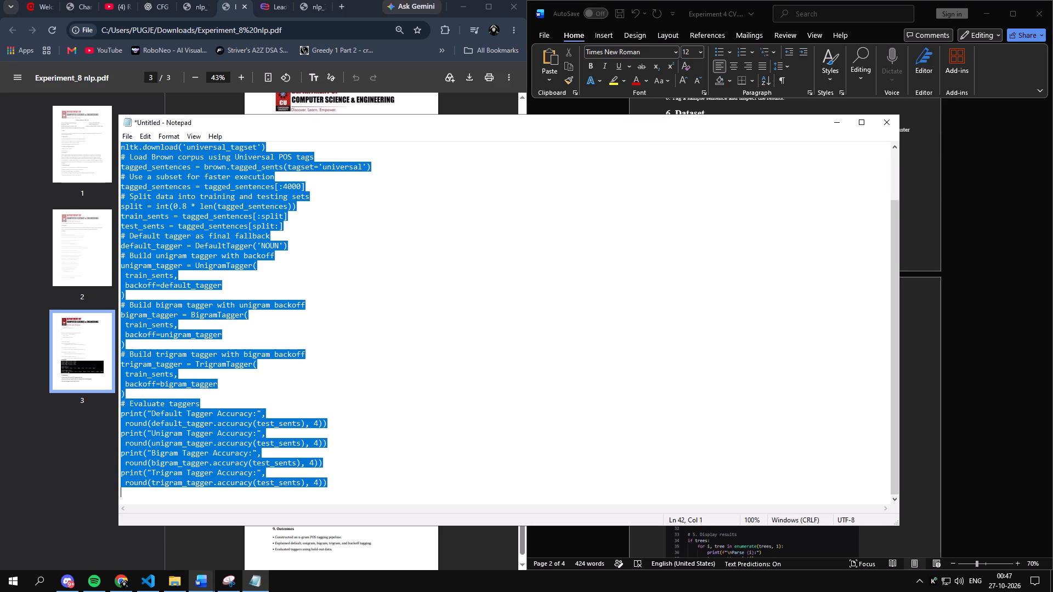
key("ctrl+c")
Switch to Visual Studio Code and paste the copied tagger code into the empty exp8.py file.
left_click(157, 582)
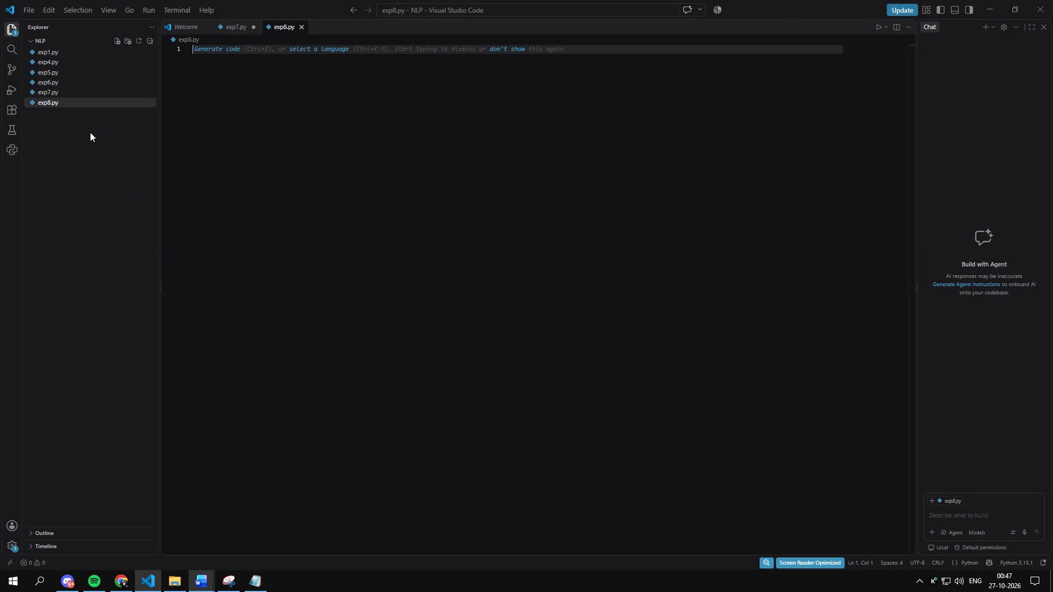
left_click(285, 155)
key("ctrl+v")
Switch to the exp7.py file and save its pending changes.
left_click(239, 30)
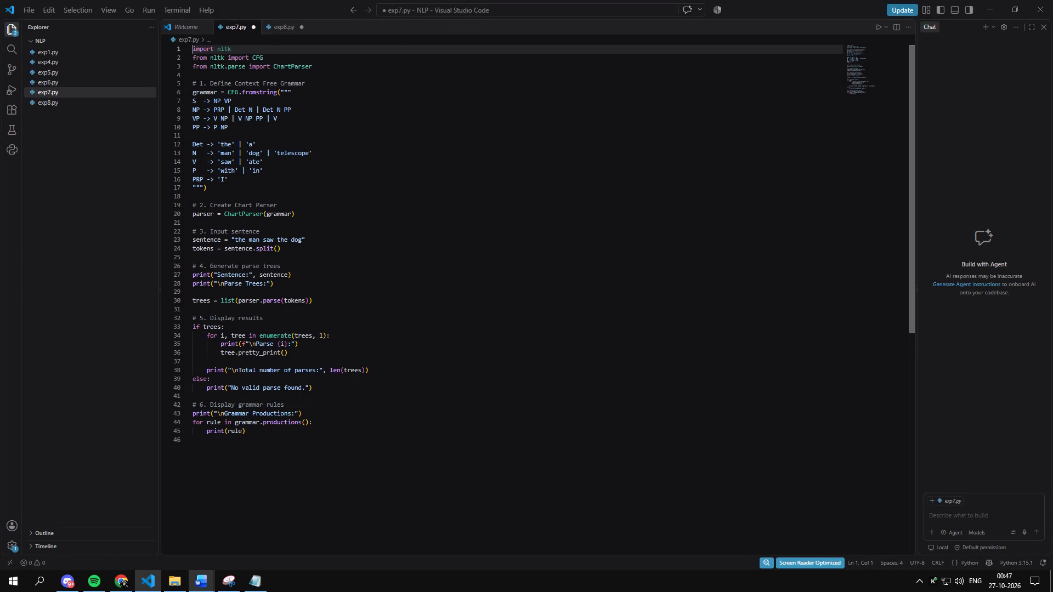
key("alt+Tab")
key("alt+Tab")
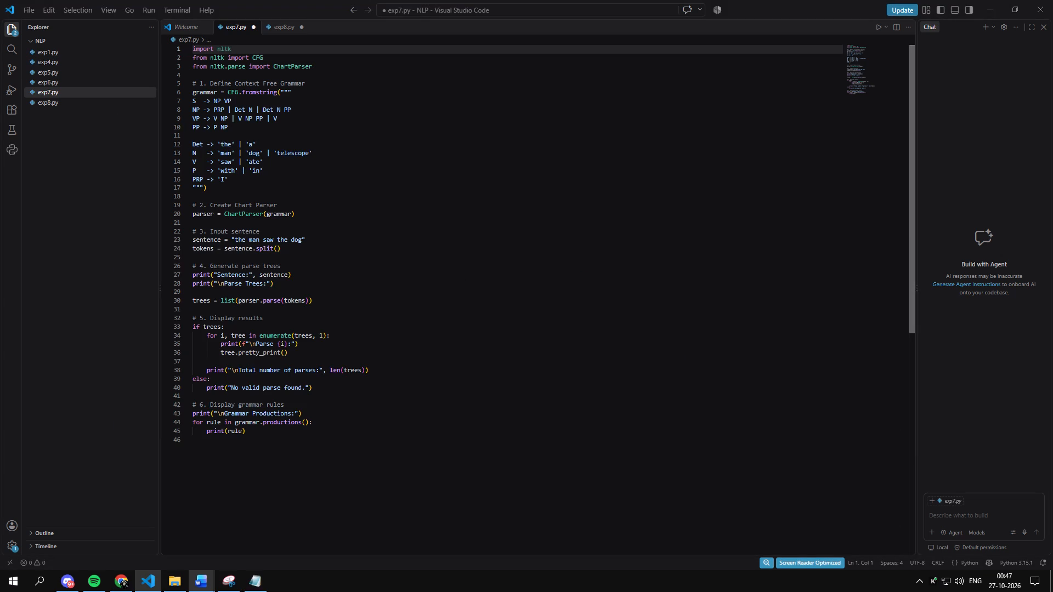
left_click(347, 128)
key("ctrl+s")
Save exp8.py and run it in the terminal.
left_click(273, 22)
left_click(424, 146)
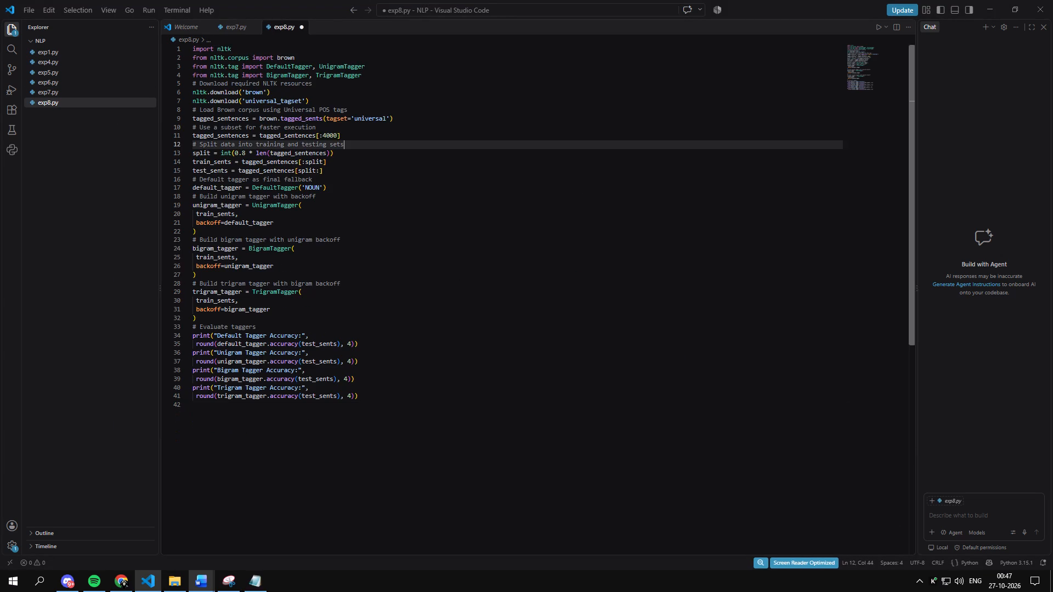
key("ctrl+s")
left_click(877, 23)
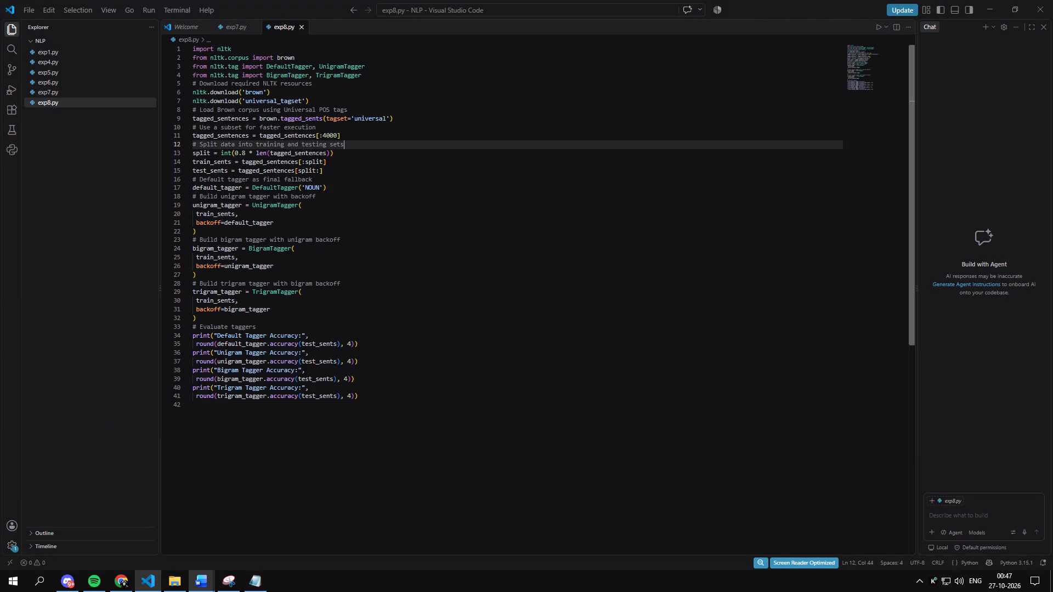
left_click(878, 22)
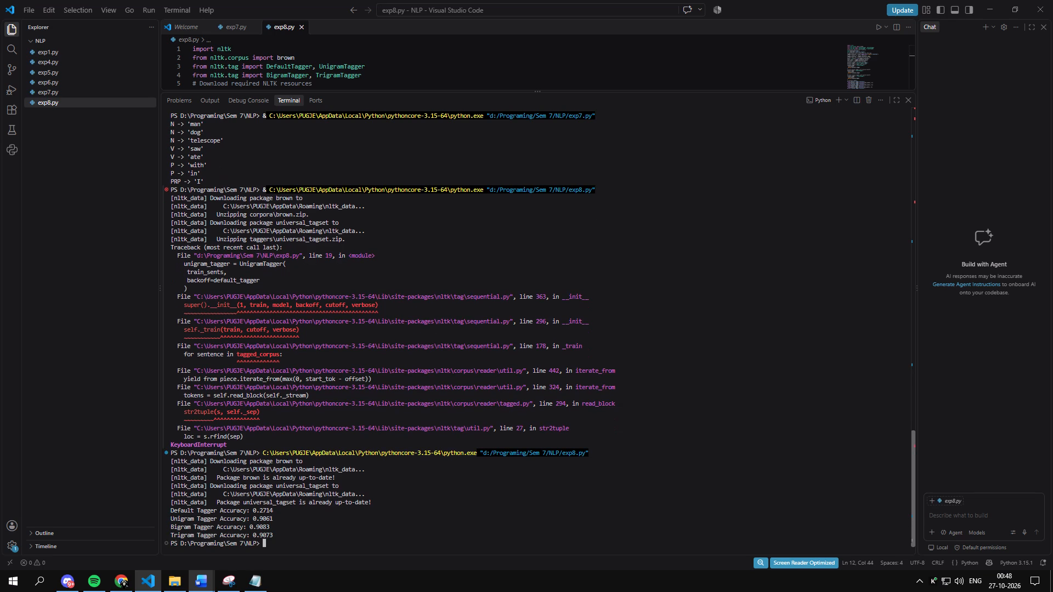
Compare the exp8.py terminal output with the Results section on page 3 of the Experiment 8 PDF.
key("alt+Tab")
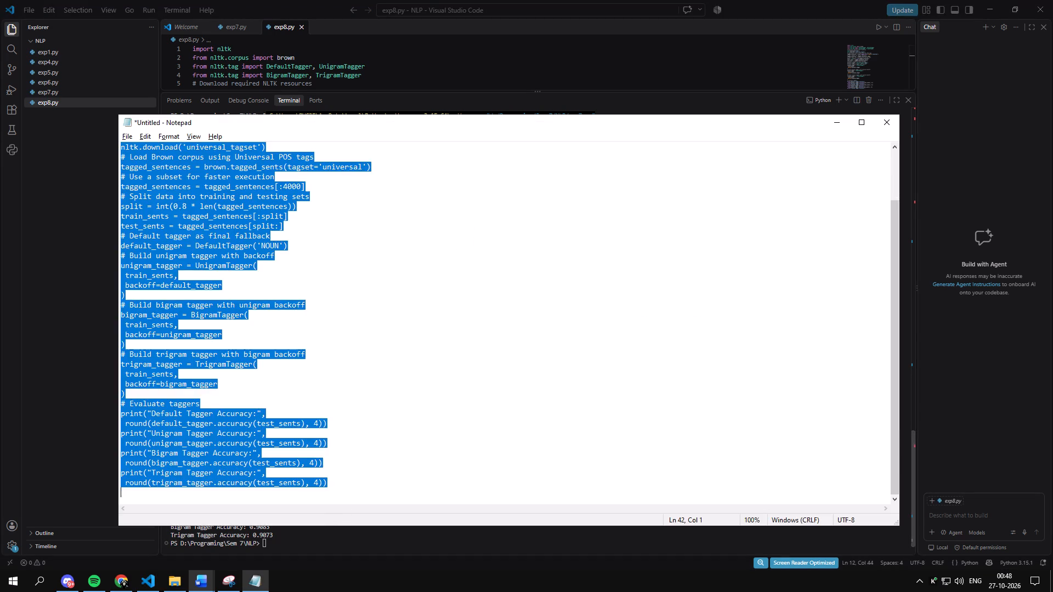
key("alt+Tab")
key("alt+Tab")
key("alt+Tab")
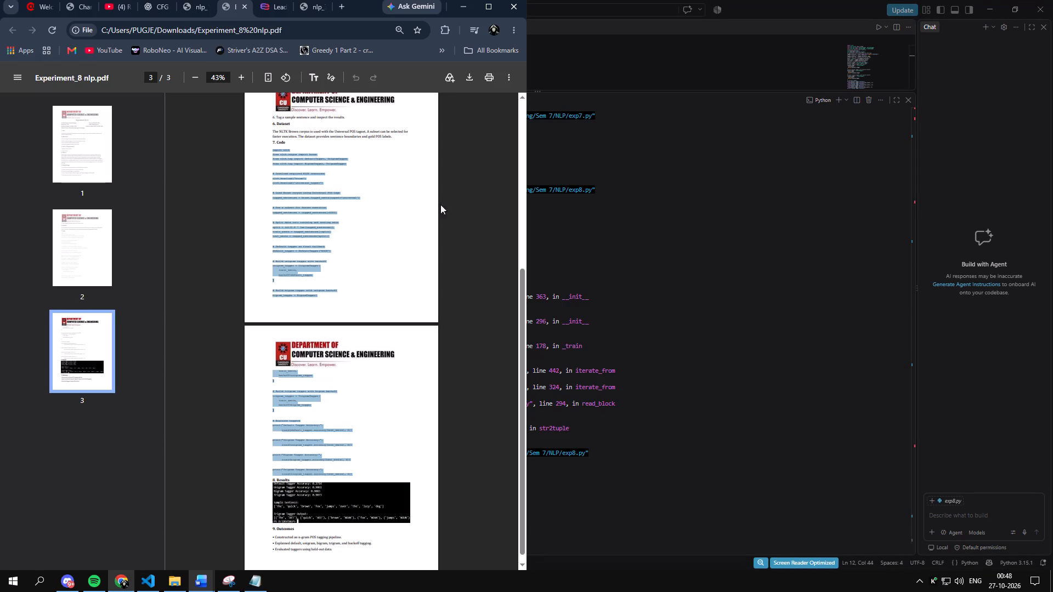
left_click(490, 5)
scroll(724, 474, "up", 7, "ctrl")
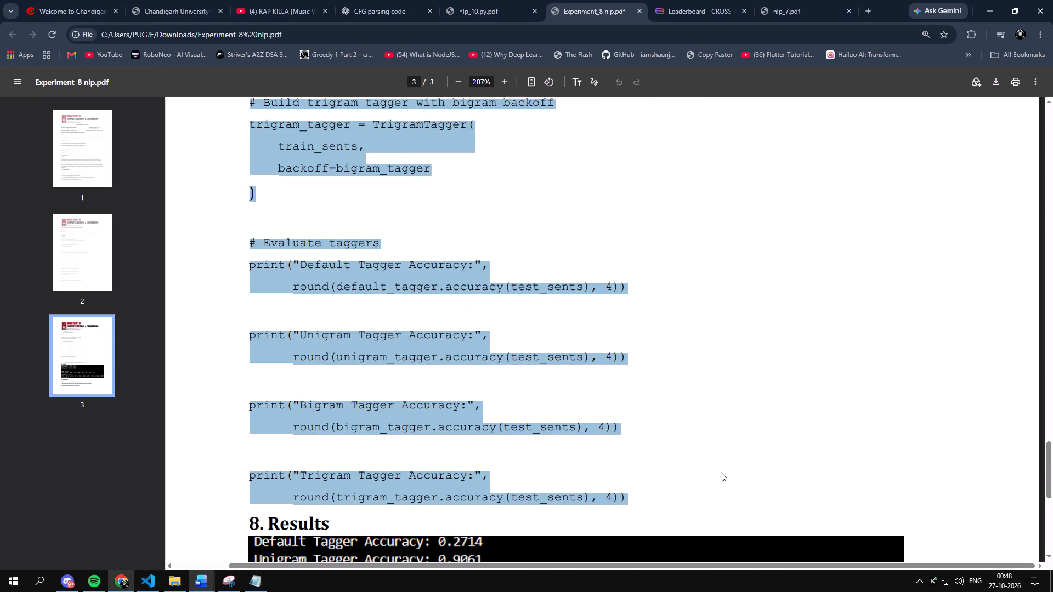
scroll(717, 471, "down", 4)
scroll(715, 468, "down", 1, "ctrl")
key("alt+Tab")
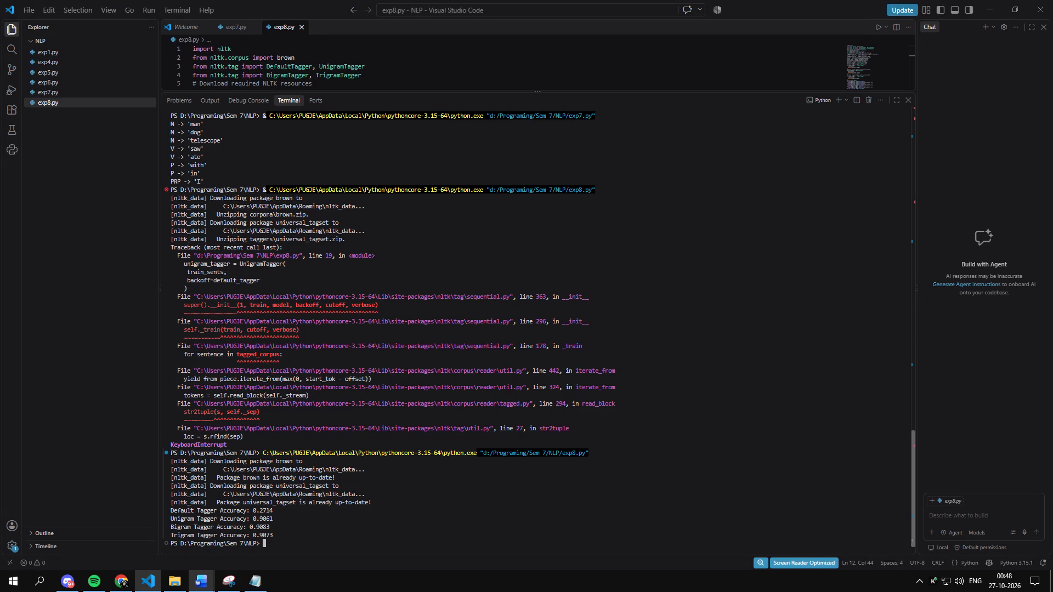
key("alt+Tab")
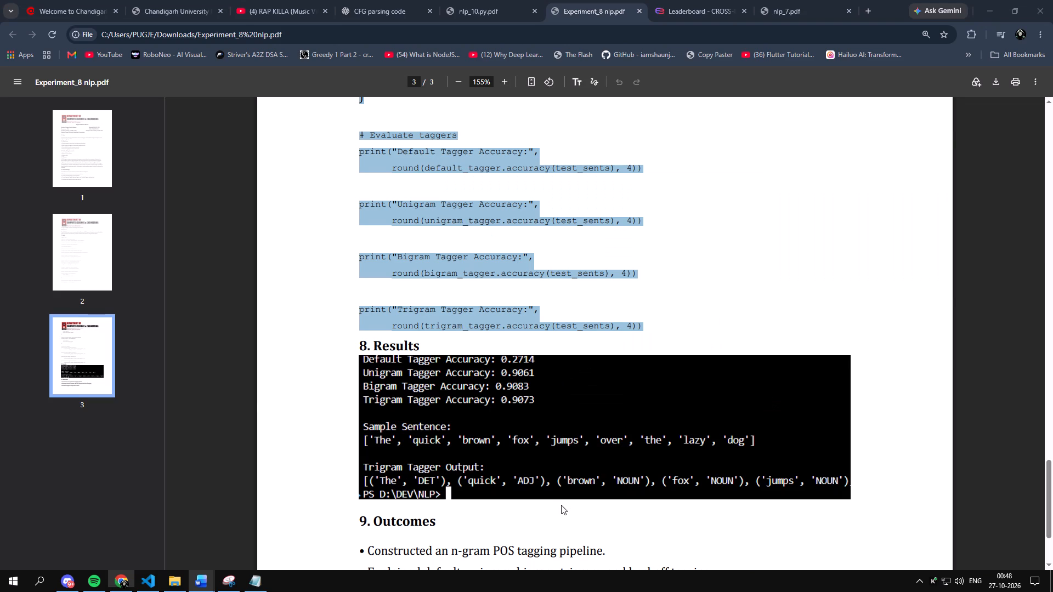
key("alt+Tab")
key("alt+Tab")
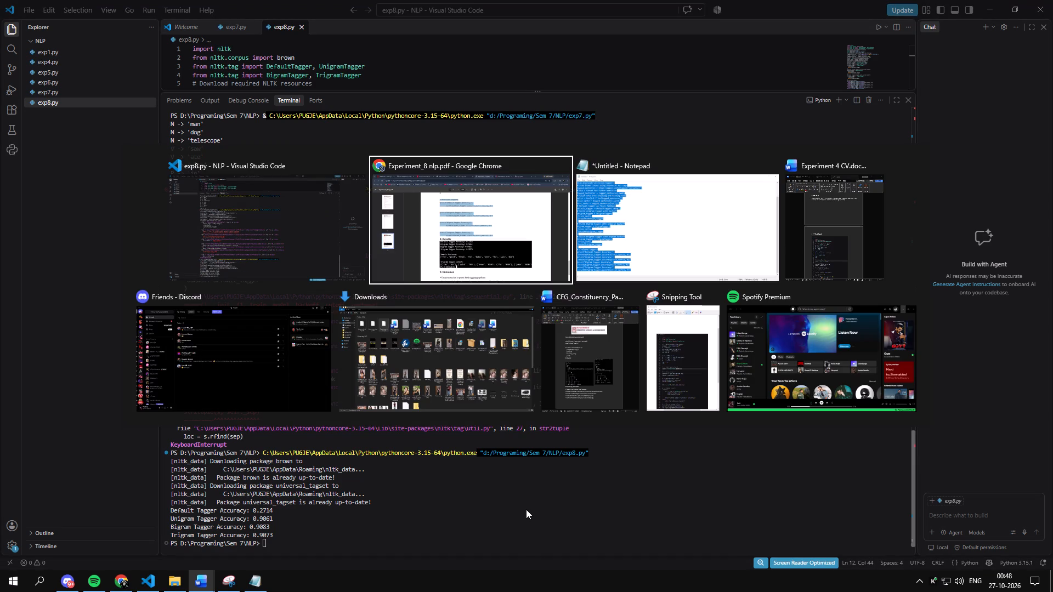
key("alt+Tab")
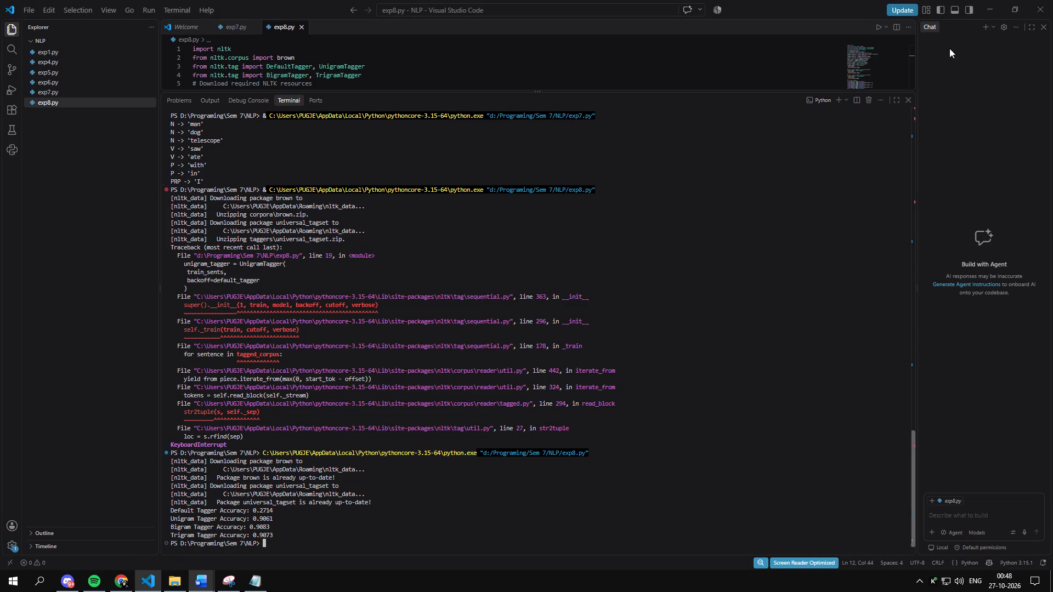
Capture the output image under 8. Results in the Experiment 8 PDF with Snipping Tool.
left_click(987, 10)
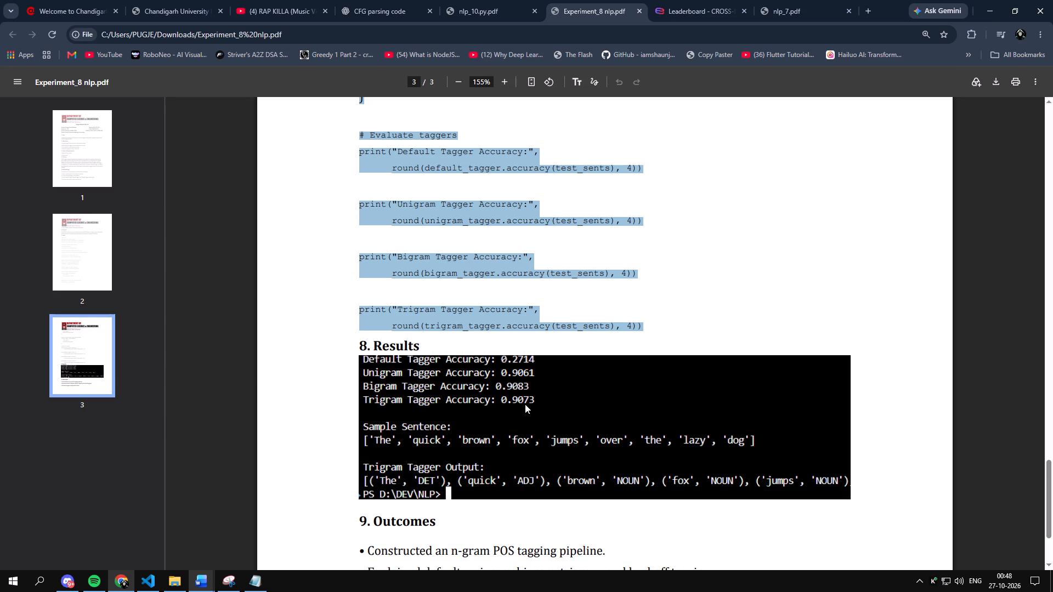
key("s")
key("n")
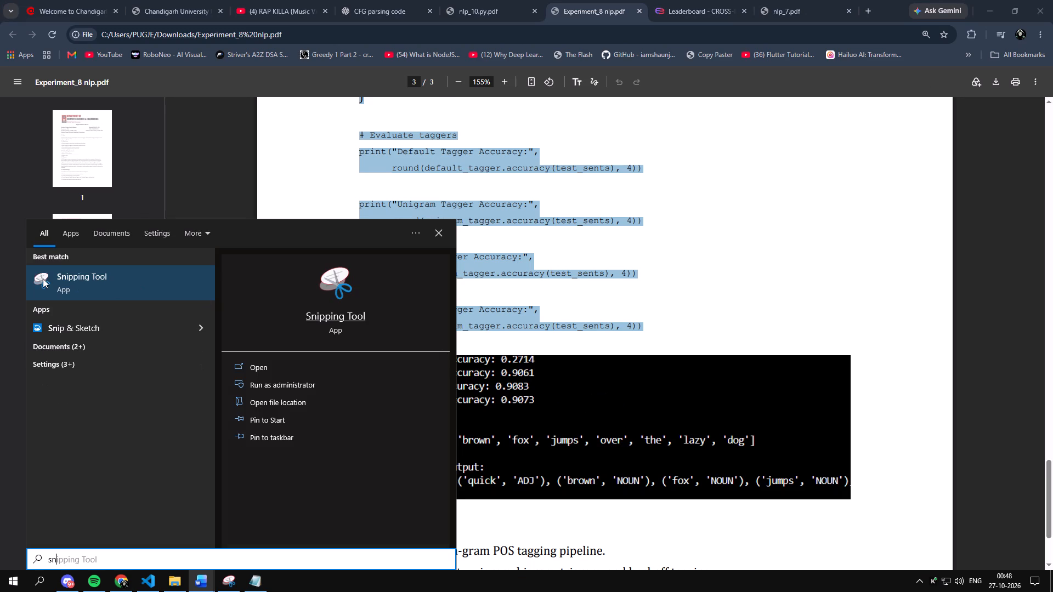
left_click(69, 279)
left_click(121, 39)
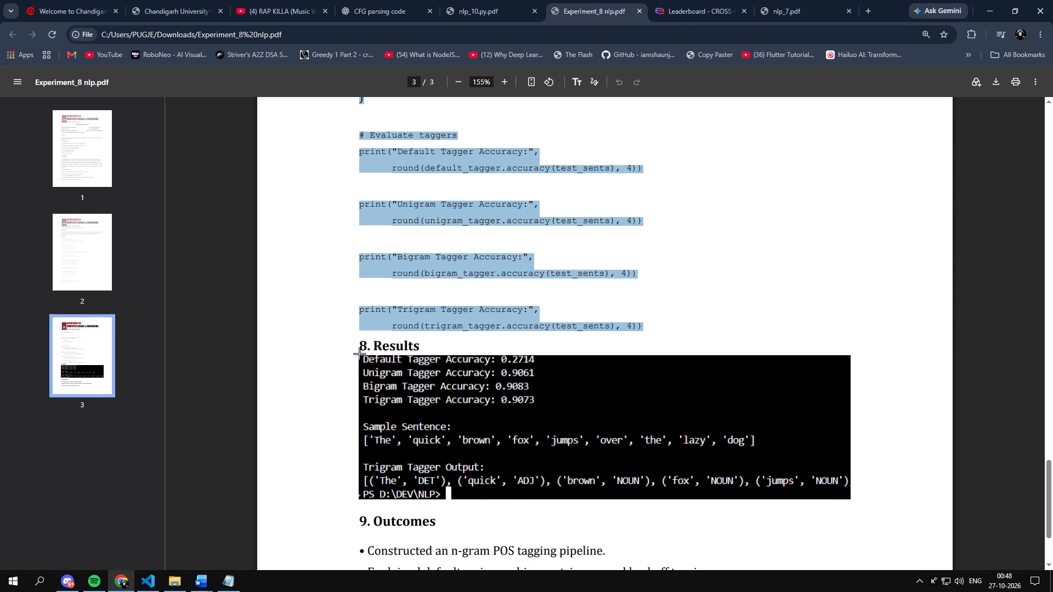
left_click_drag(358, 355, 851, 501)
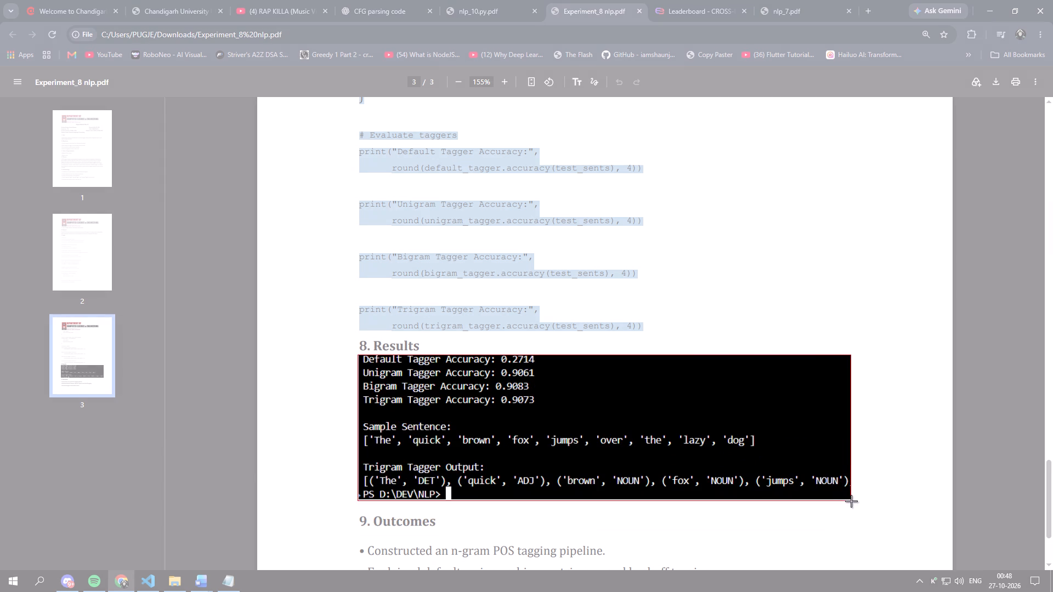
left_click_drag(851, 501, 851, 499)
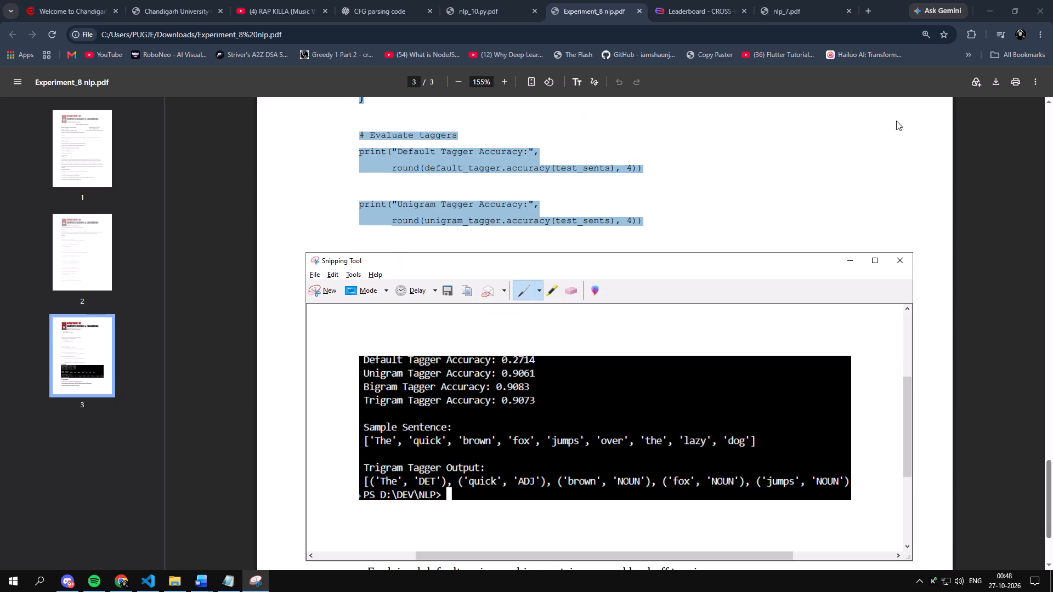
Switch to the Experiment 4 CV Word document and replace the parse-tree image under 8.OUTPUT with the captured tagger output.
left_click(208, 582)
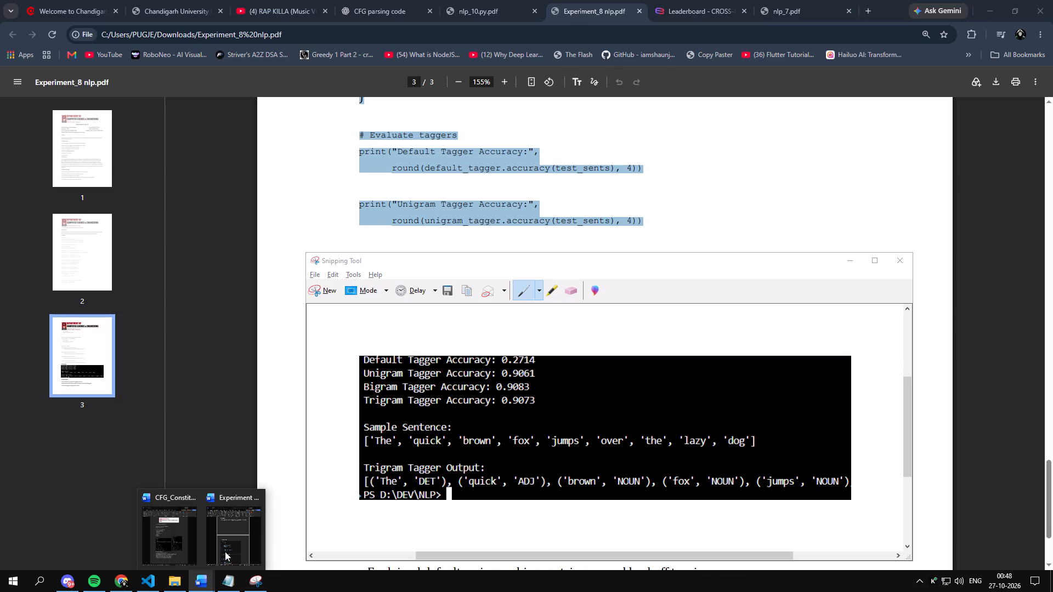
left_click(225, 551)
scroll(672, 375, "down", 3)
scroll(671, 386, "down", 18)
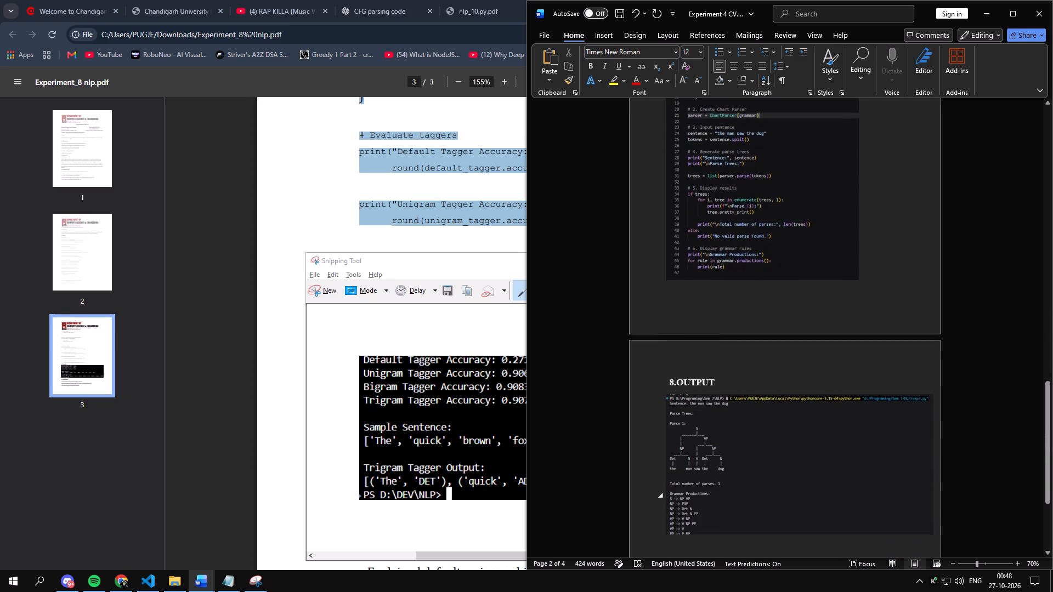
left_click(751, 424)
key("Delete")
key("ctrl+v")
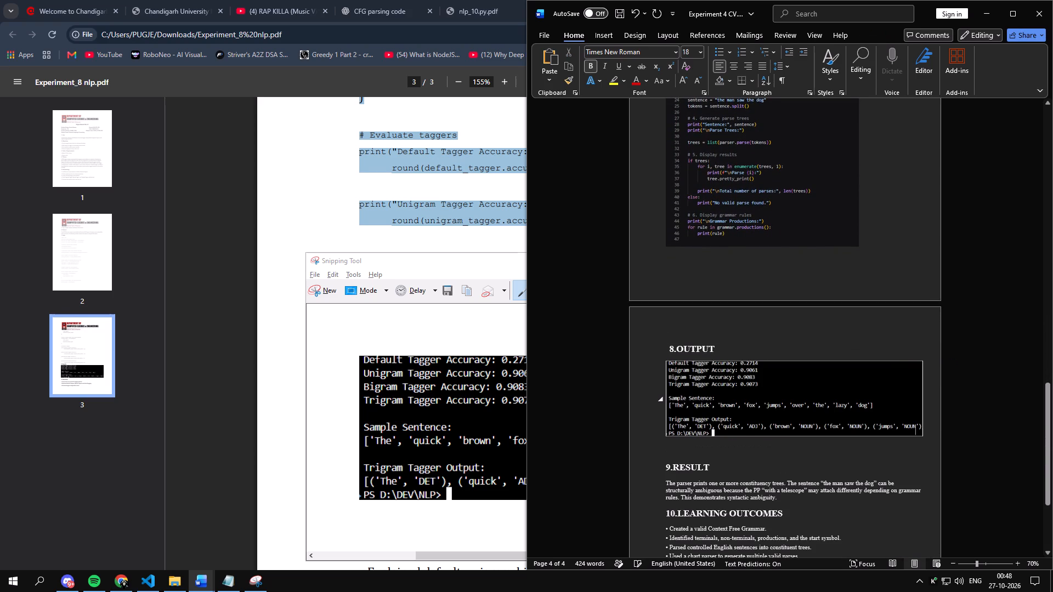
Switch to Visual Studio Code, hide the terminal and snip the complete exp8.py code with its line numbers.
left_click(208, 459)
scroll(352, 390, "up", 5)
scroll(352, 390, "down", 2, "ctrl")
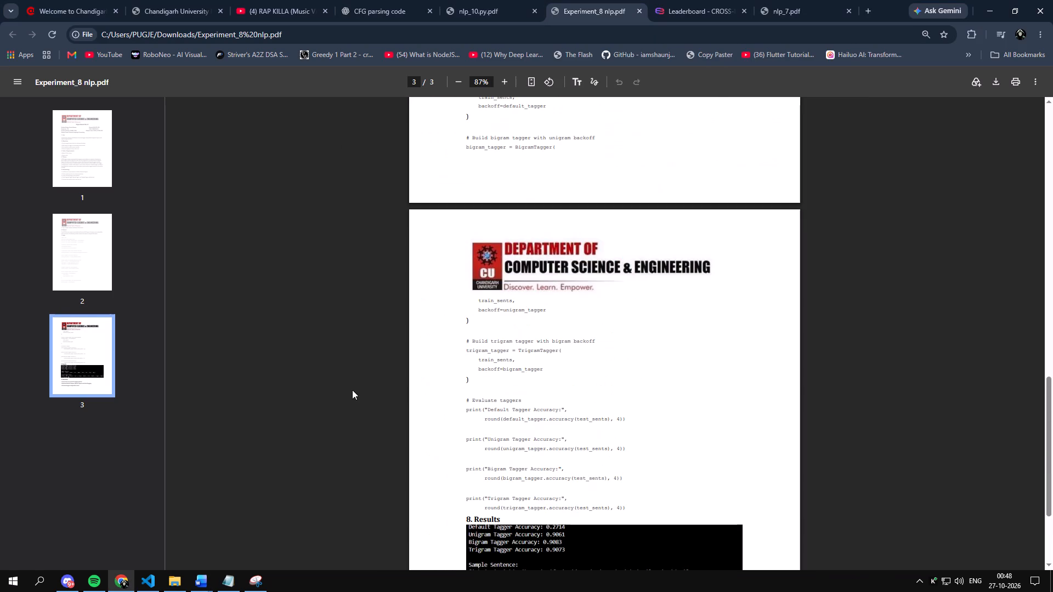
left_click(150, 588)
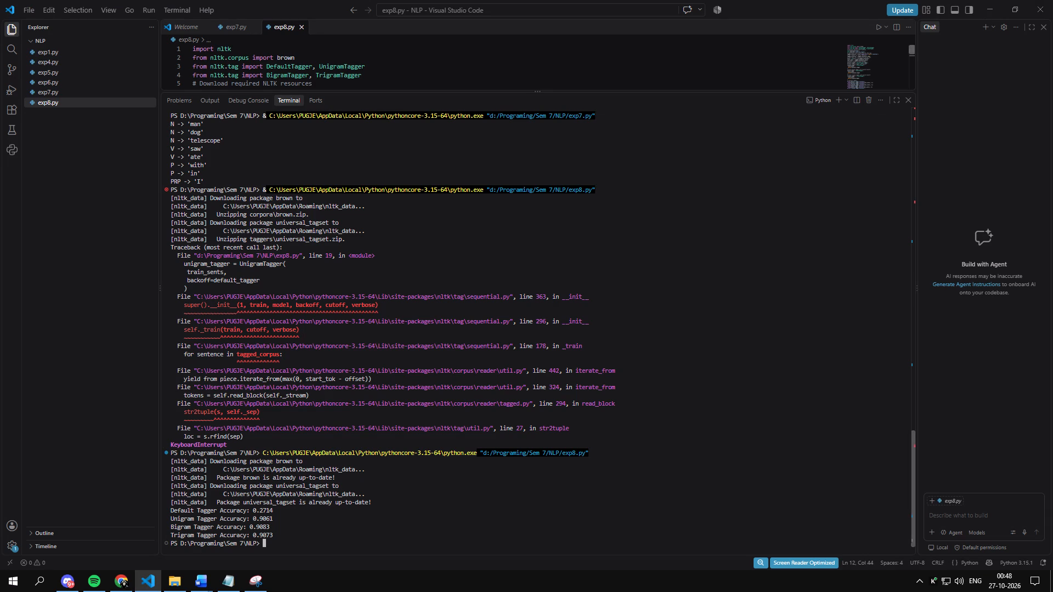
left_click(906, 102)
scroll(477, 321, "up", 1)
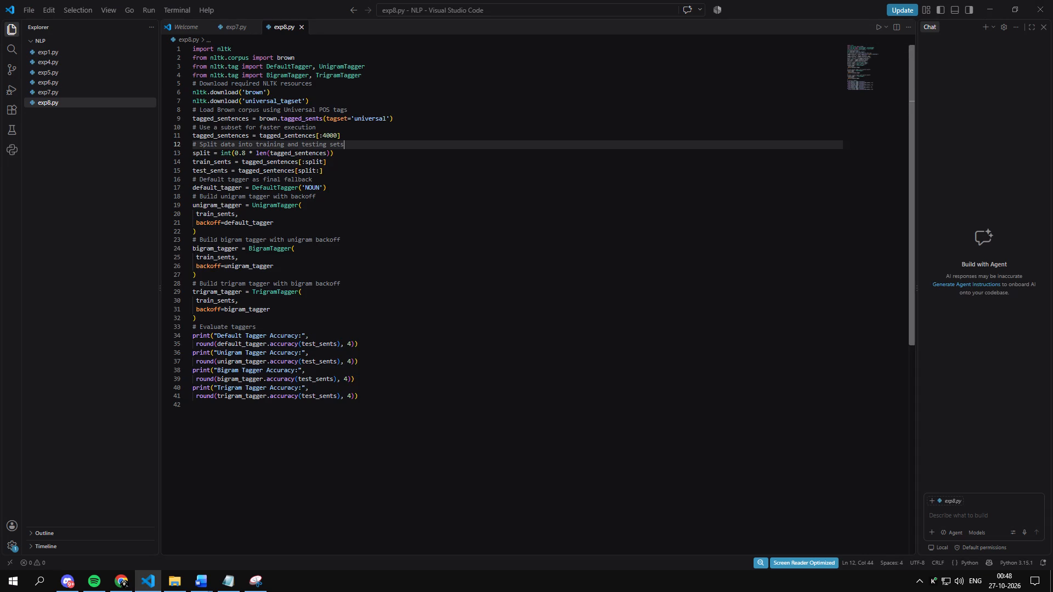
left_click(251, 585)
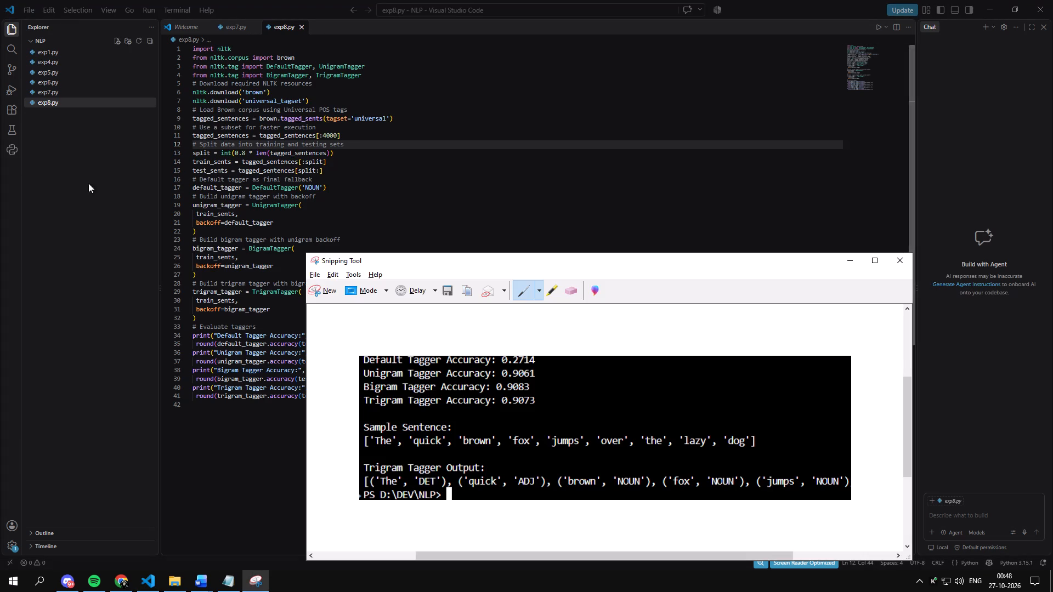
left_click(320, 297)
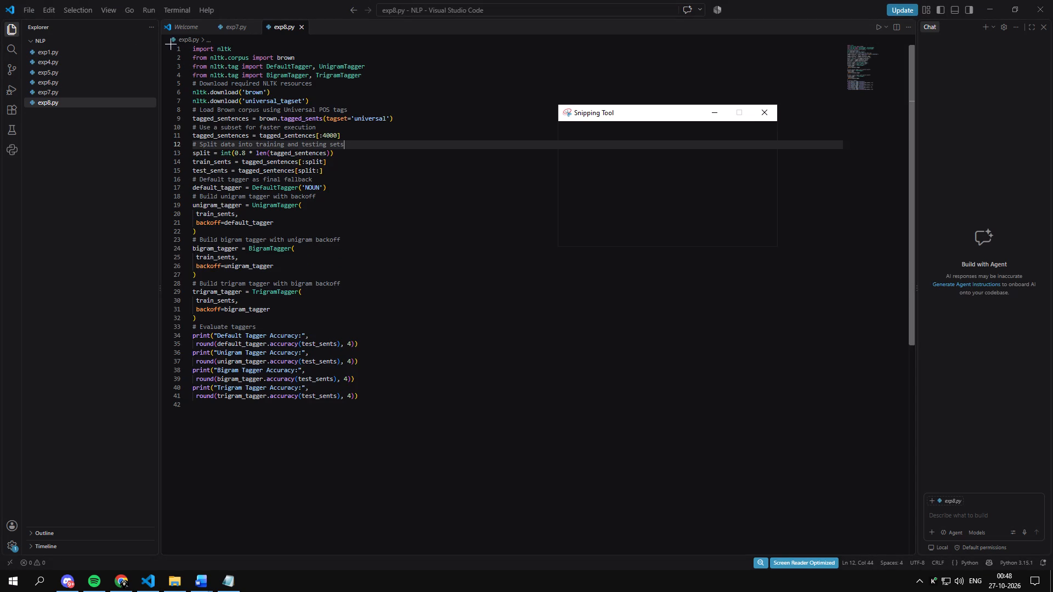
left_click_drag(169, 43, 425, 417)
Switch back to the Word report and replace the old parser code image under 7.PROGRAM with the captured exp8.py code.
key("alt+Tab")
key("alt+Tab")
key("alt+Tab")
key("alt+Tab")
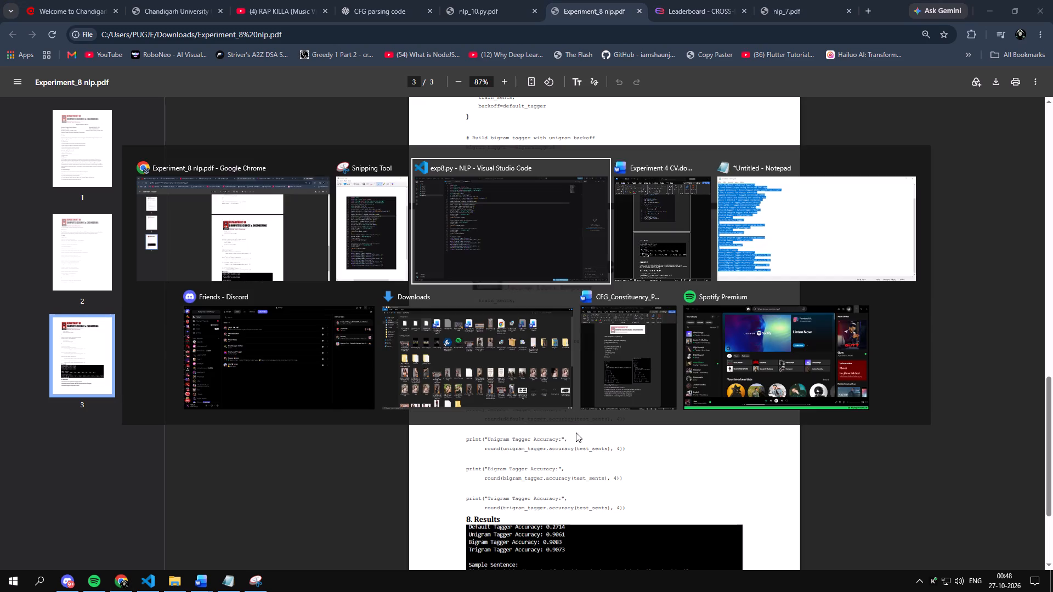
key("alt+Tab")
scroll(788, 396, "up", 7)
left_click(767, 319)
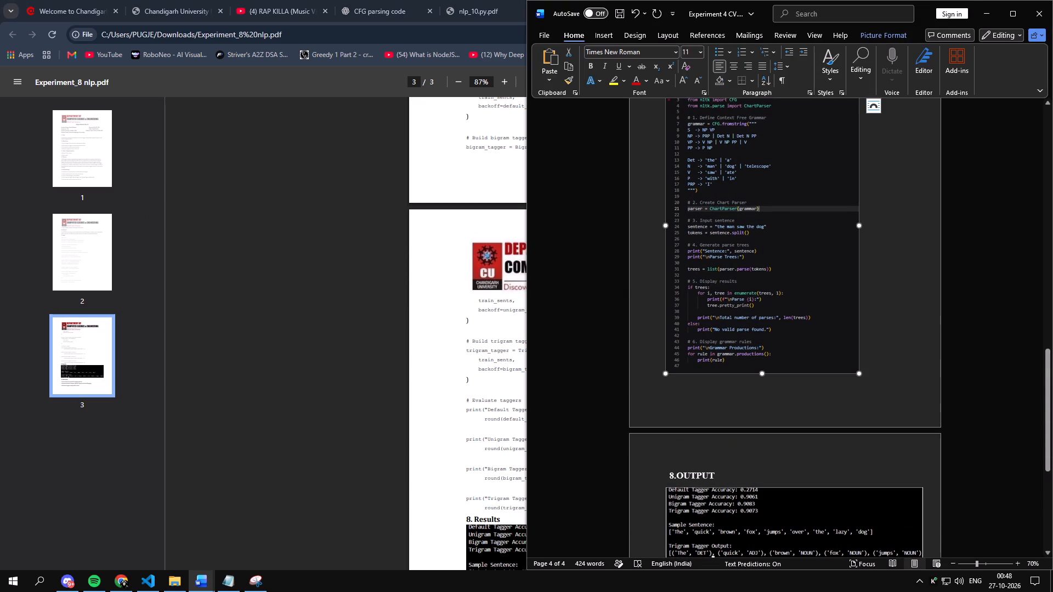
key("Delete")
key("ctrl+v")
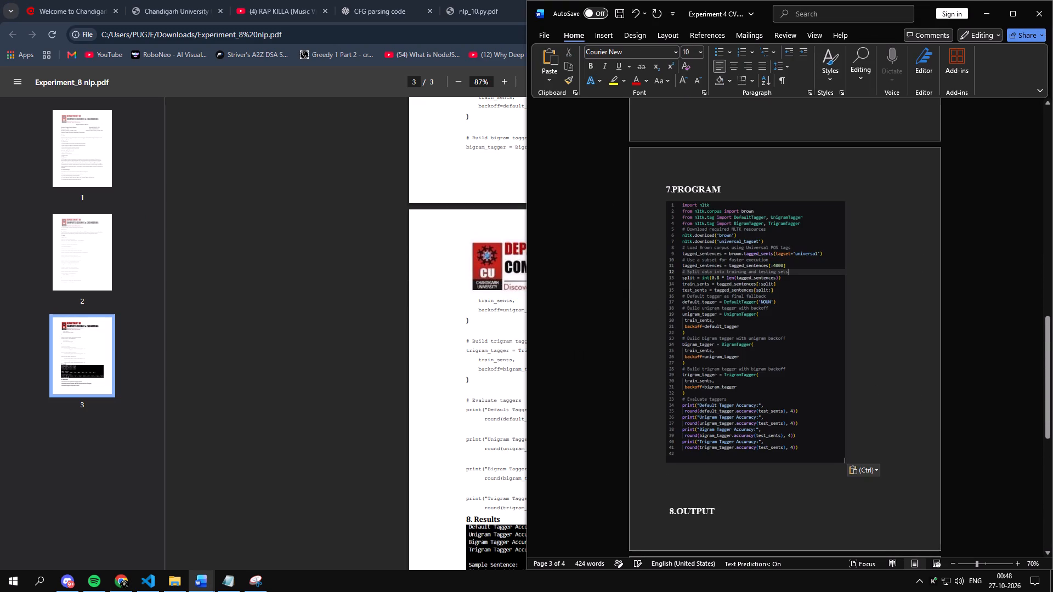
Insert two blank lines before the 8.OUTPUT heading to move it to a new page.
scroll(732, 368, "down", 4)
left_click(697, 431)
key("Return")
key("Return")
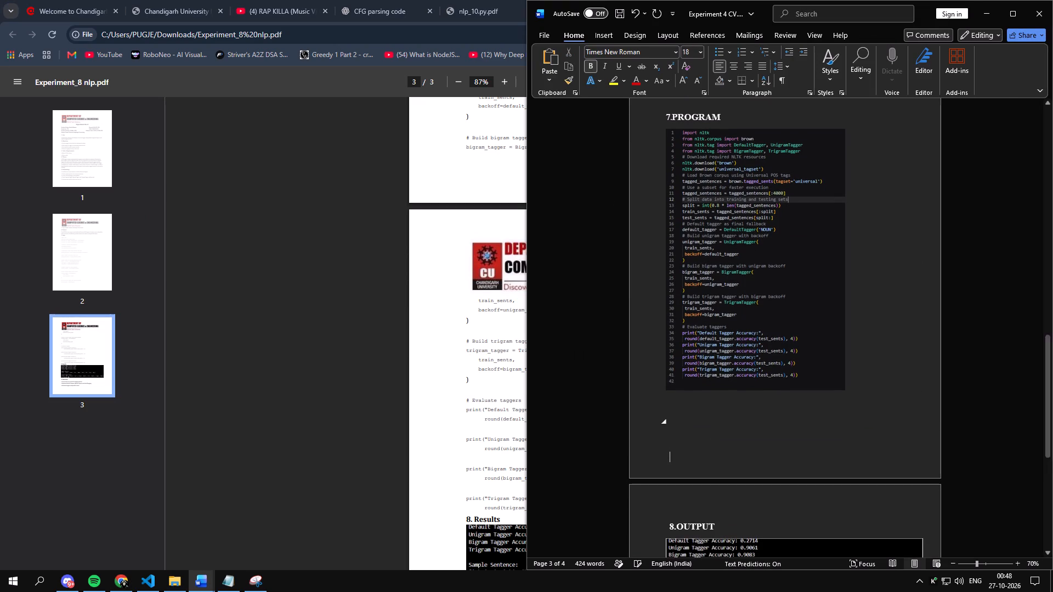
Check the Results and Outcomes sections of the Experiment 8 PDF against the ending of the Word report.
scroll(697, 439, "down", 16)
left_click(299, 230)
scroll(479, 483, "down", 5)
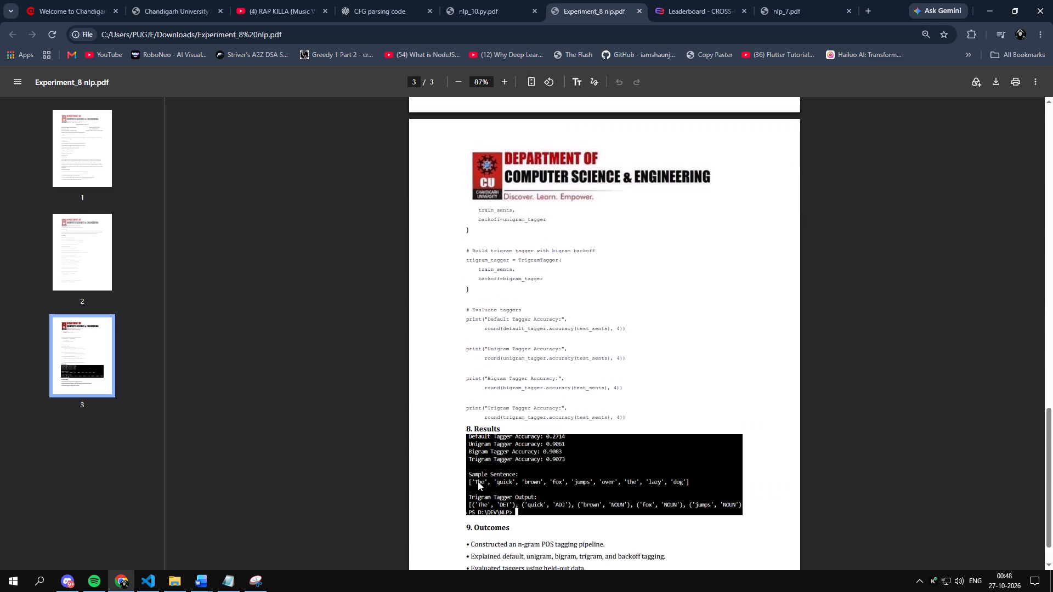
scroll(531, 450, "down", 2)
key("alt+Tab")
key("alt+Tab")
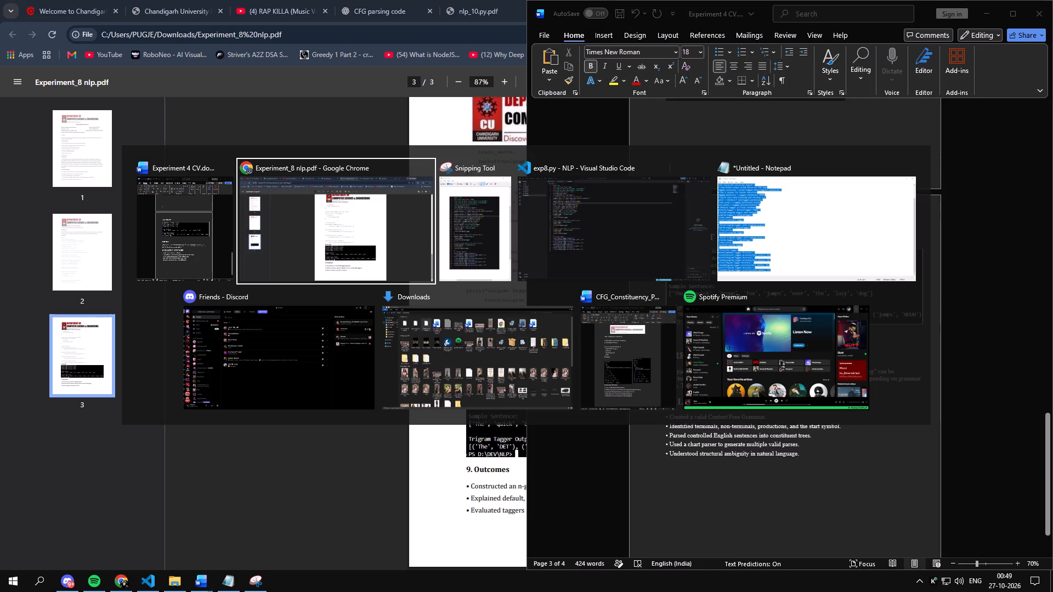
scroll(576, 472, "up", 5)
scroll(554, 451, "down", 6)
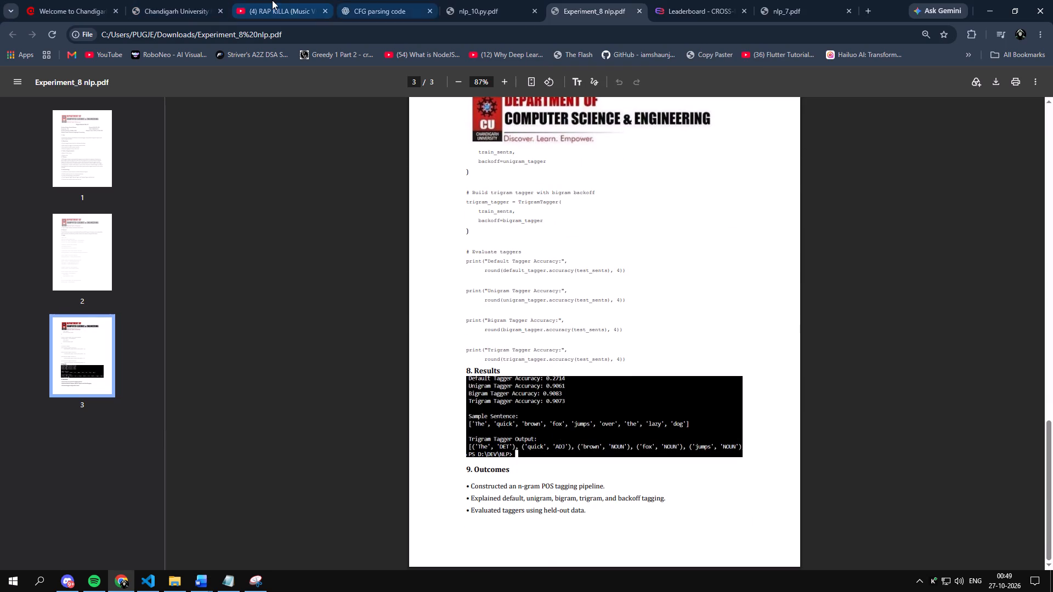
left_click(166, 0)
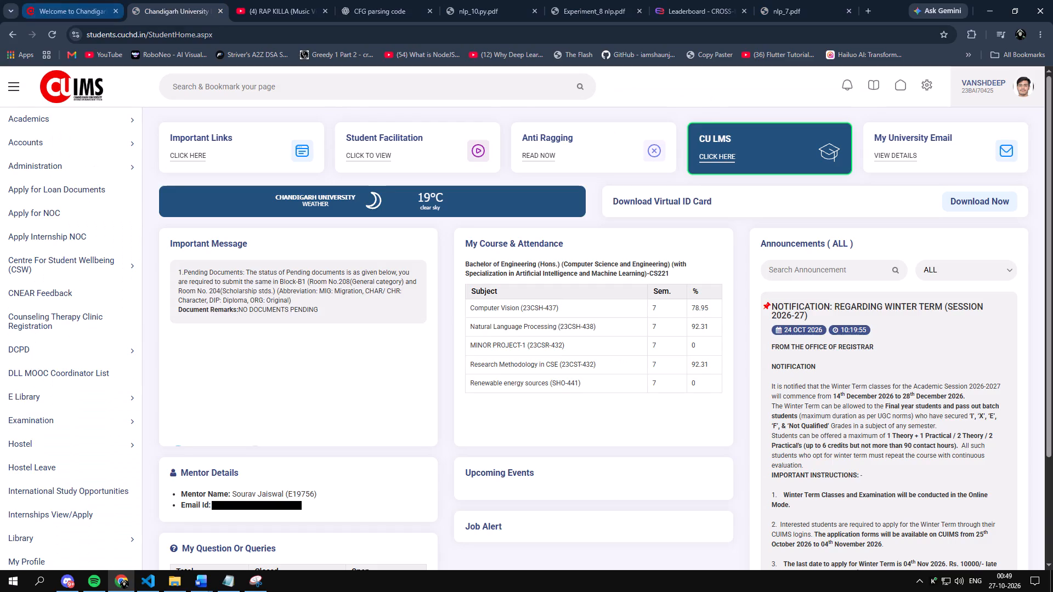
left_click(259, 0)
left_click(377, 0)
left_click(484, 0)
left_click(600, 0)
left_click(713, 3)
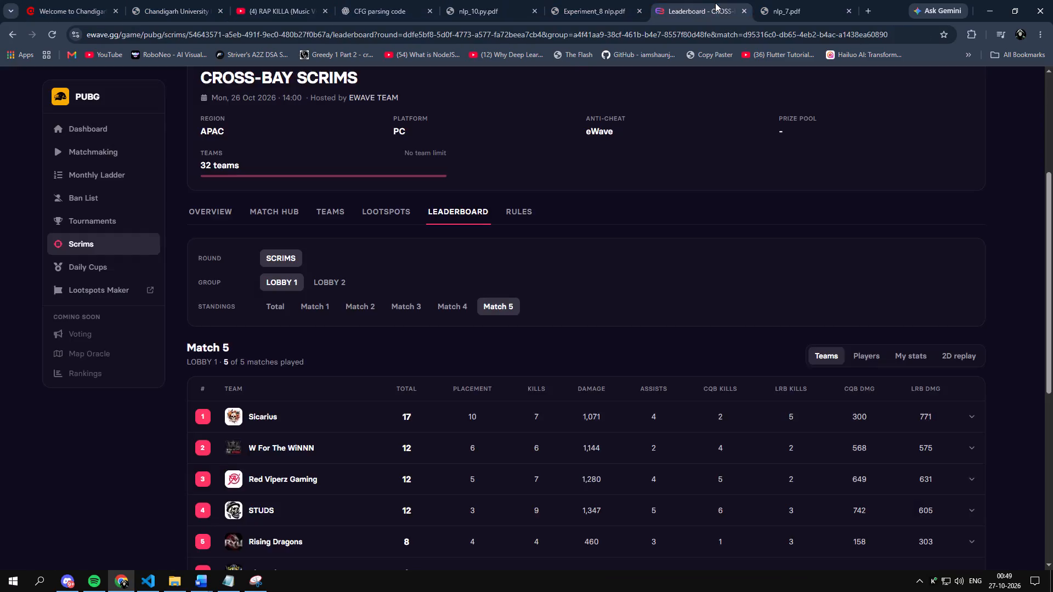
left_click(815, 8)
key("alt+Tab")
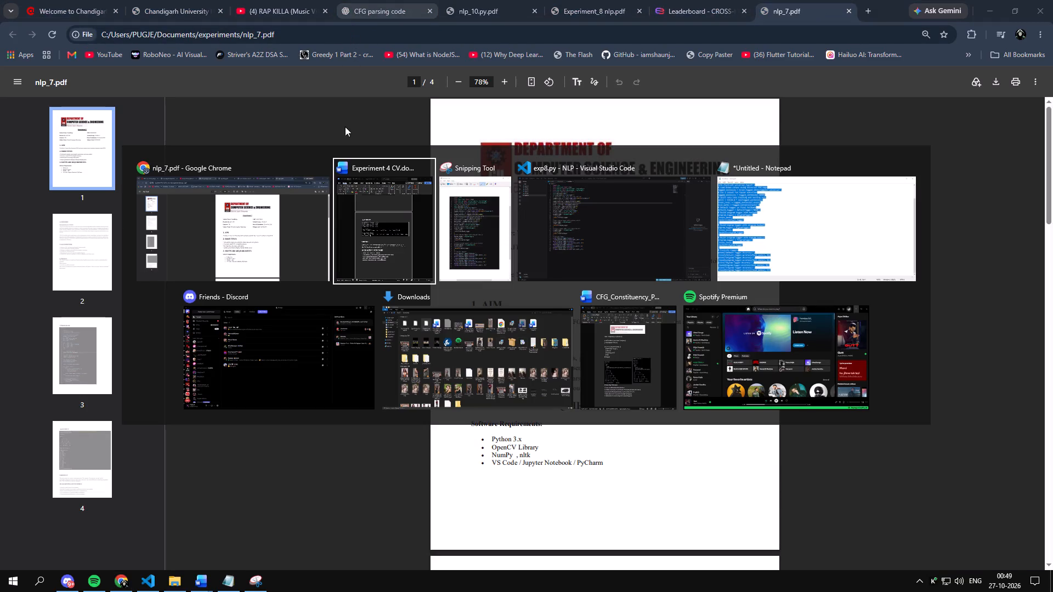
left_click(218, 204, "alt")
Open CU LMS from the university student portal in Chrome and switch to its home page.
left_click(196, 0)
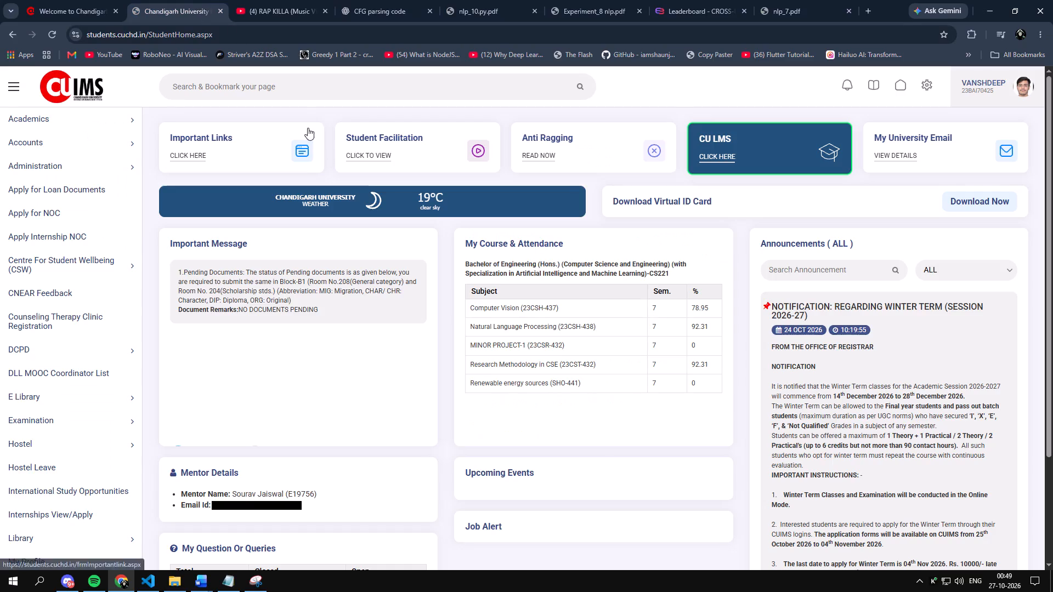
left_click(749, 155)
left_click(33, 0)
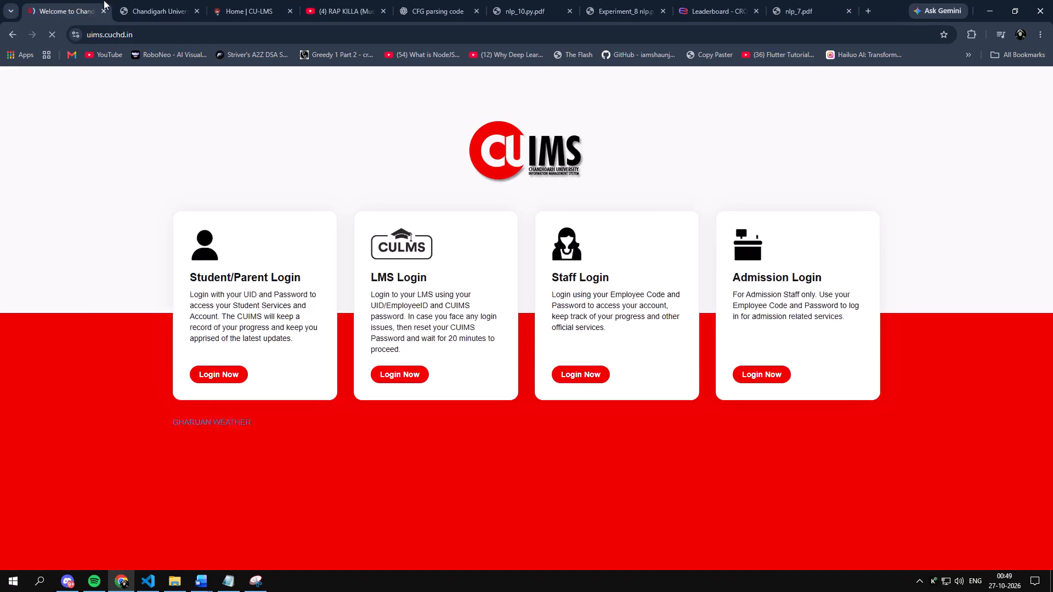
left_click(118, 0)
left_click(227, 0)
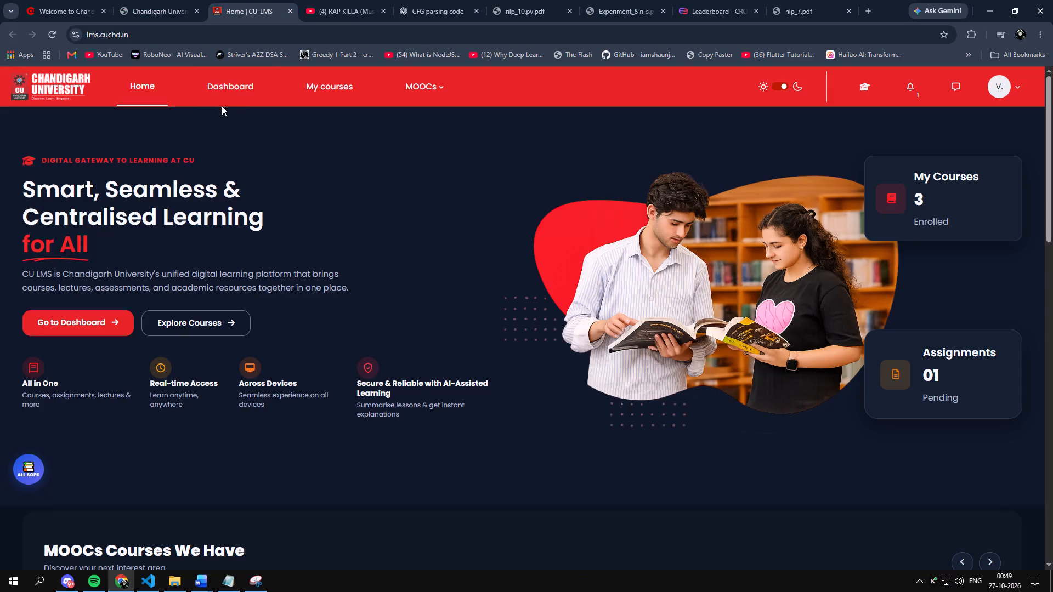
Open the full course list from My Courses in CU LMS and find the Natural Language Processing courses.
scroll(197, 234, "down", 5)
scroll(417, 351, "down", 3)
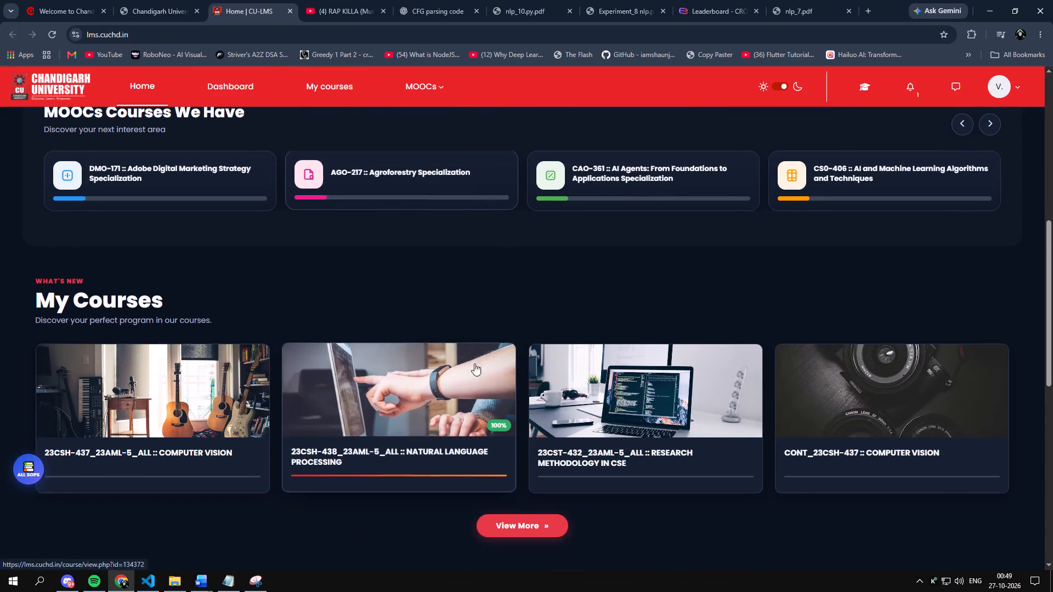
left_click(554, 521)
scroll(452, 409, "down", 3)
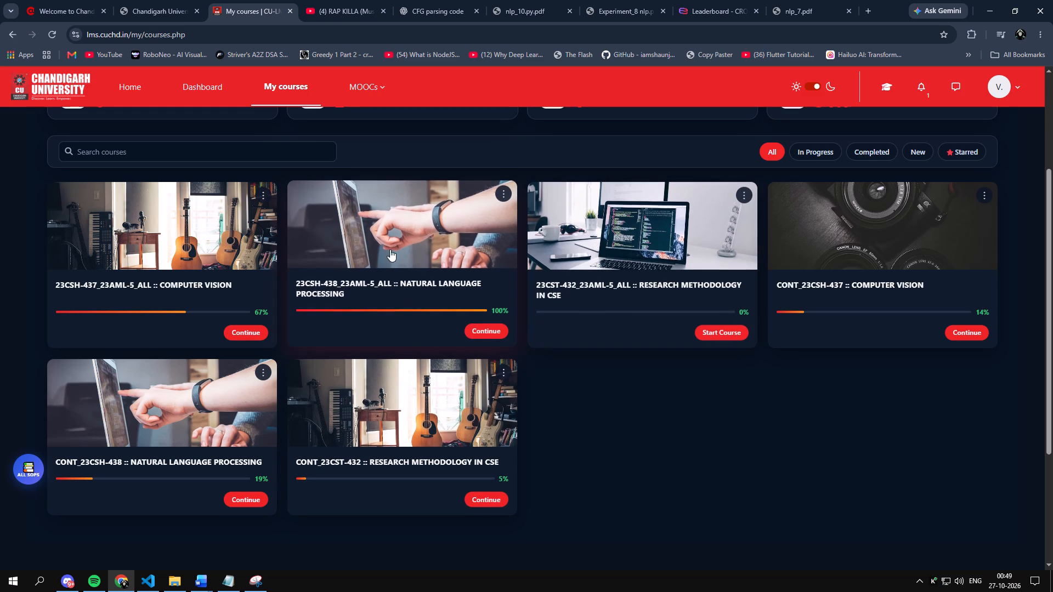
Open the experiment page under Unit-2 (Practical), Experiment-2.3, in the CONT_23CSH-438 Natural Language Processing course and go to its lower sections.
left_click(184, 414)
left_click(101, 326)
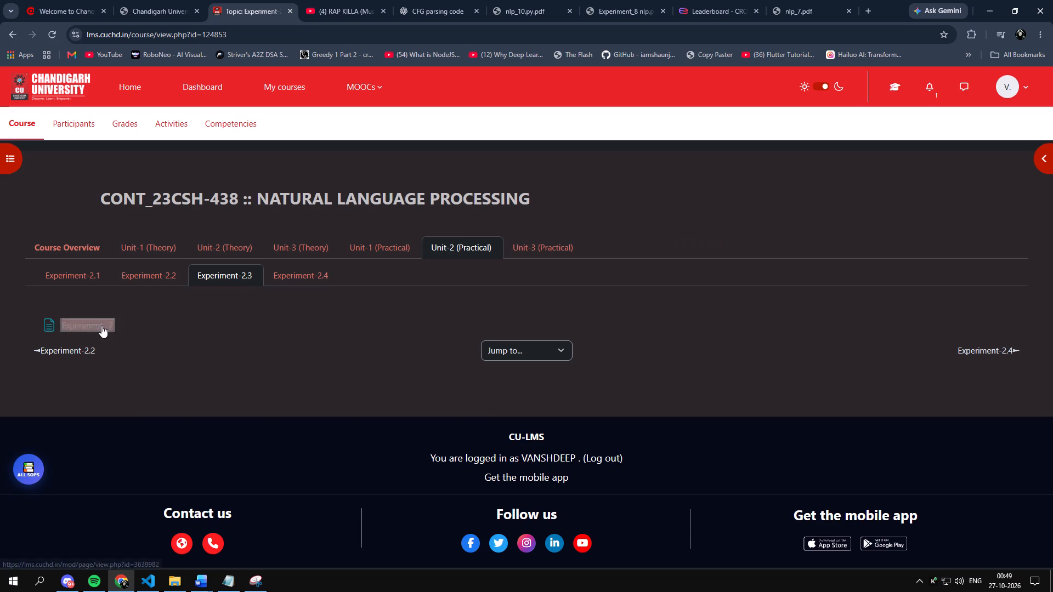
scroll(365, 252, "down", 8)
Replace the paragraph under 9.RESULT in the Word report with the Results paragraph copied from the LMS experiment page.
key("alt+Tab")
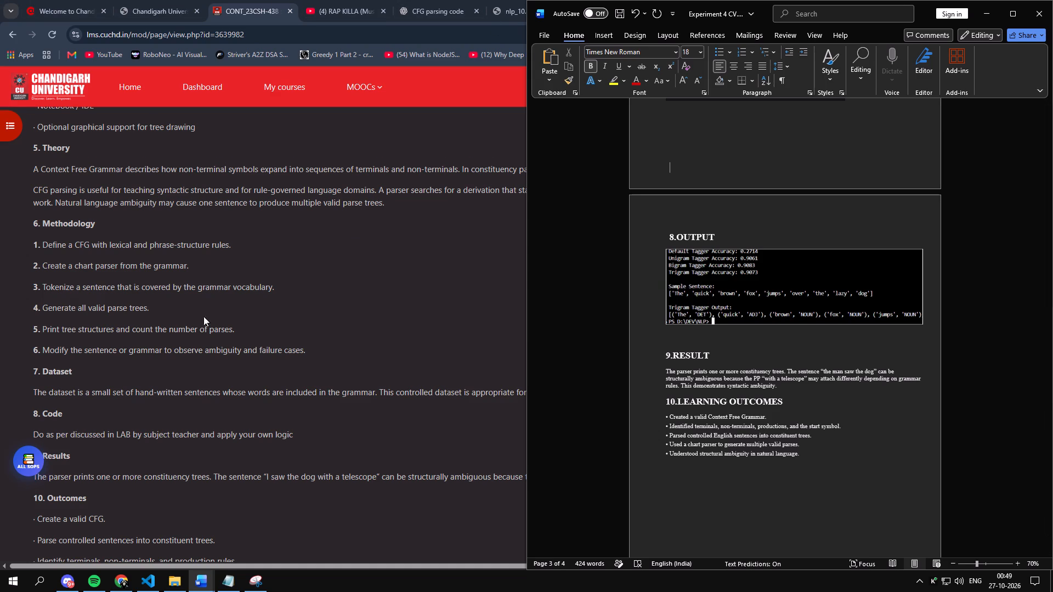
scroll(203, 330, "down", 4)
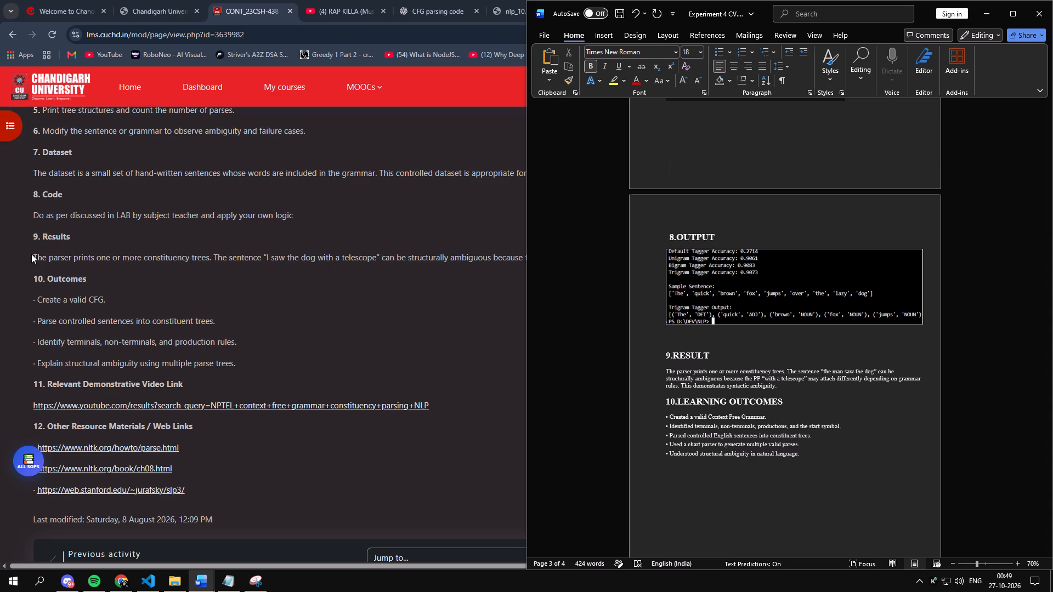
left_click_drag(30, 254, 624, 234)
left_click(618, 261)
left_click_drag(960, 259, 729, 310)
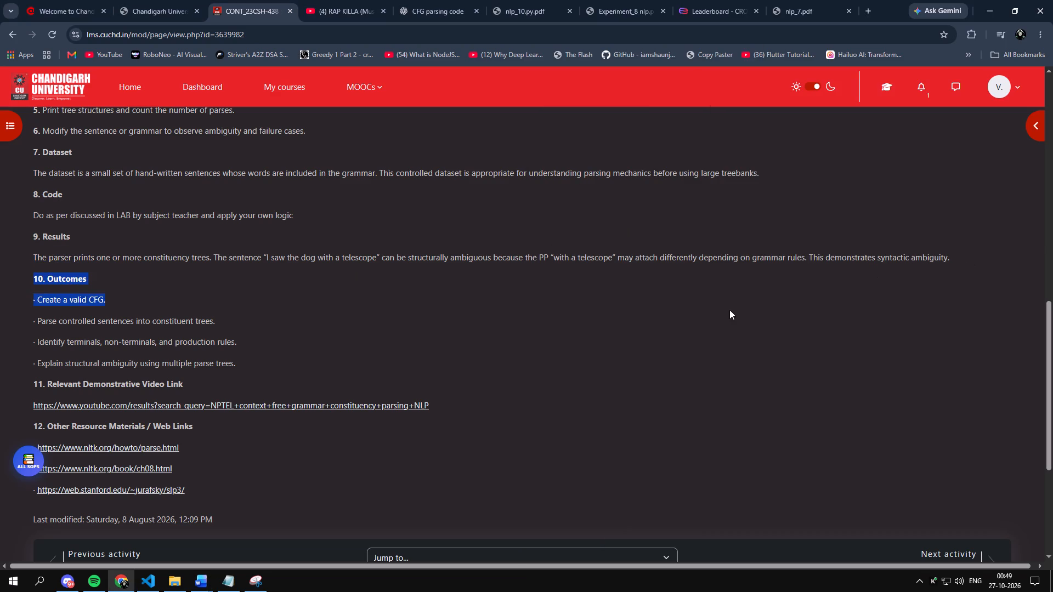
left_click_drag(729, 310, 18, 247)
key("ctrl+c")
key("alt+Tab")
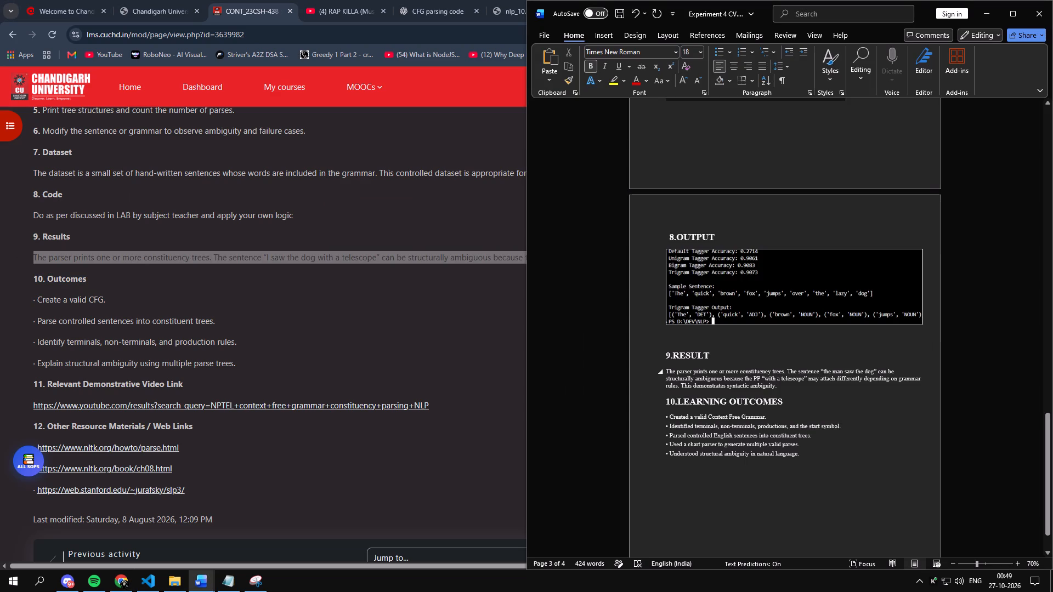
left_click_drag(781, 386, 663, 371)
key("ctrl+v")
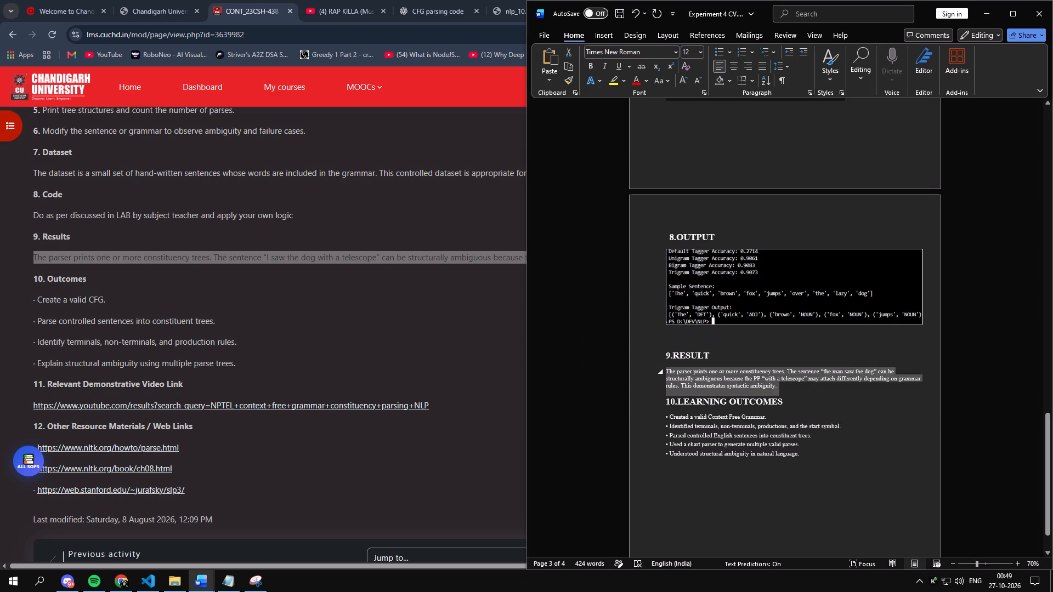
key("Return")
Replace the bullets under 10.LEARNING OUTCOMES with the four Outcomes lines copied from the LMS page and save the report.
scroll(218, 358, "down", 1)
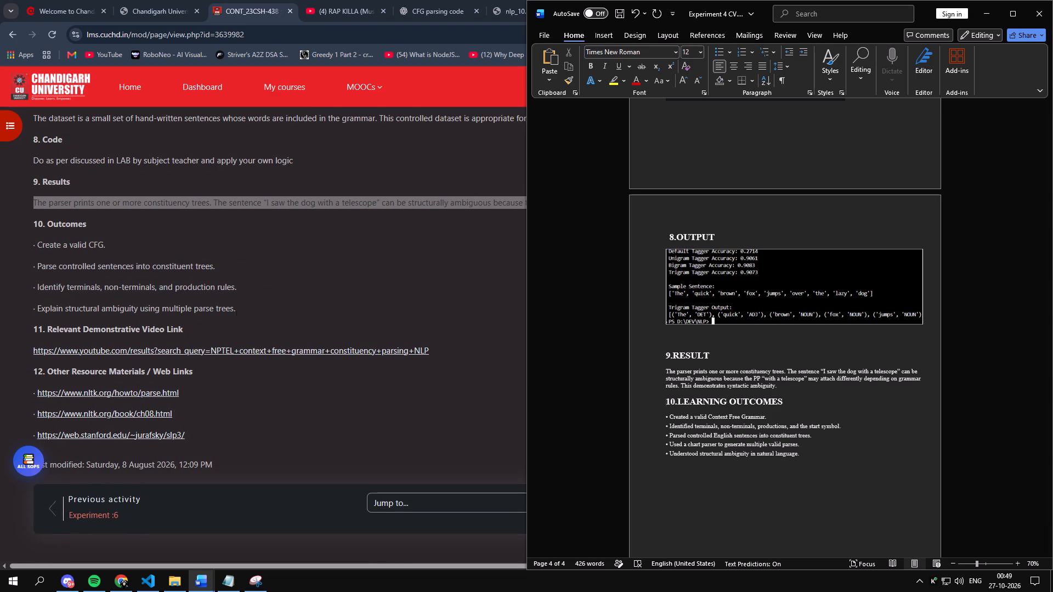
left_click_drag(239, 310, 29, 243)
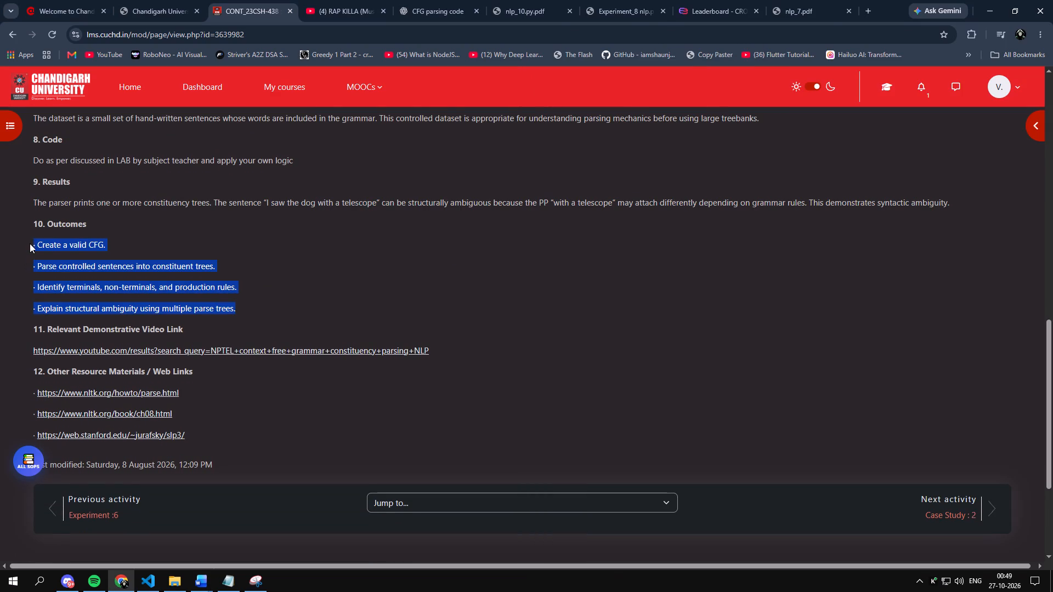
key("ctrl+c")
key("alt+Tab")
left_click(826, 458)
left_click_drag(810, 456, 799, 453)
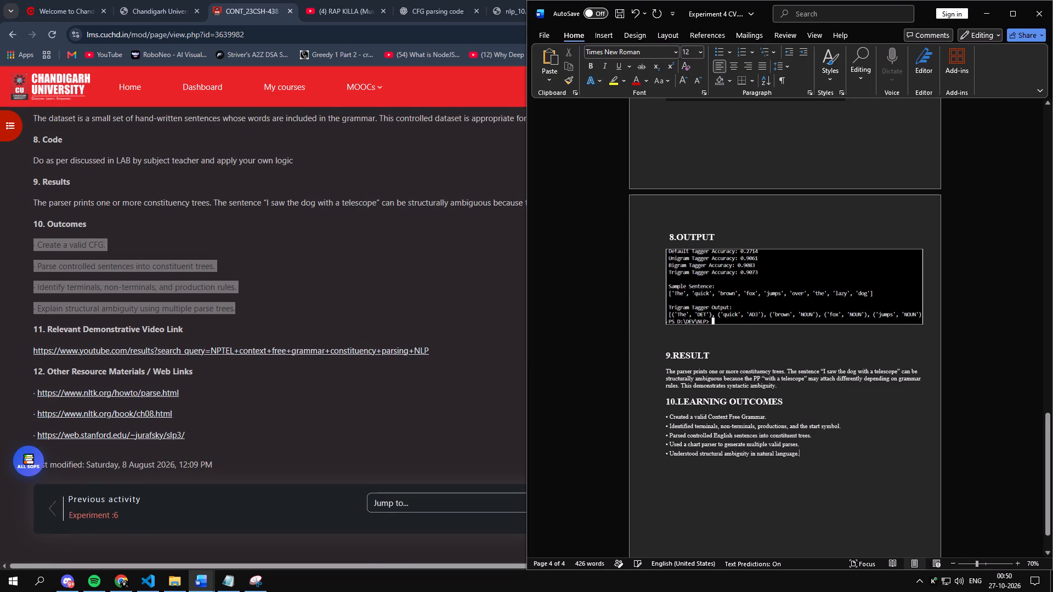
left_click_drag(799, 453, 667, 417)
key("ctrl+v")
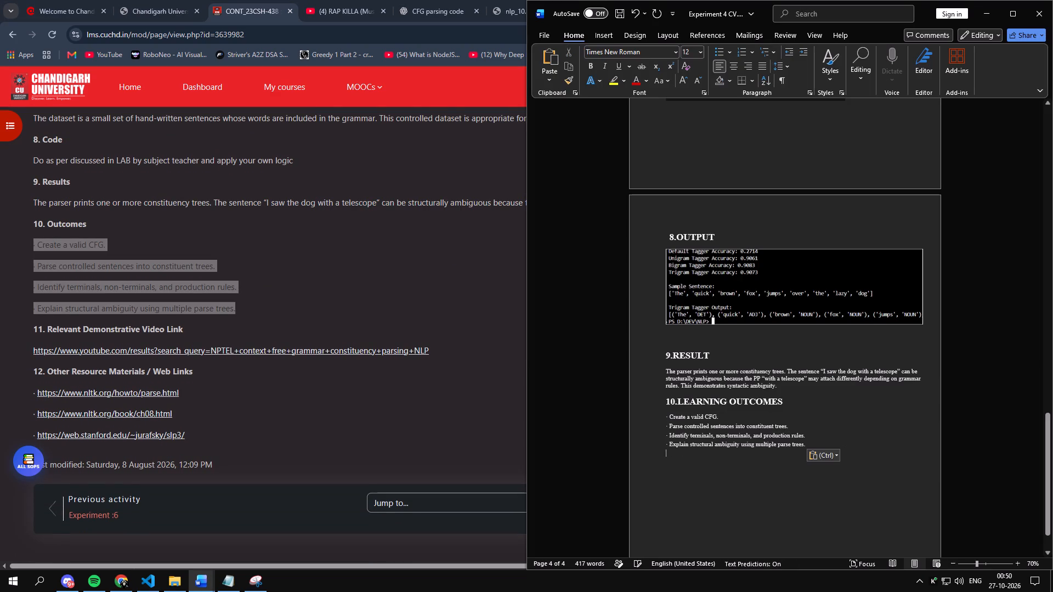
left_click(789, 471)
key("ctrl+s")
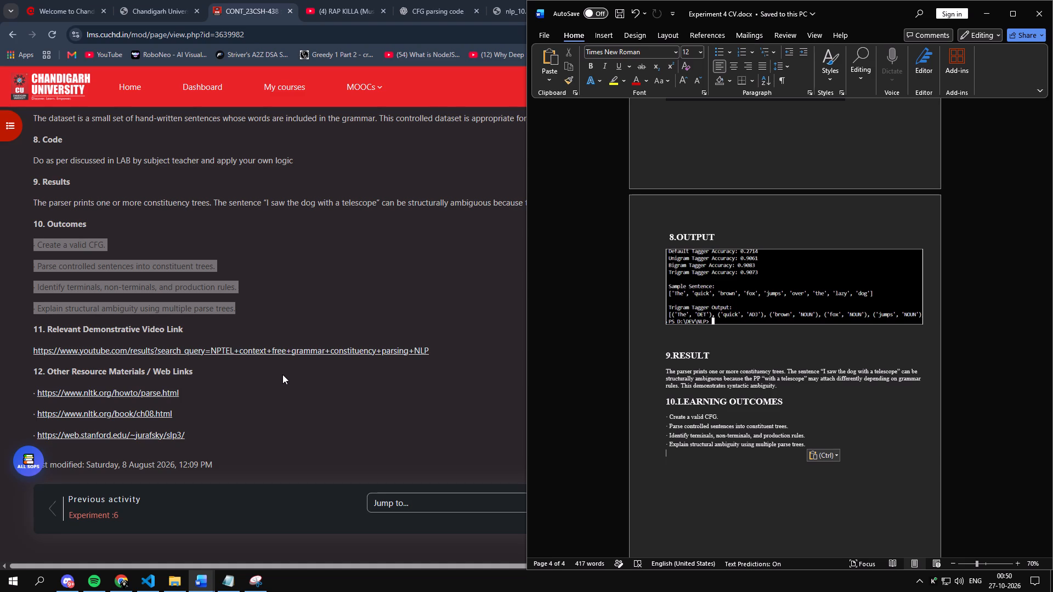
Place the Chrome window beside the Word report and compare the LMS page's Results and Outcomes sections with the report.
left_click(376, 277)
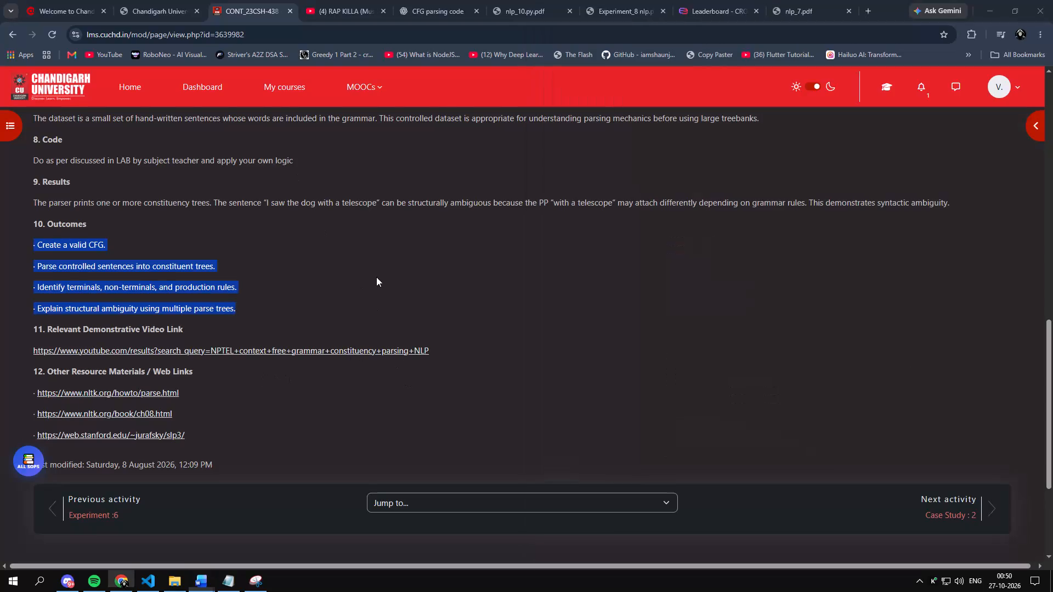
left_click(389, 271)
key("alt+Tab")
key("alt+Tab")
left_click_drag(890, 6, 0, 233)
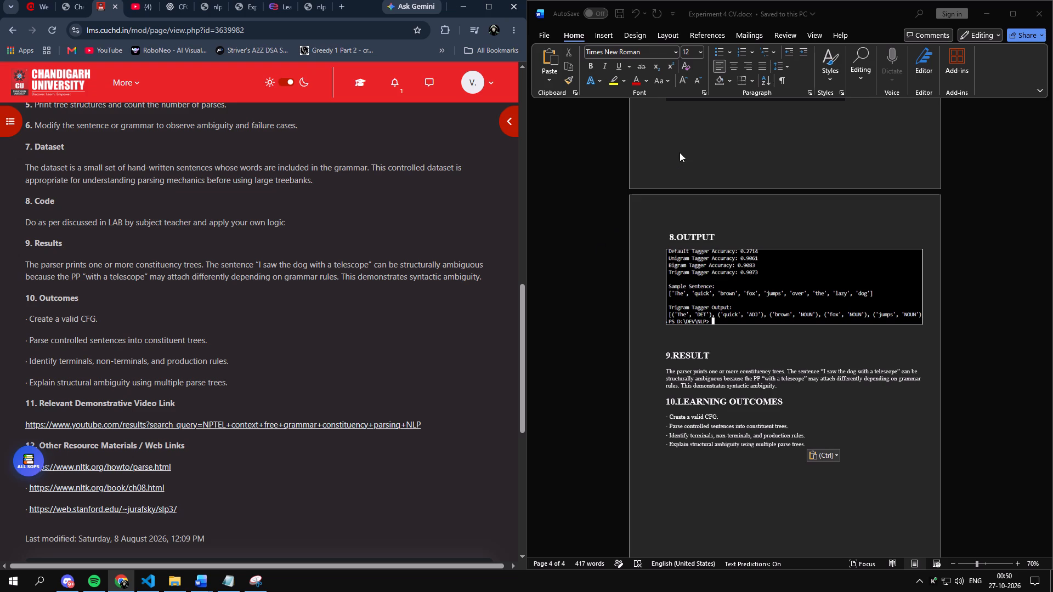
scroll(303, 418, "down", 3)
scroll(343, 350, "up", 3)
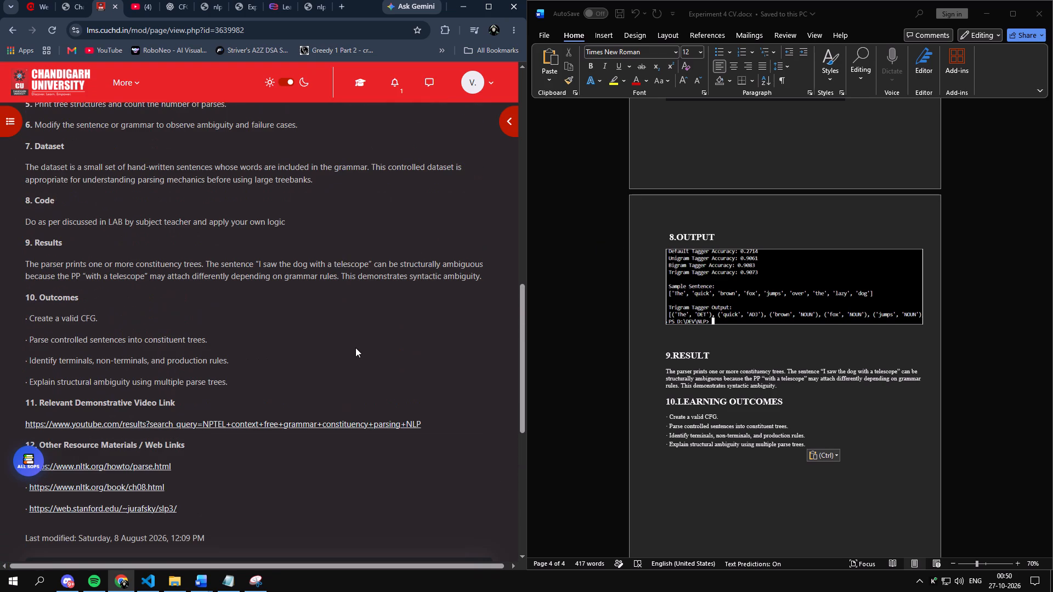
scroll(355, 348, "down", 2)
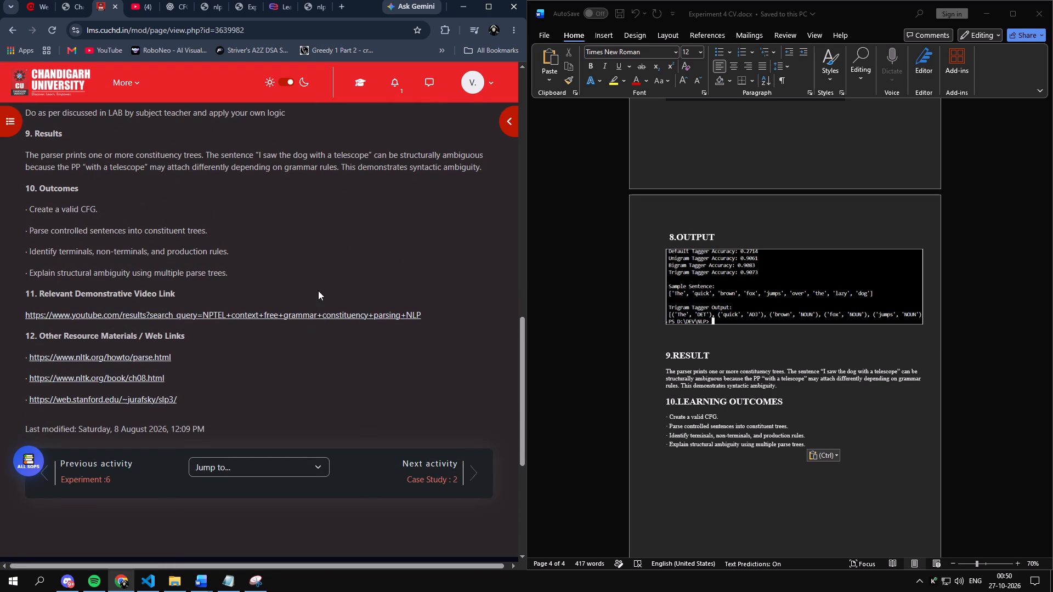
scroll(319, 284, "up", 2)
scroll(312, 290, "down", 1)
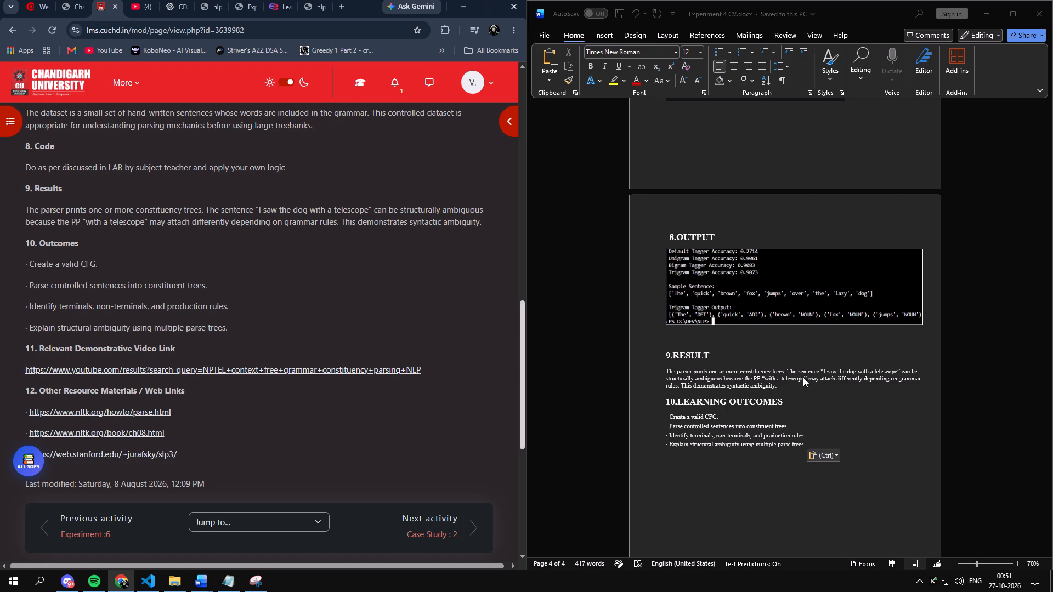
Shrink the output screenshot under 8.OUTPUT slightly, keeping its proportions, and save the report.
left_click(775, 511)
scroll(759, 357, "up", 8)
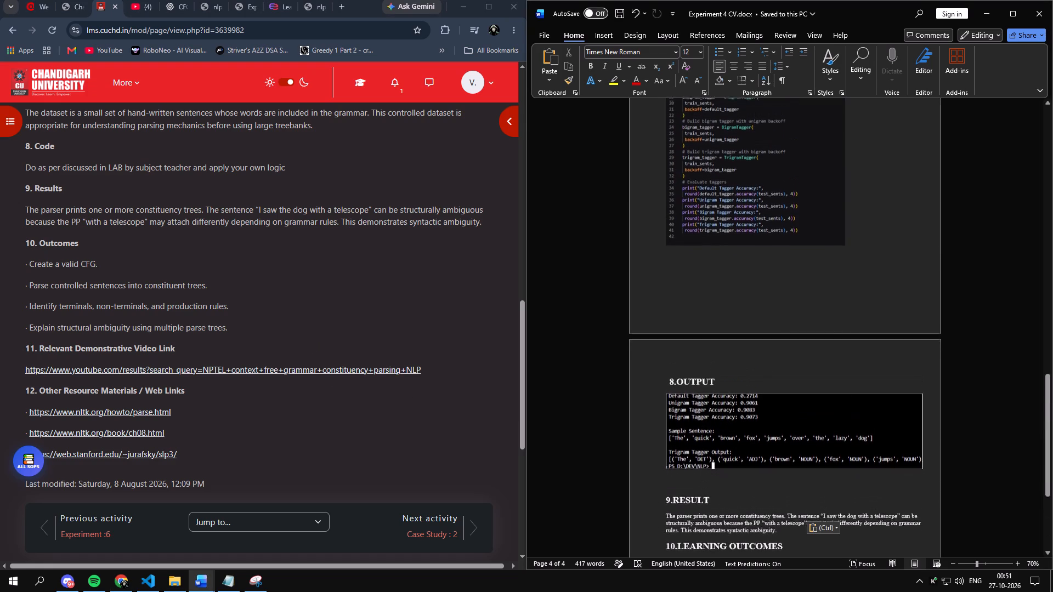
scroll(759, 357, "up", 1)
left_click(819, 453)
left_click_drag(924, 489, 903, 481)
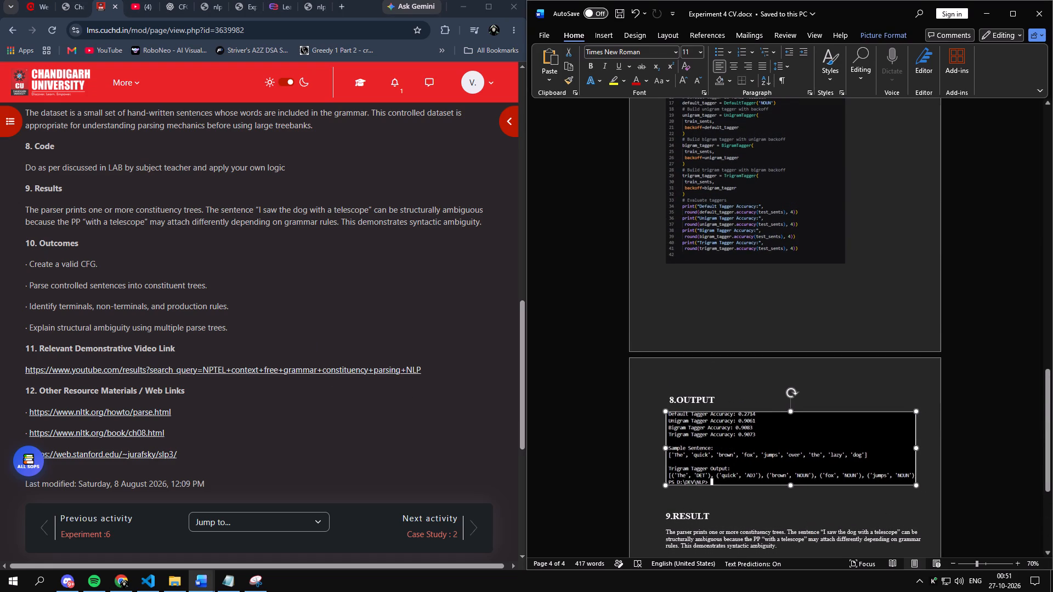
left_click_drag(903, 481, 891, 474)
left_click(868, 368)
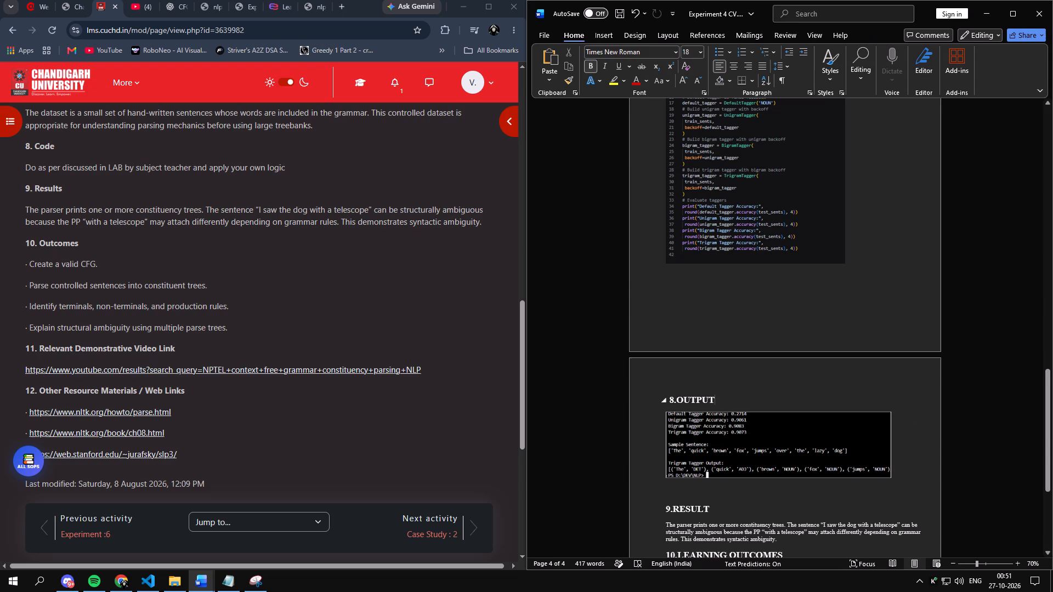
scroll(775, 381, "up", 4)
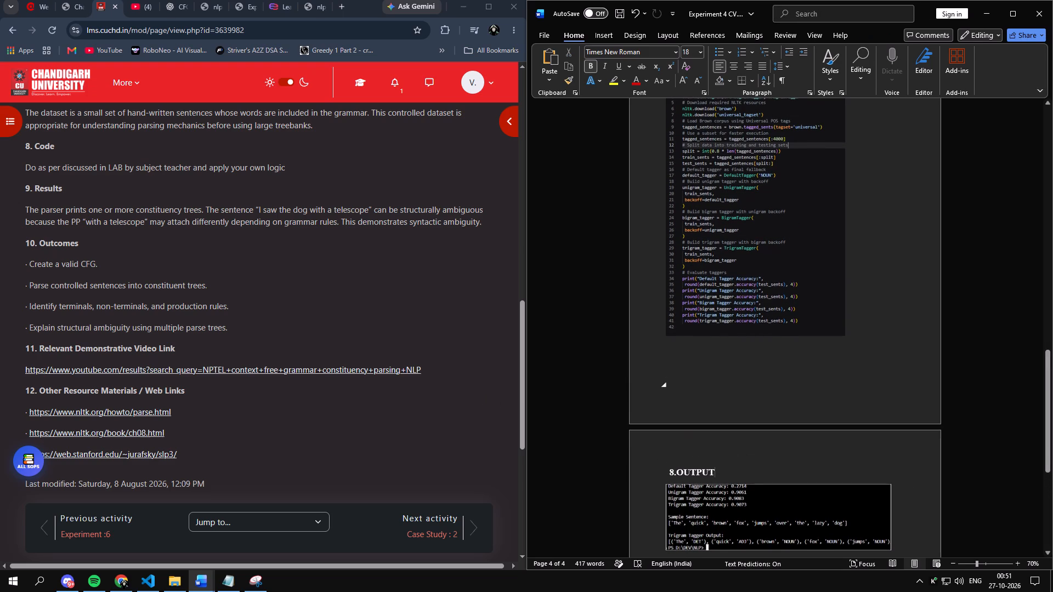
scroll(767, 381, "up", 20)
scroll(767, 381, "up", 1)
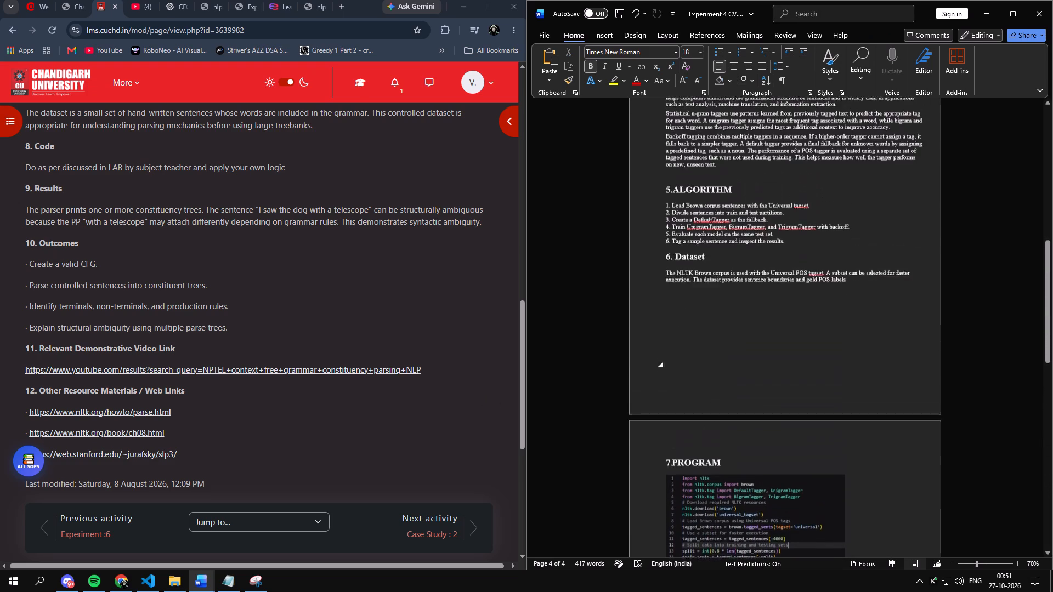
scroll(765, 379, "up", 20)
scroll(765, 379, "up", 10)
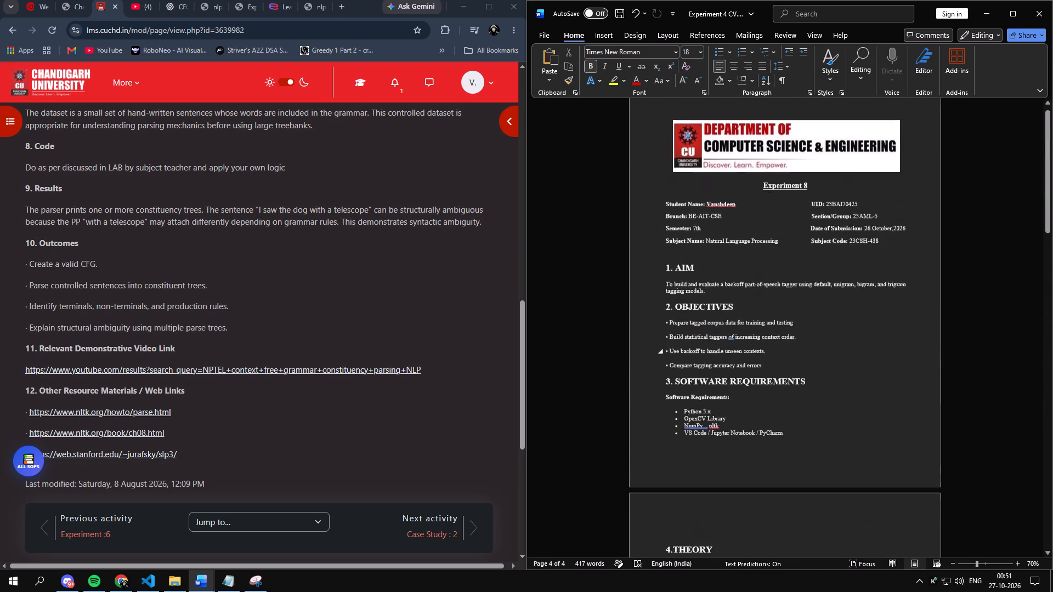
scroll(761, 376, "up", 5)
left_click(849, 369)
key("ctrl+s")
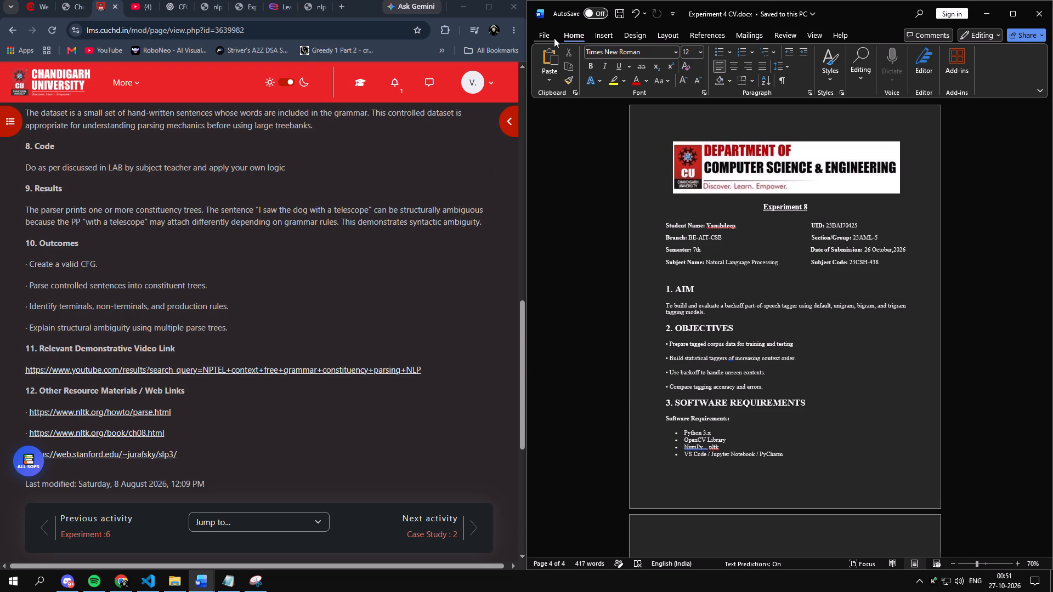
Export the report as a PDF named nlp_8.pdf in the experiments folder under Documents.
left_click(554, 38)
left_click(559, 246)
left_click(709, 105)
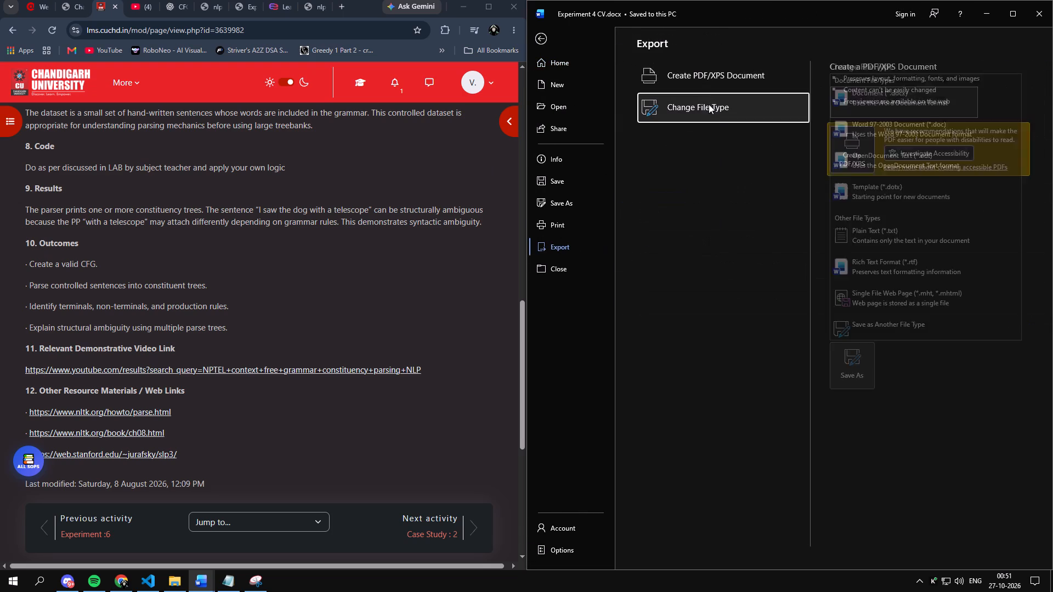
double_click(717, 74)
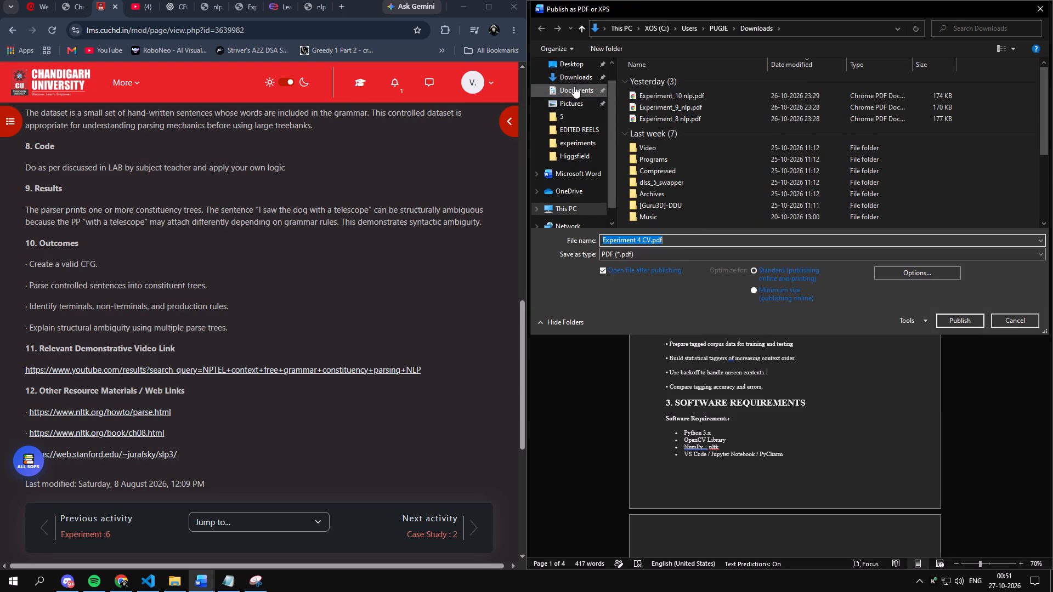
left_click(574, 86)
double_click(679, 135)
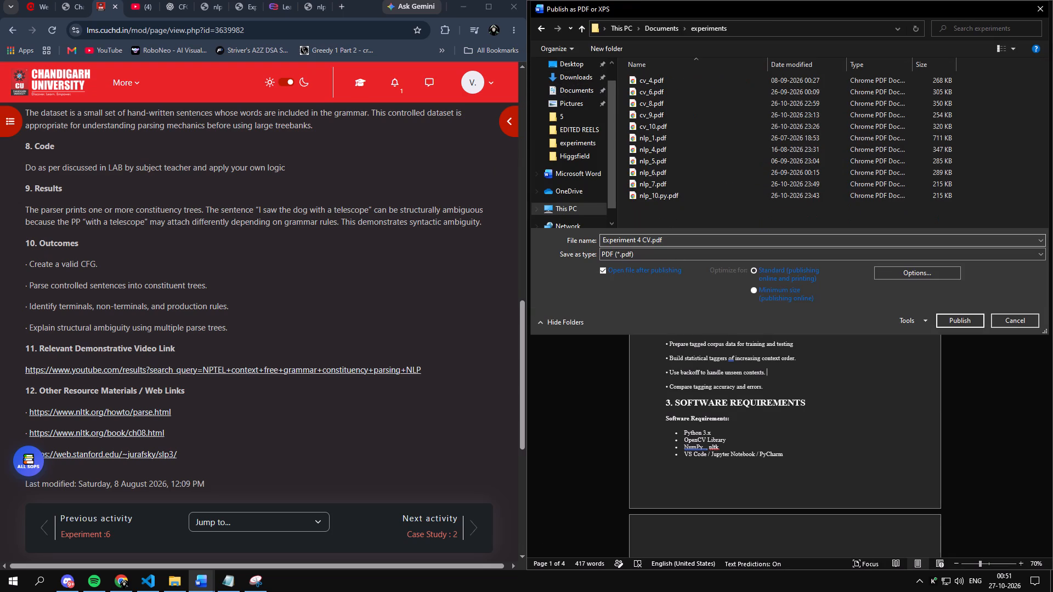
triple_click(649, 240)
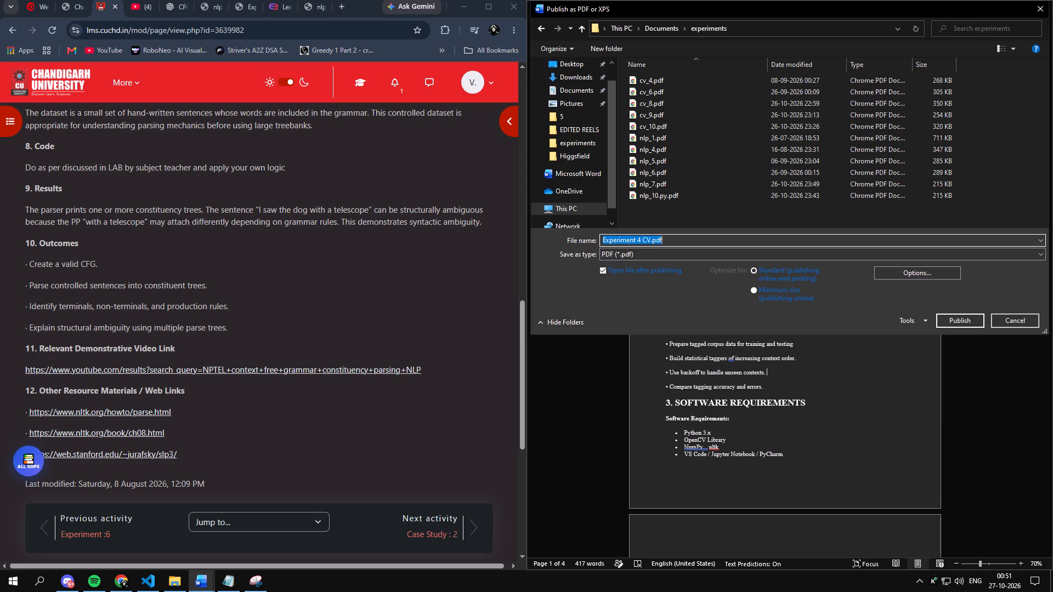
left_click_drag(649, 240, 559, 243)
key("BackSpace")
type("nlp")
type("_8")
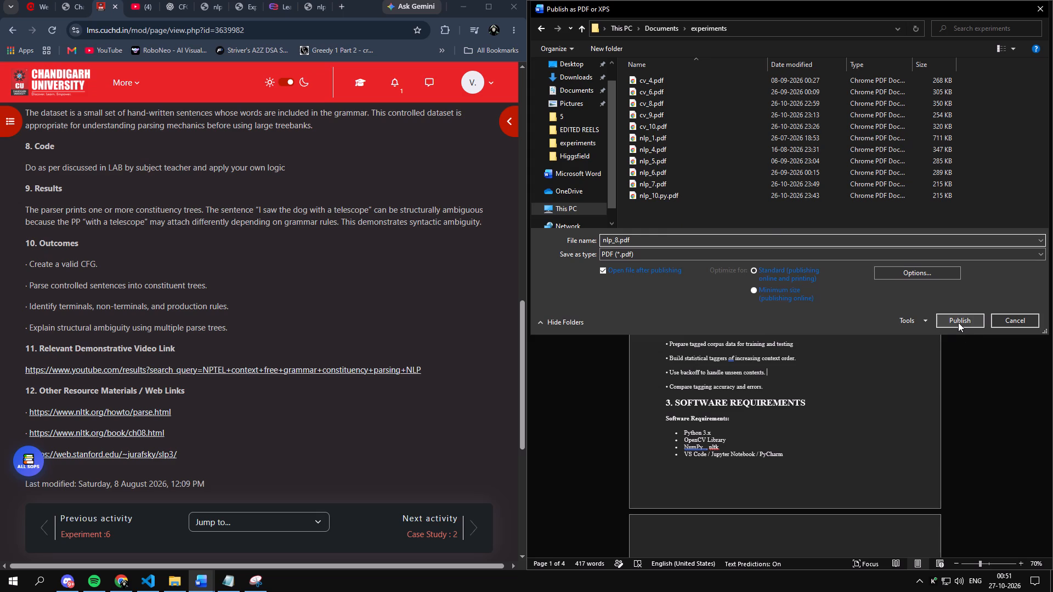
left_click_drag(758, 10, 339, 157)
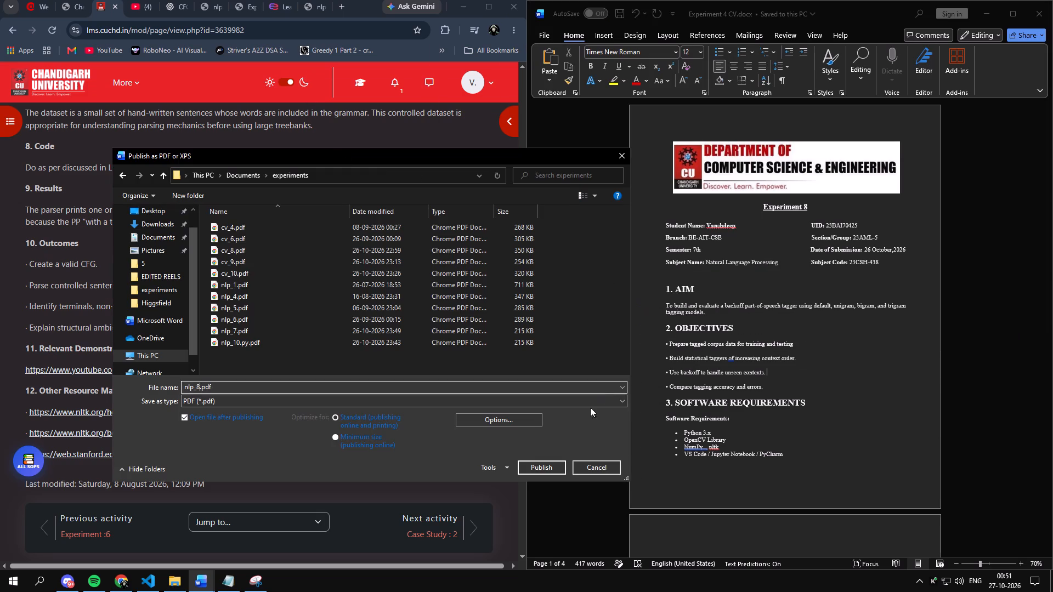
left_click(542, 465)
Change the report title in Word to Experiment 9.
left_click(811, 202)
left_click(811, 206)
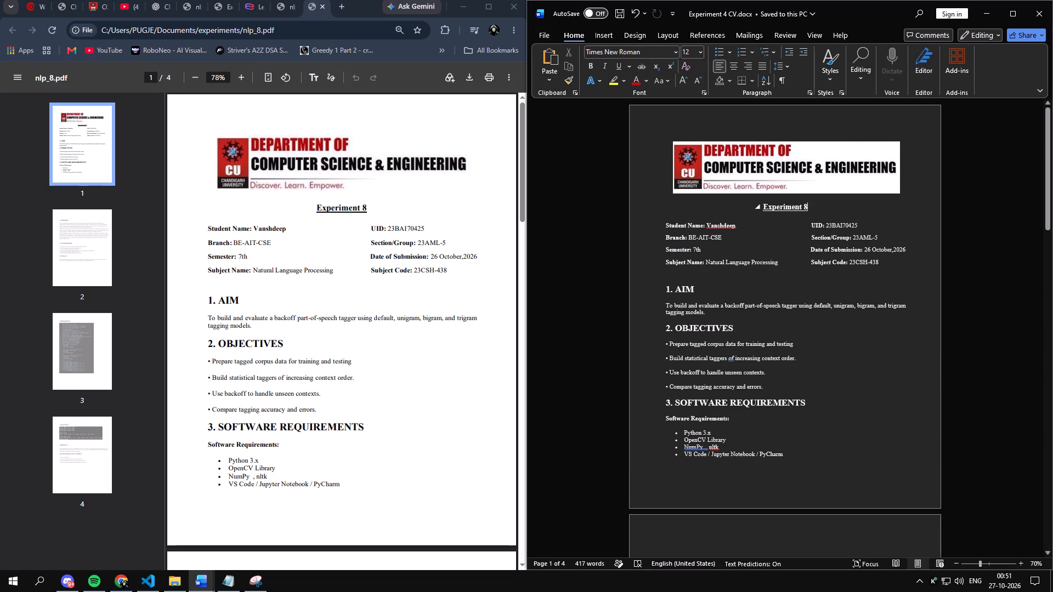
key("BackSpace")
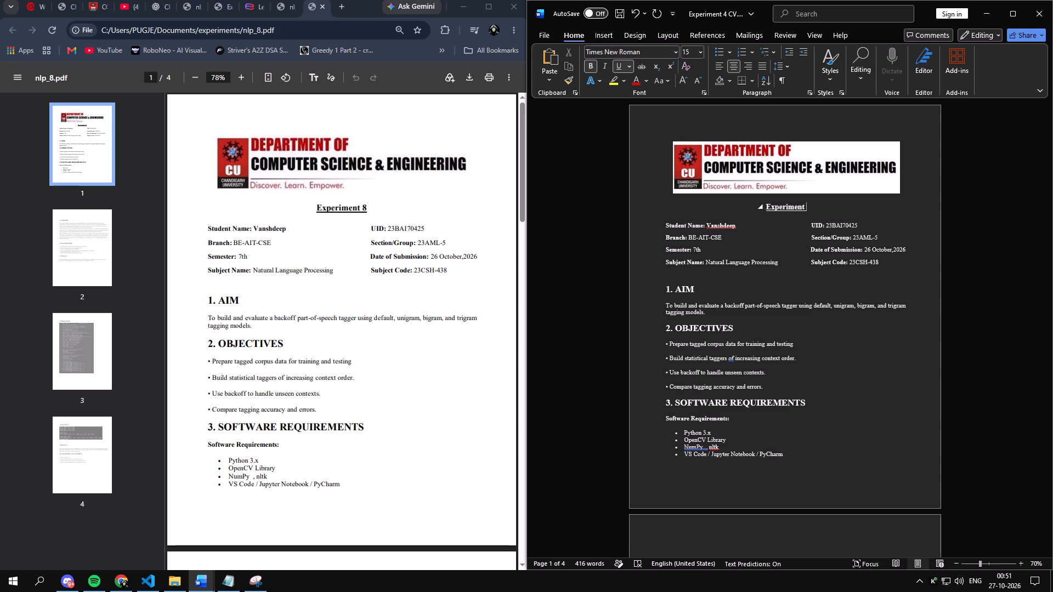
key("9")
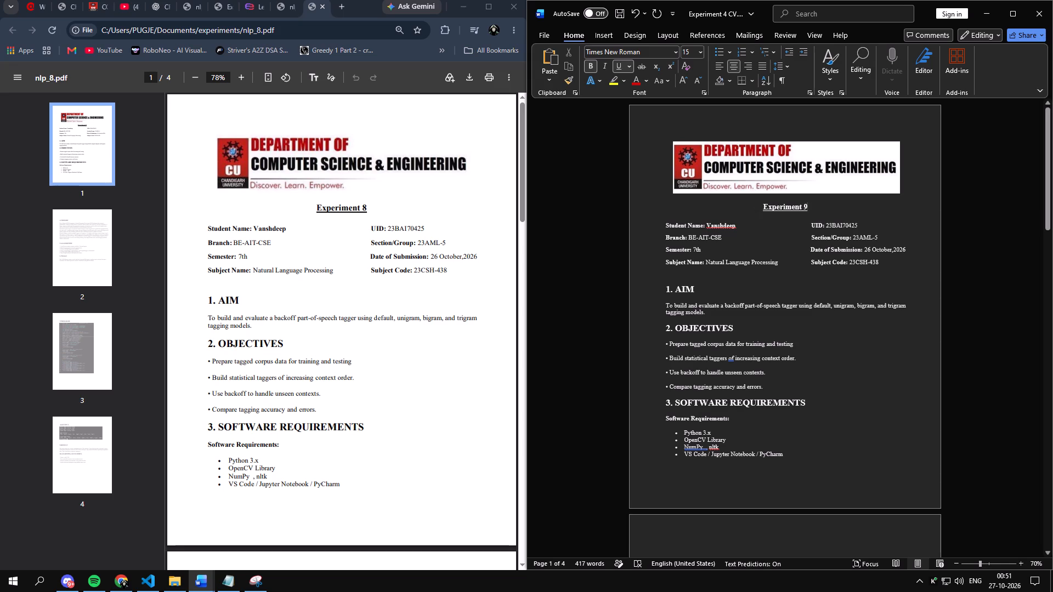
Close the browser tabs showing nlp_8.pdf, nlp_7.pdf and Experiment_8 nlp.pdf.
left_click(322, 7)
left_click(320, 7)
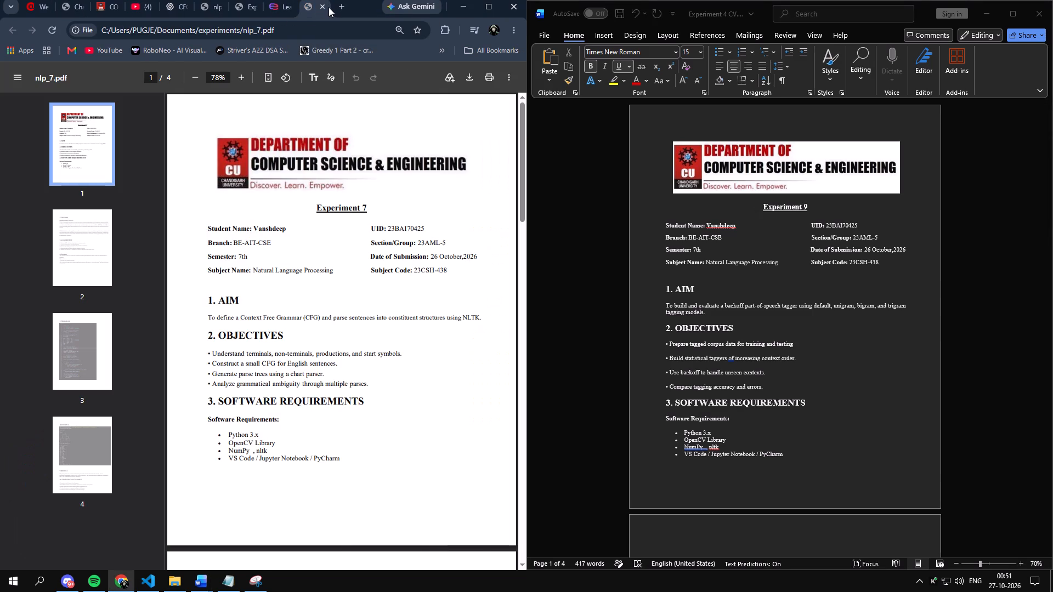
left_click(325, 7)
left_click(279, 6)
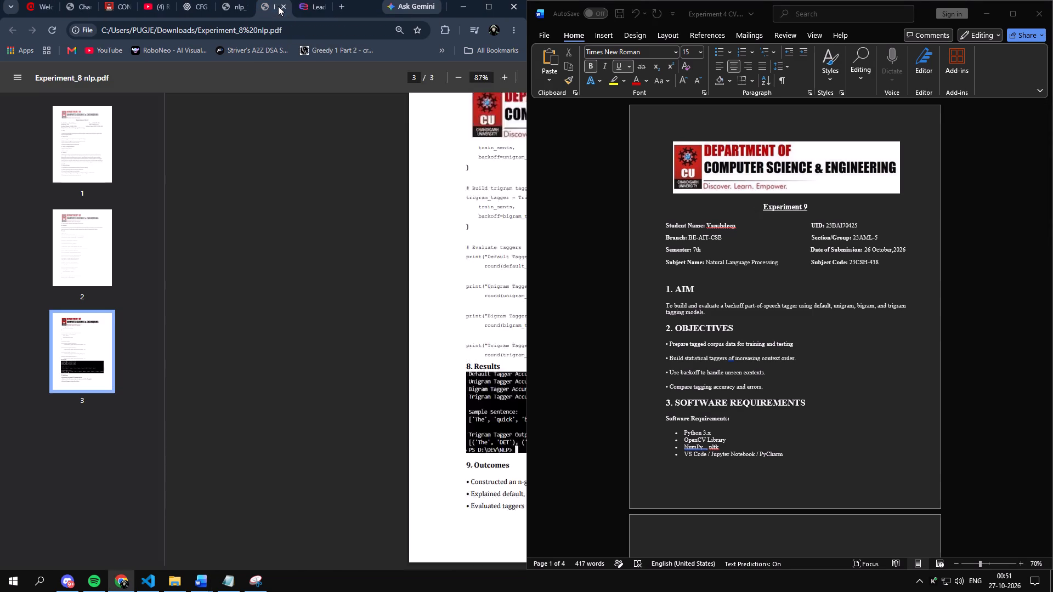
scroll(301, 201, "up", 5)
middle_click(397, 181)
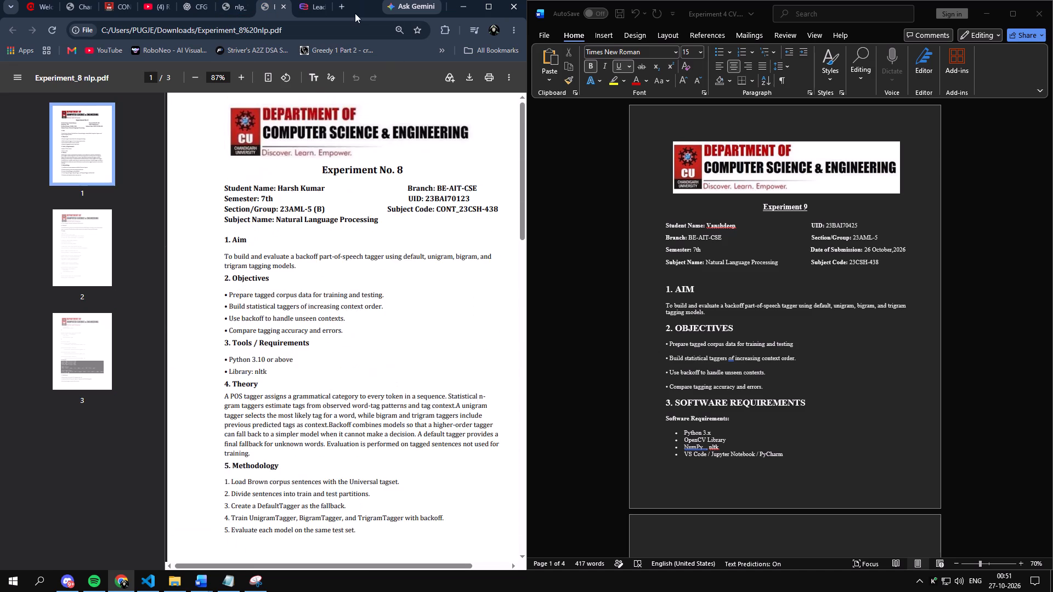
middle_click(345, 193)
left_click(285, 4)
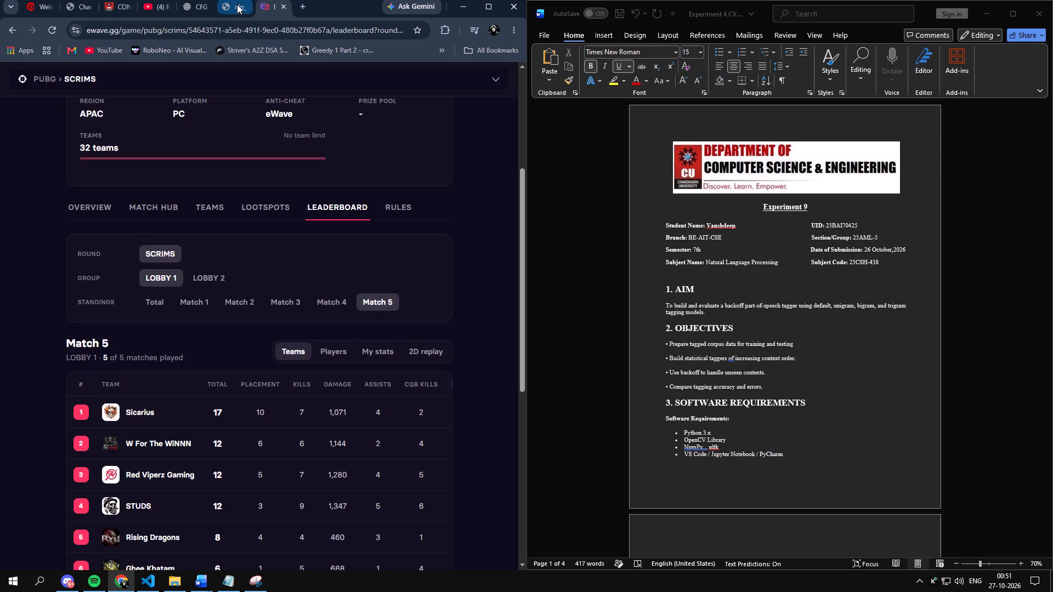
Bring up nlp_10.py.pdf in the browser and examine its first page.
left_click(237, 4)
scroll(291, 278, "up", 1)
middle_click(282, 214)
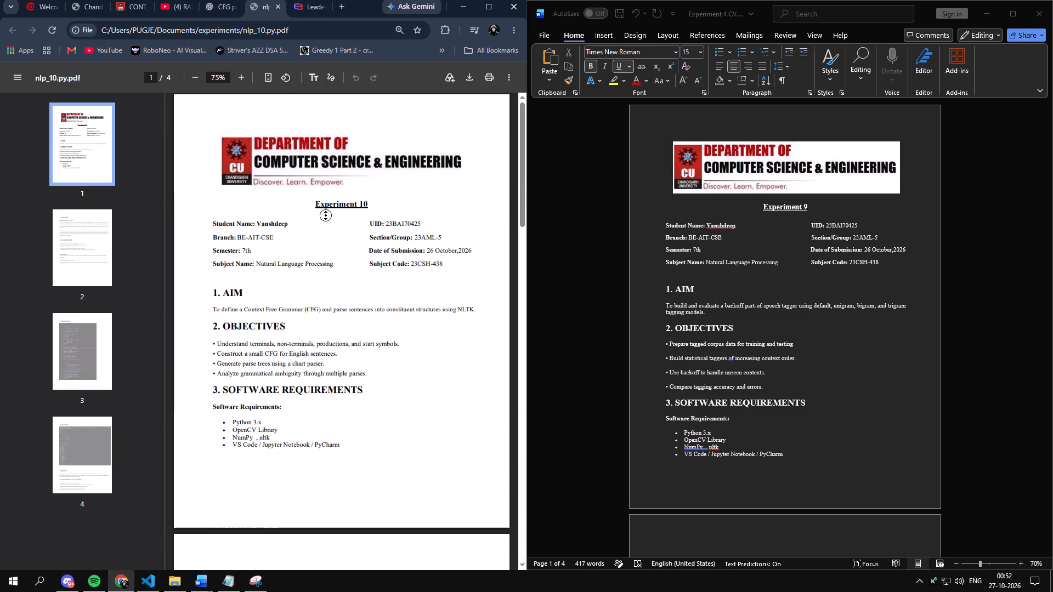
middle_click(326, 215)
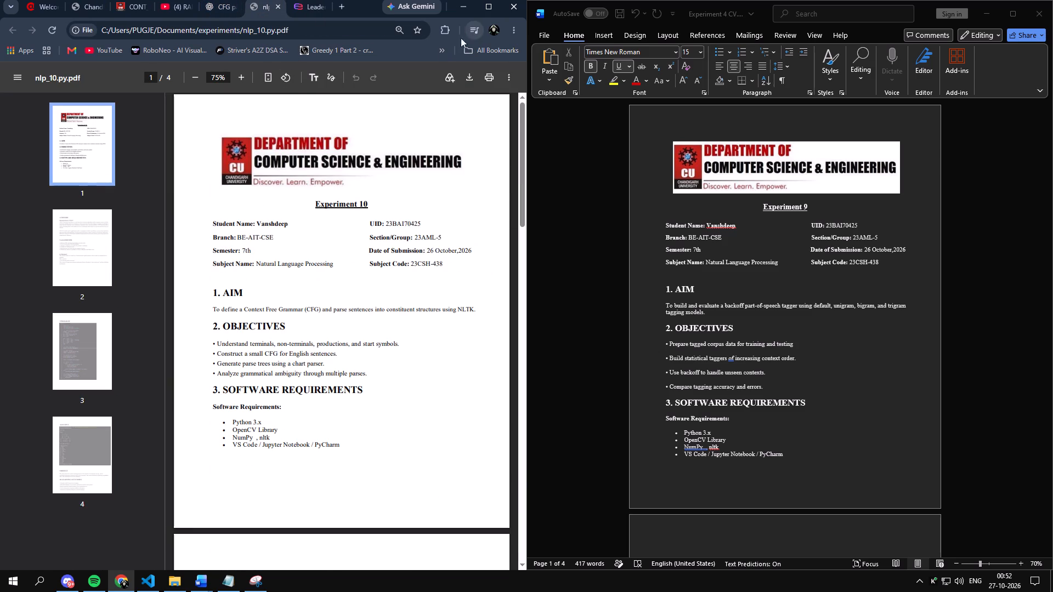
Open the Downloads folder in File Explorer and look through its files and subfolders.
key("super+e")
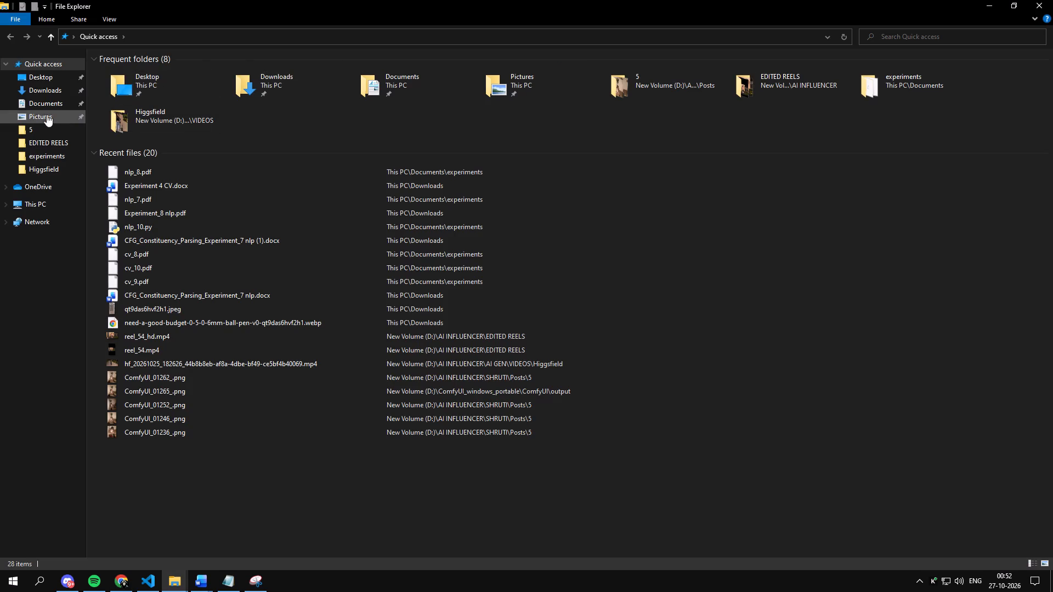
left_click(41, 89)
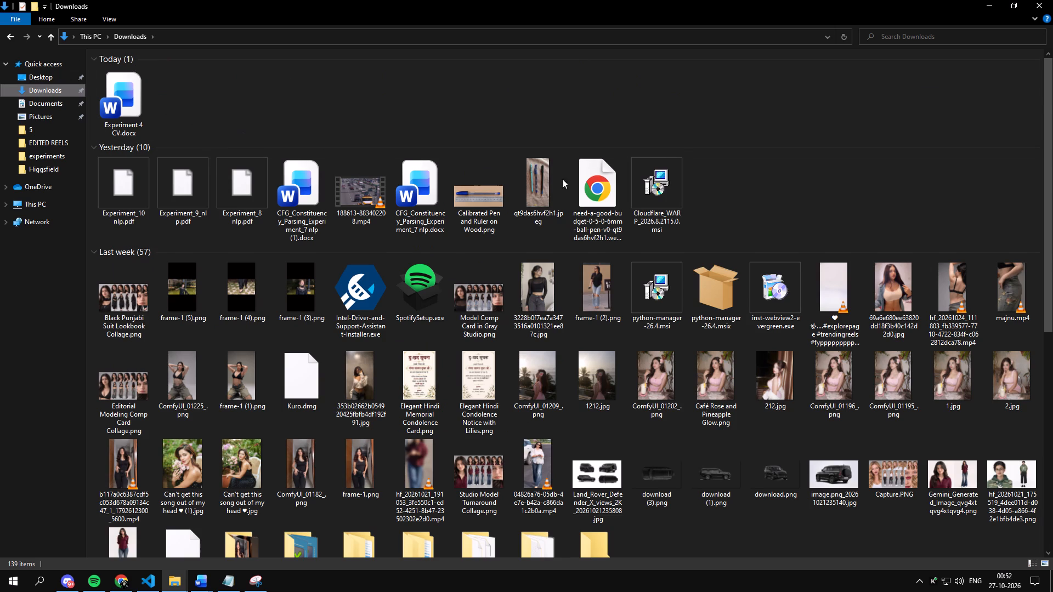
scroll(749, 280, "down", 1)
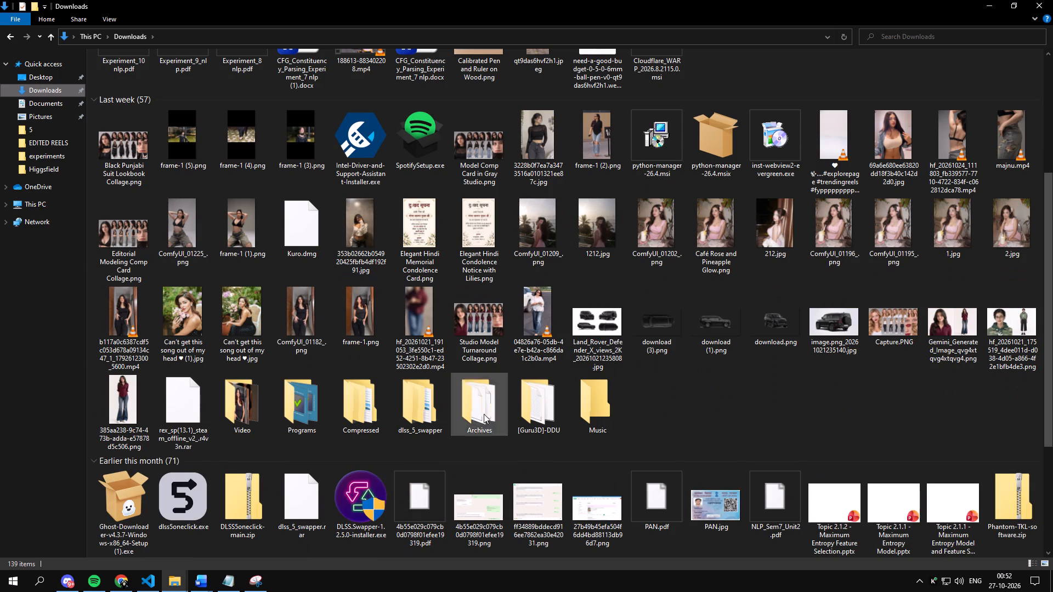
left_click(342, 400)
key("d")
key("d")
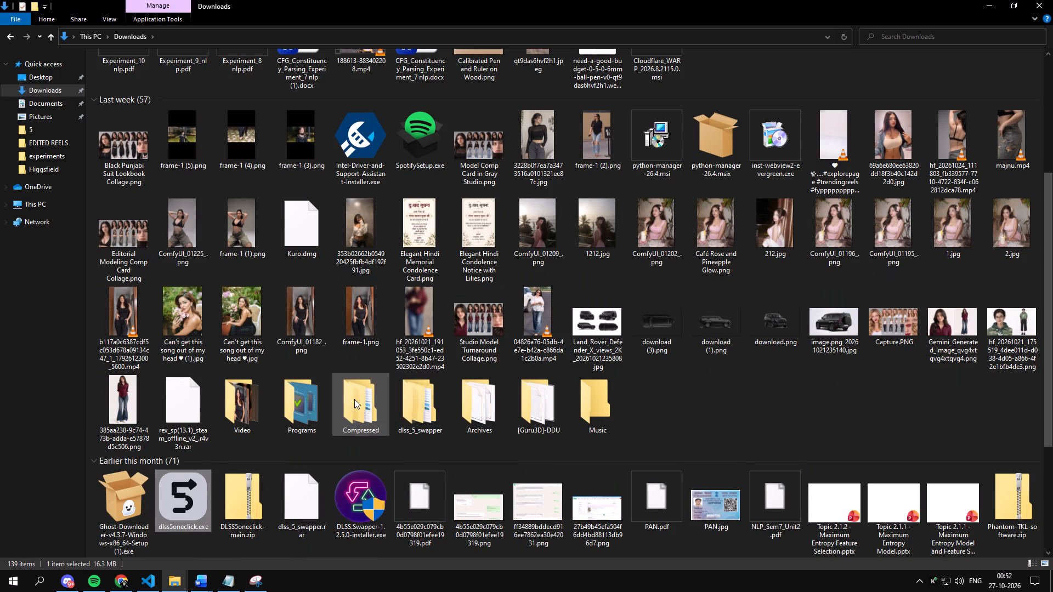
scroll(604, 407, "down", 1)
scroll(604, 406, "up", 2)
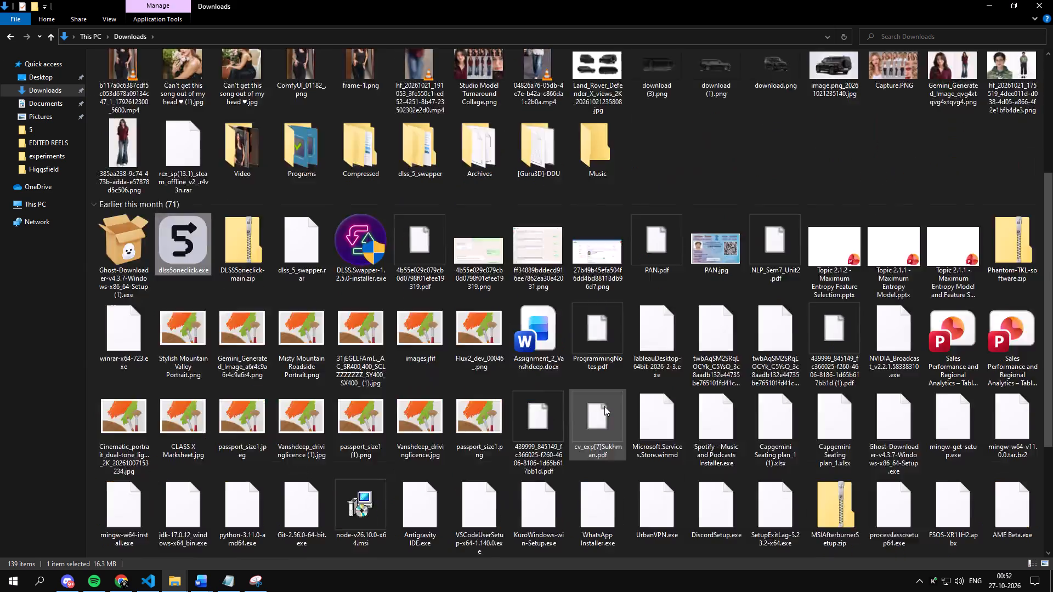
scroll(604, 406, "up", 8)
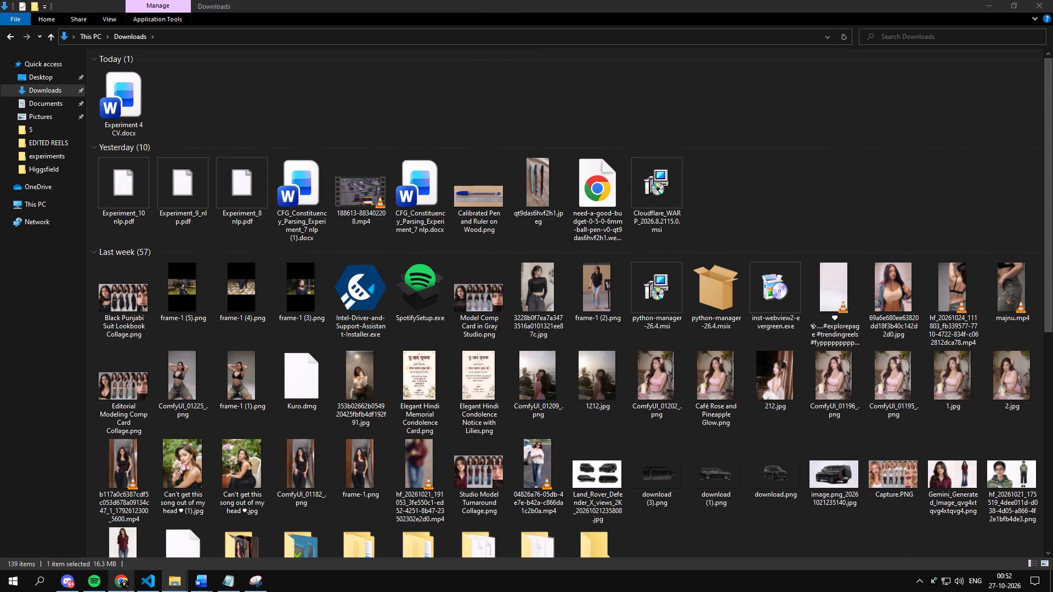
Locate the Documents subfolder inside Downloads and open it to examine its contents.
left_click(127, 590)
key("alt+Tab")
left_click(205, 96)
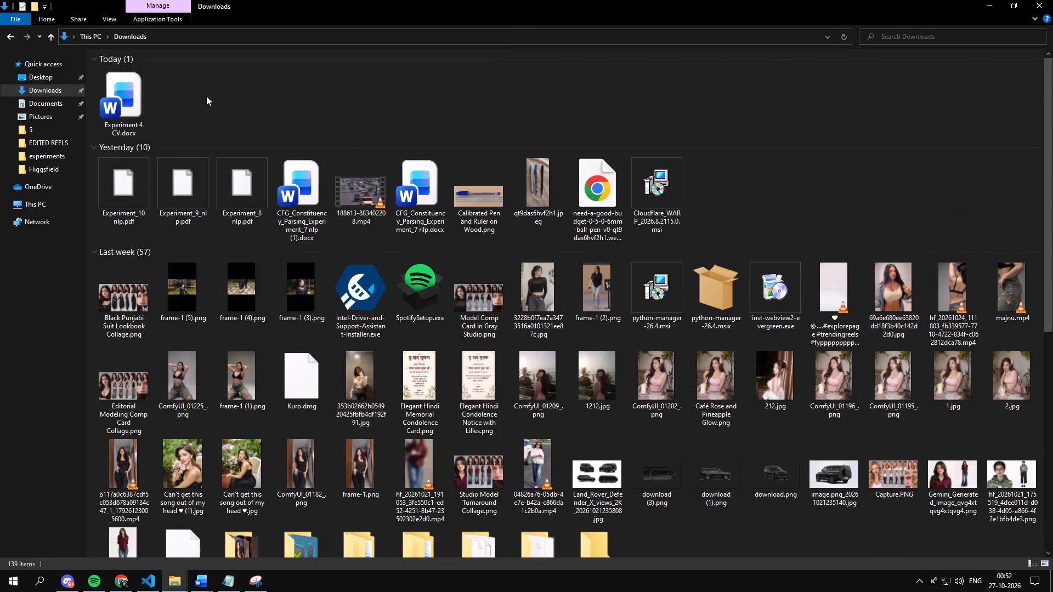
type("dddd")
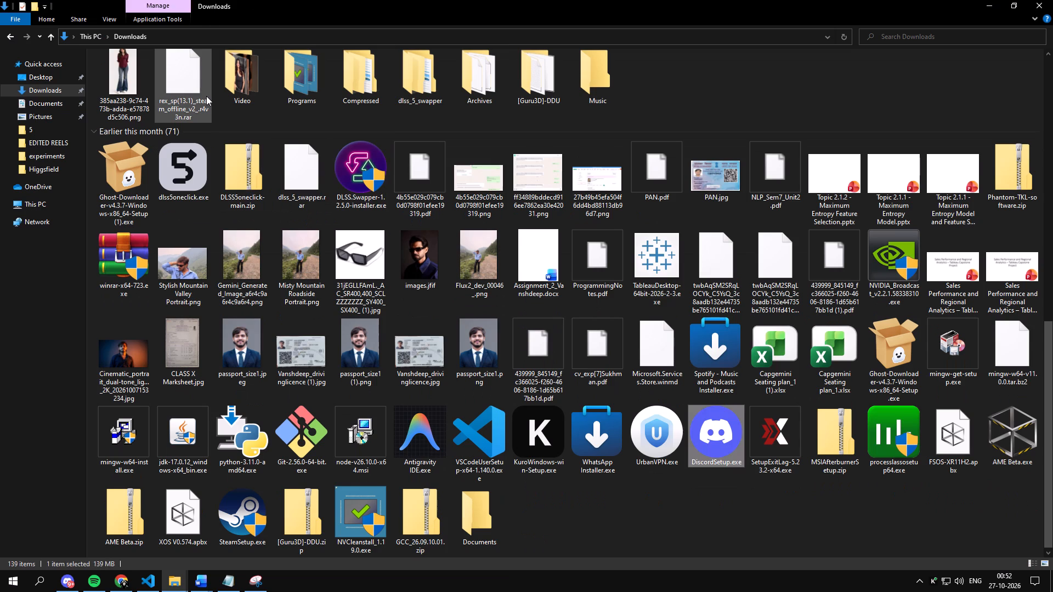
double_click(480, 517)
left_click(225, 140)
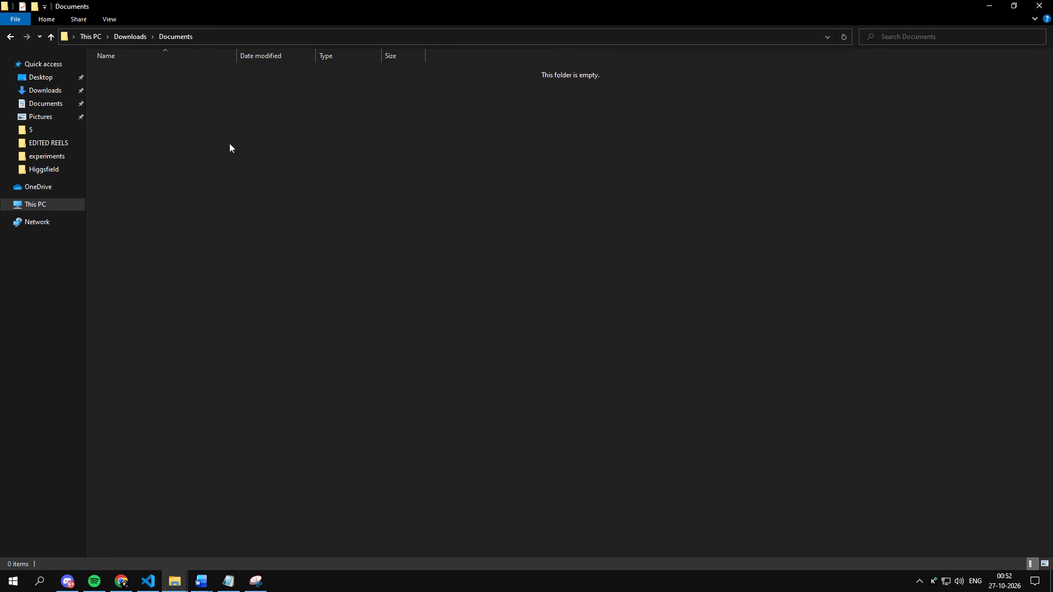
Return to the Downloads folder and look through the items whose names start with D.
key("alt+Tab")
key("alt+Tab")
scroll(381, 319, "up", 4)
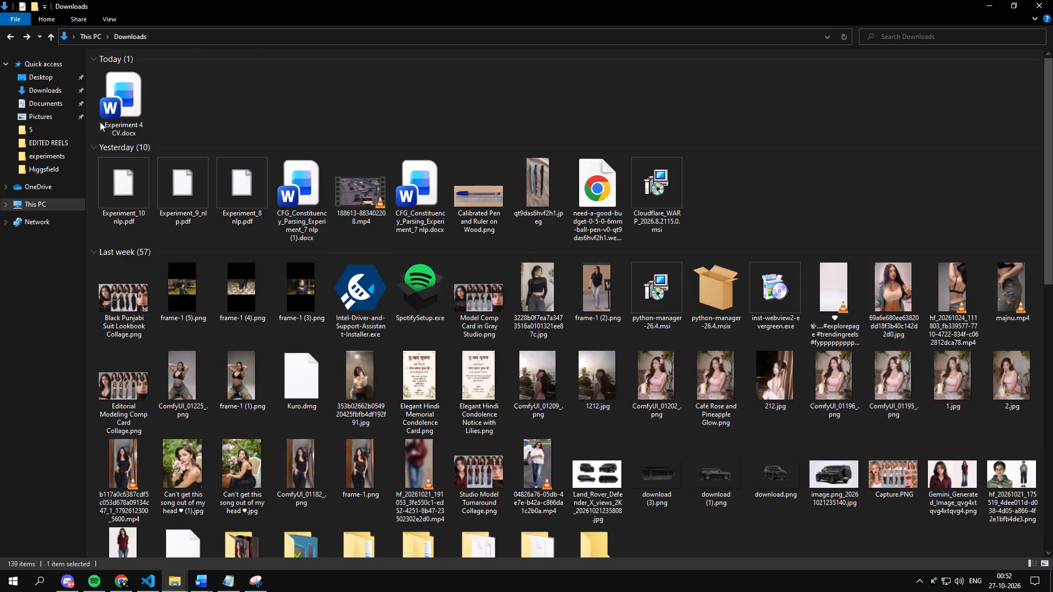
key("alt+Tab")
key("alt+Tab")
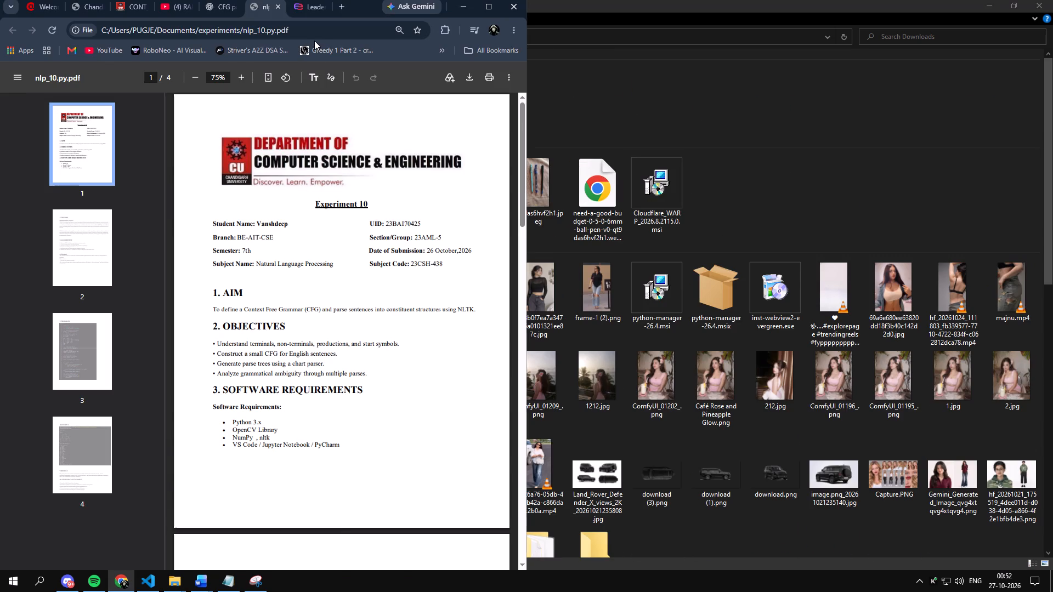
type("ddd")
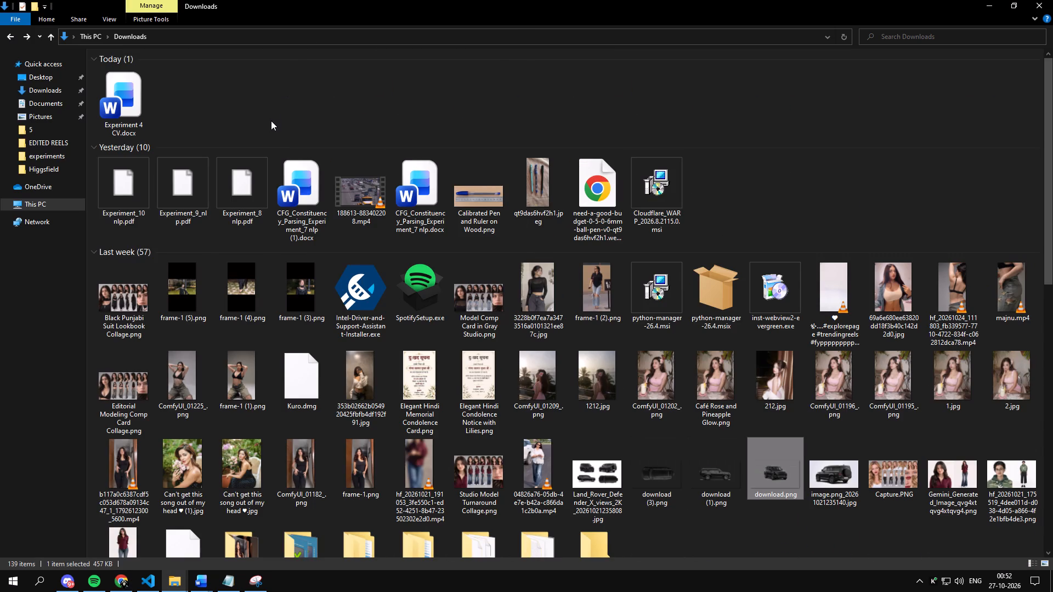
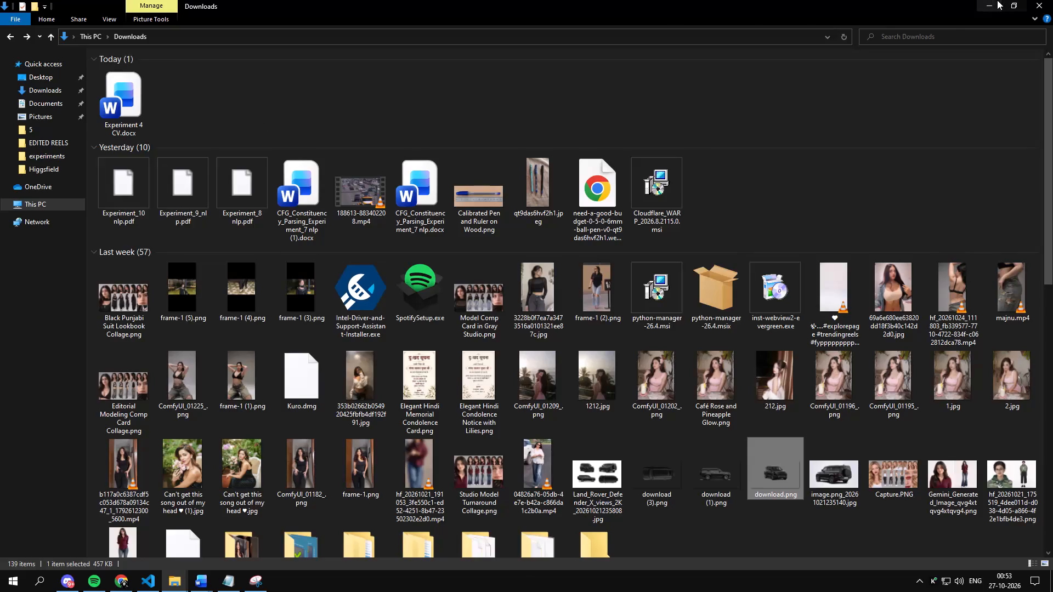
Replace the AIM text in the Word report with the CFG aim sentence copied from nlp_10.py.pdf.
left_click(997, 0)
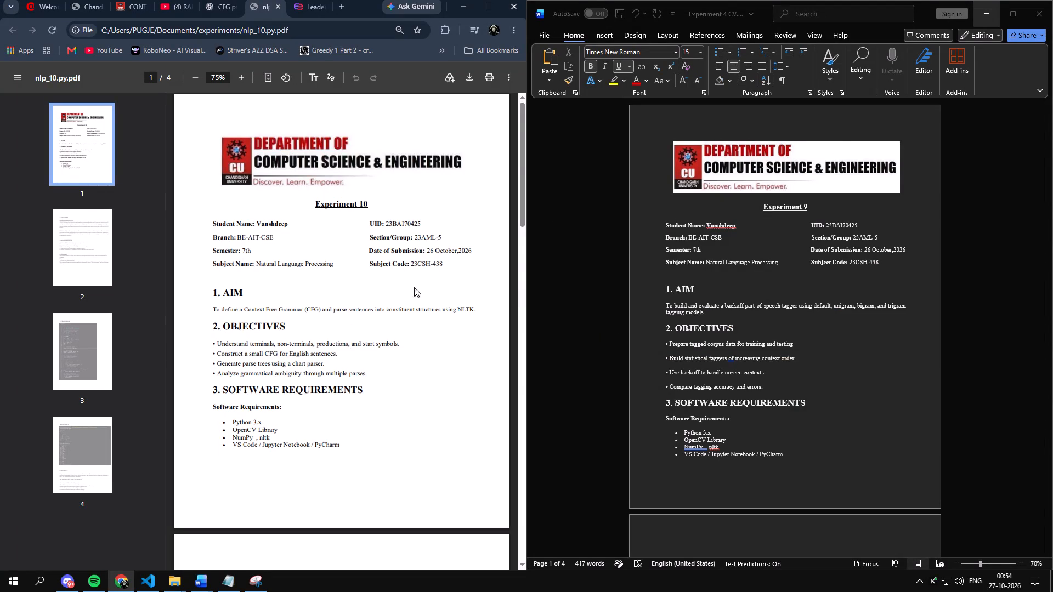
left_click_drag(474, 306, 257, 312)
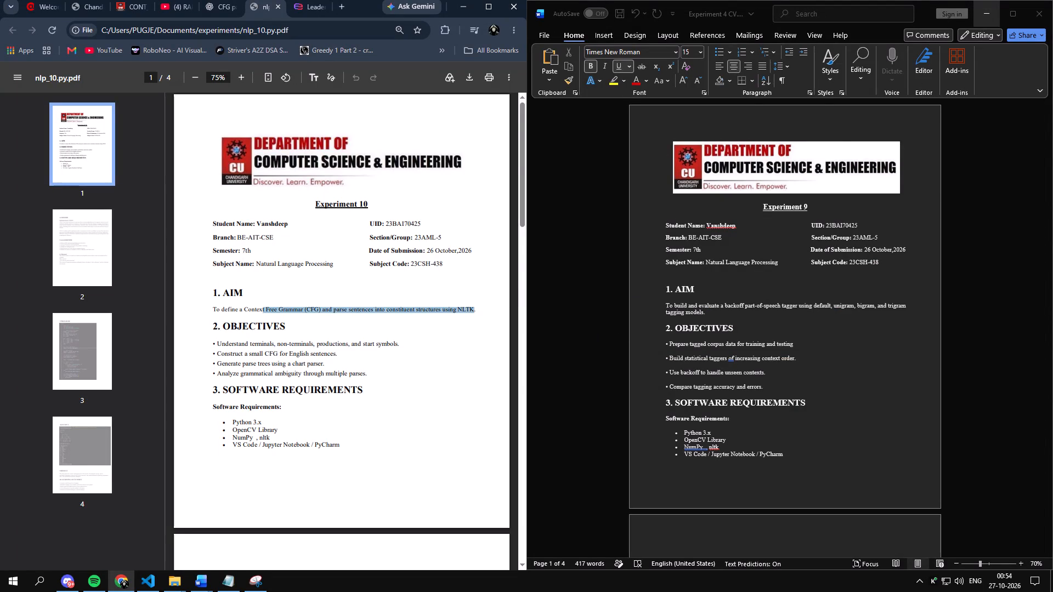
left_click_drag(257, 312, 210, 310)
right_click(233, 309)
left_click(281, 321)
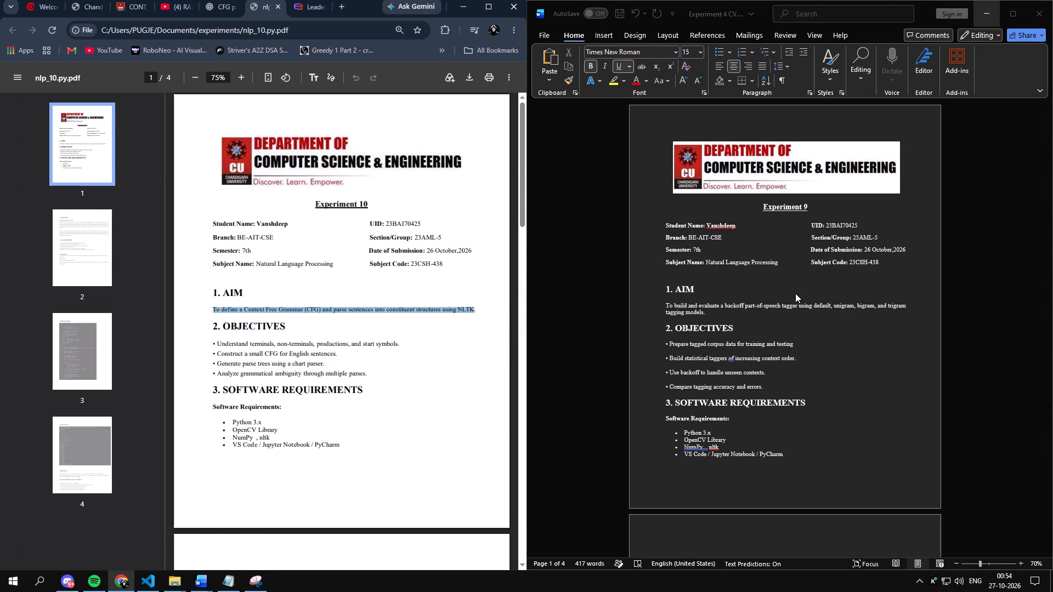
left_click(905, 304)
left_click_drag(908, 304, 652, 314)
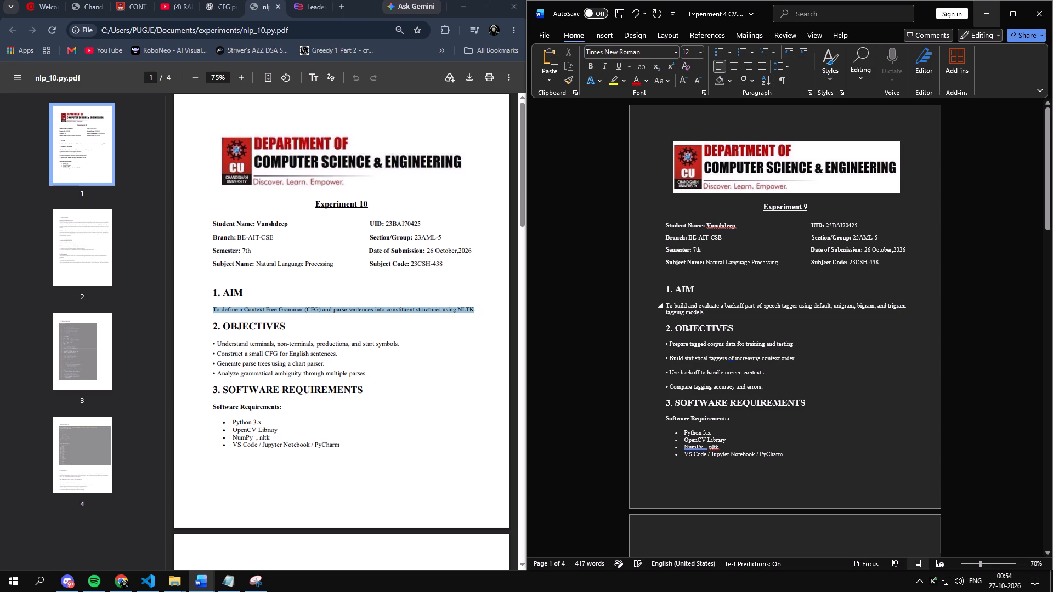
left_click_drag(713, 314, 662, 302)
right_click(699, 306)
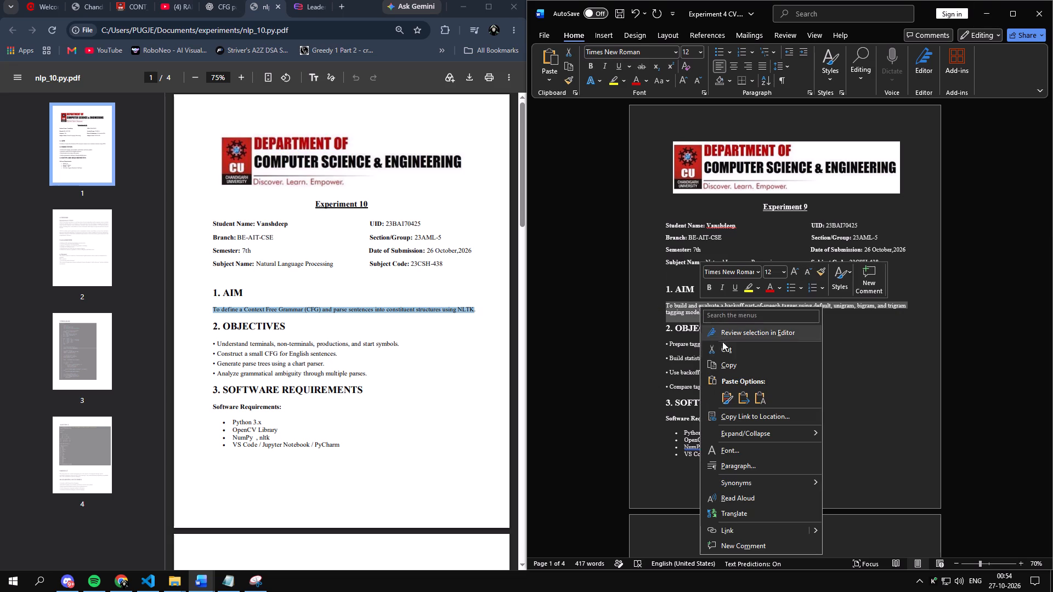
left_click(744, 380)
left_click(868, 371)
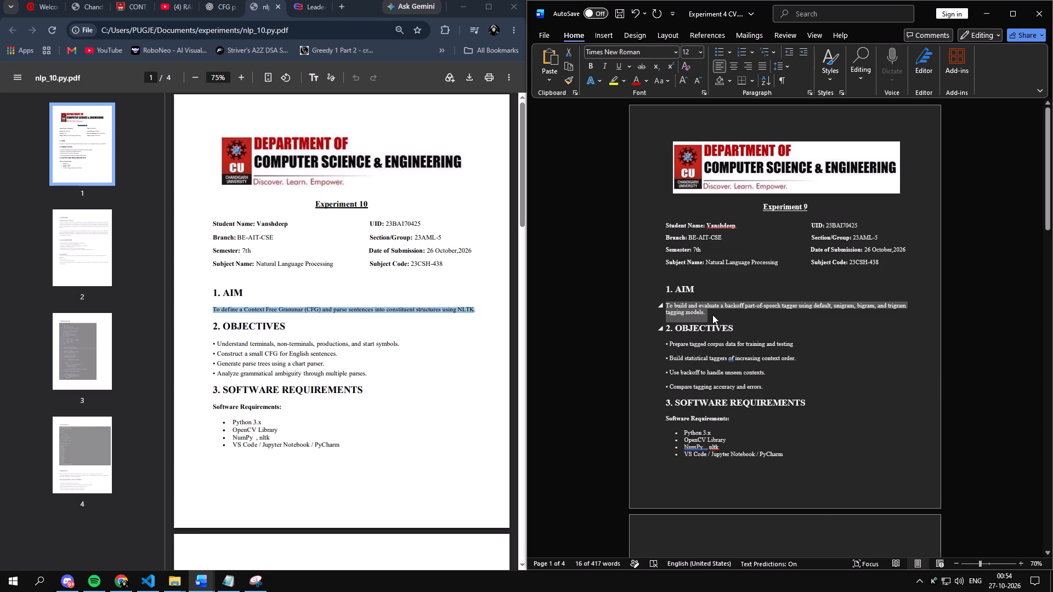
key("ctrl+v")
key("Return")
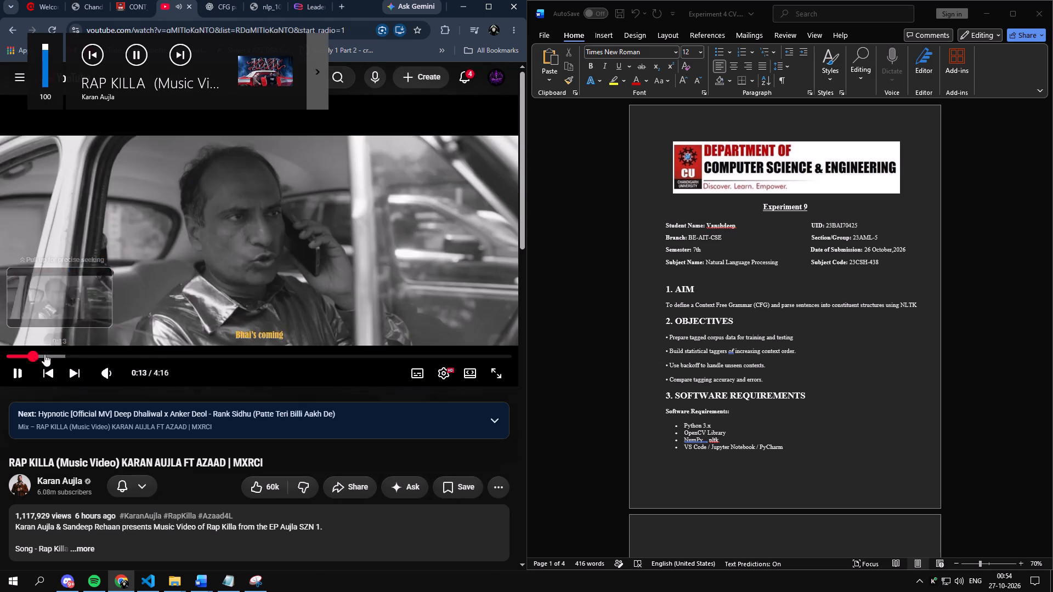
left_click(49, 355)
left_click(307, 4)
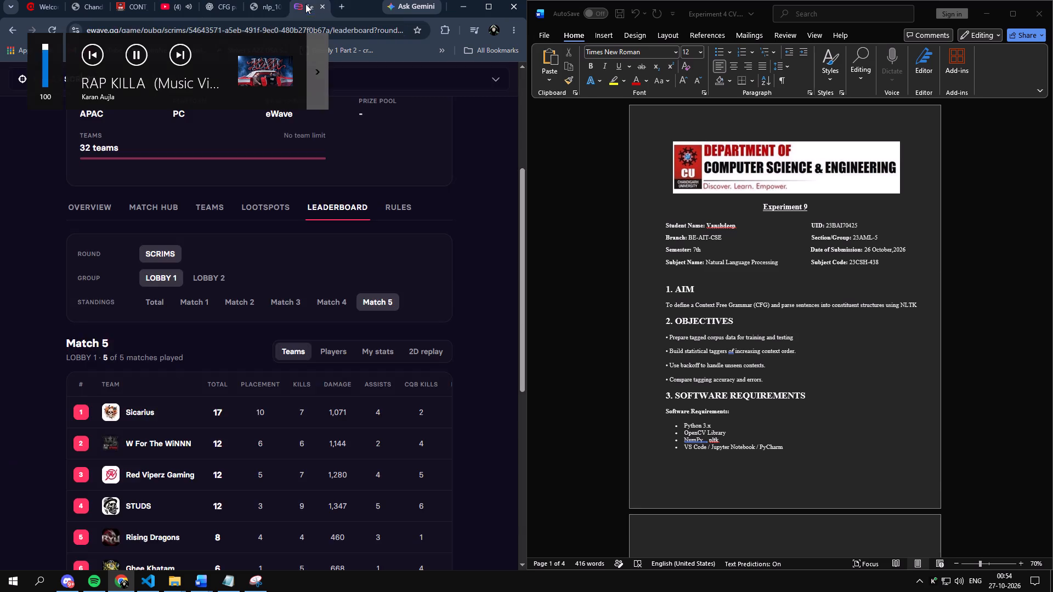
left_click(269, 5)
left_click(166, 8)
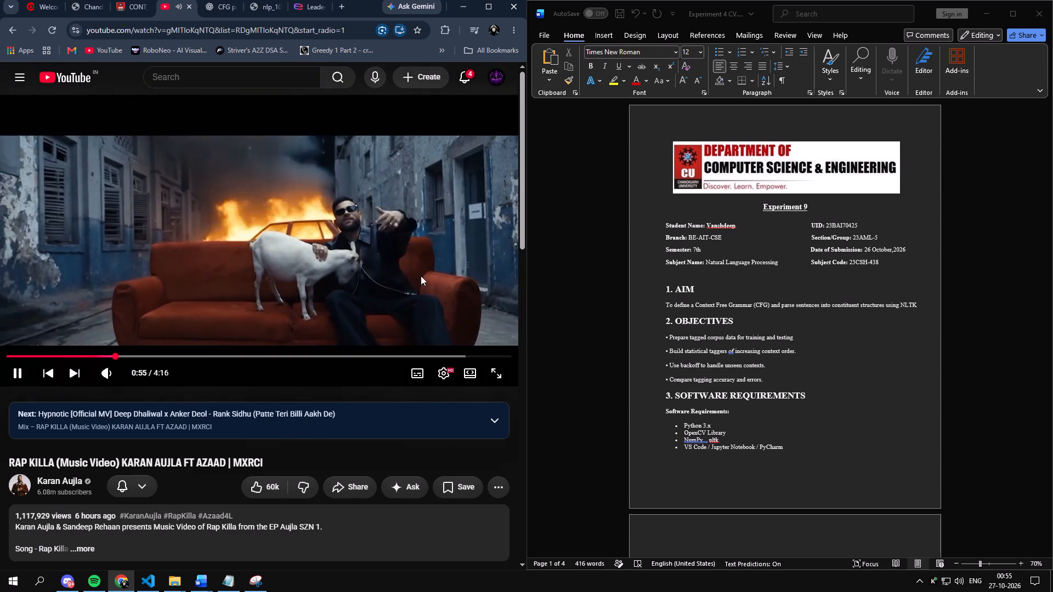
Copy the four OBJECTIVES bullets from nlp_10.py.pdf, replace the Notepad contents with them, and copy the resulting plain text.
left_click(212, 4)
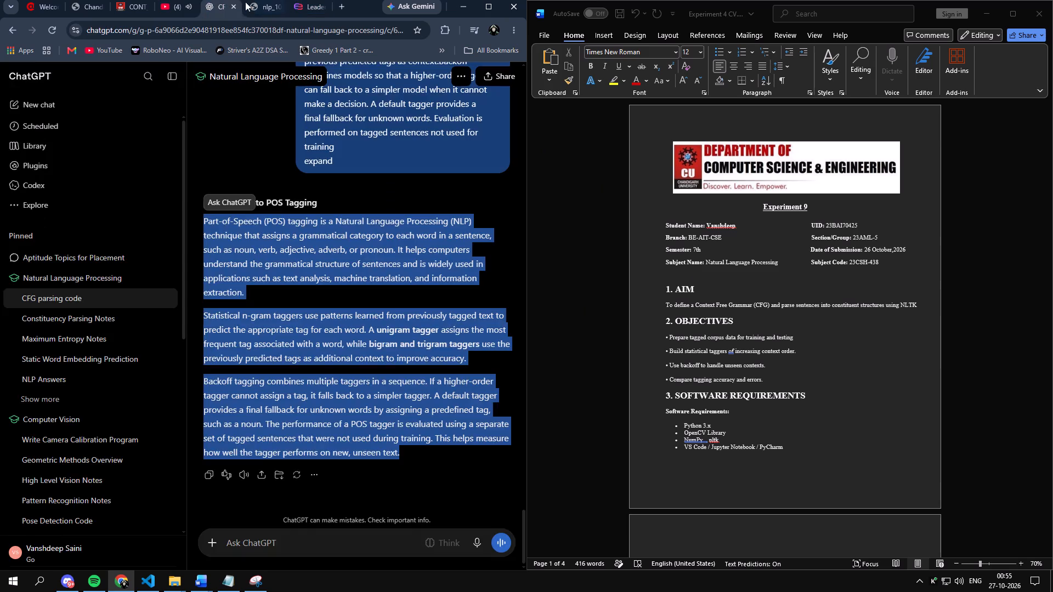
left_click(251, 2)
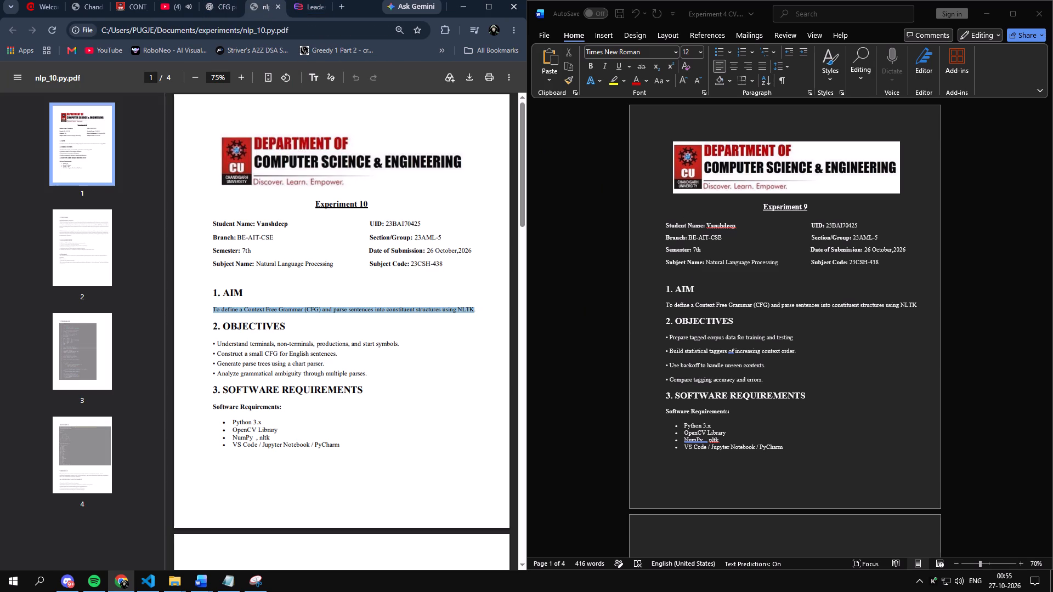
left_click_drag(367, 372, 216, 344)
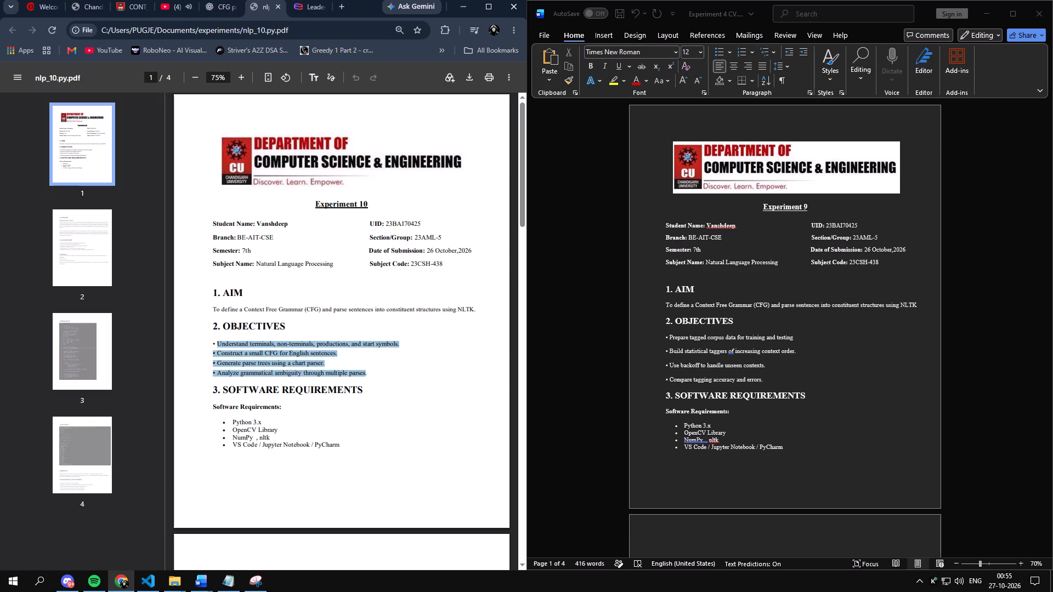
left_click_drag(216, 344, 211, 344)
right_click(237, 345)
left_click(272, 359)
left_click(784, 331)
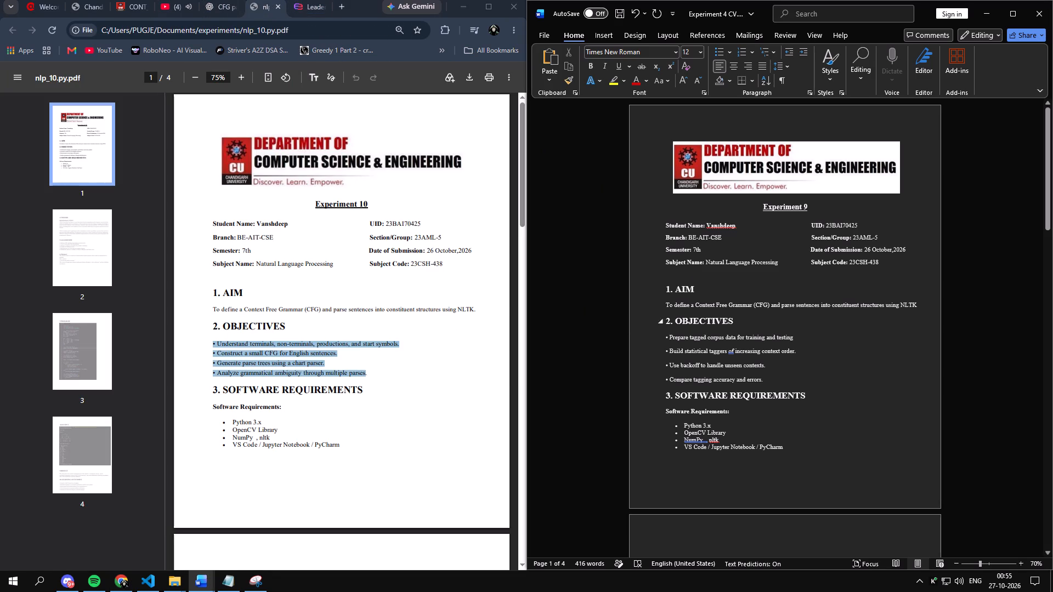
left_click_drag(768, 380, 734, 374)
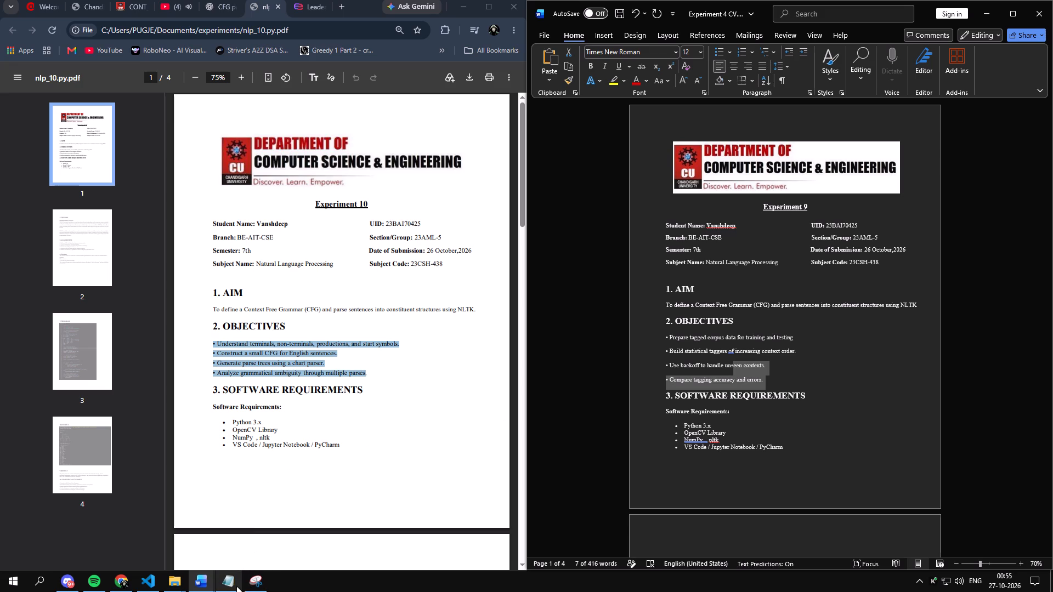
left_click(234, 586)
left_click(425, 397)
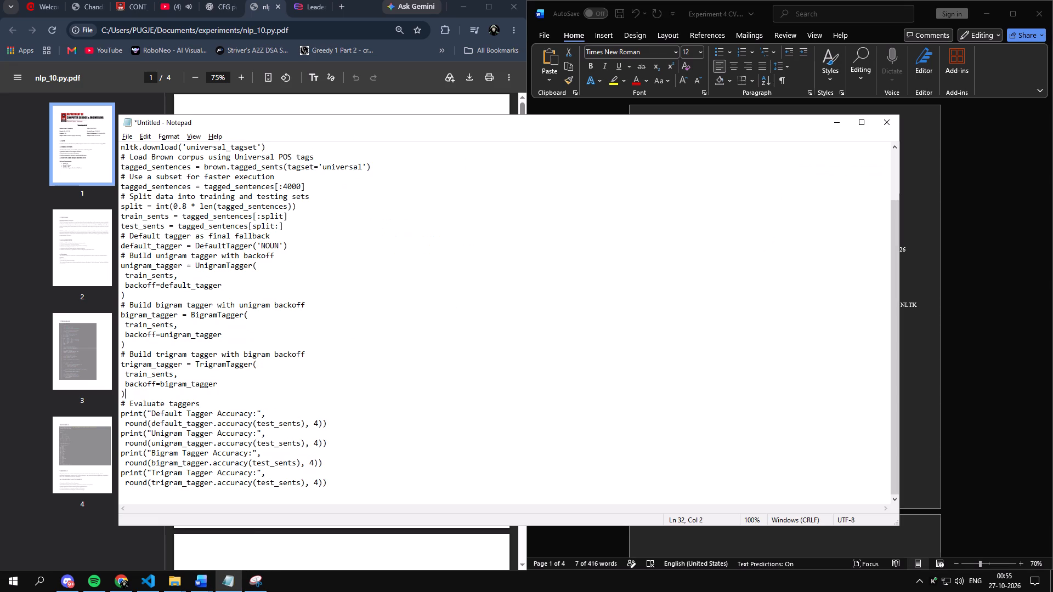
key("ctrl+a")
key("ctrl+v")
left_click_drag(376, 182, 106, 133)
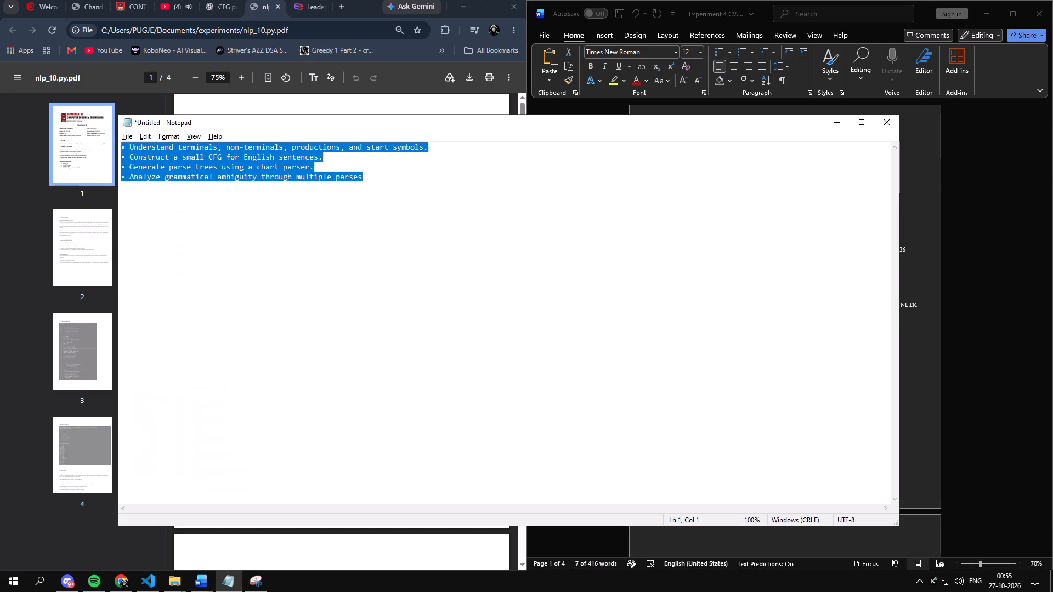
left_click_drag(106, 133, 106, 133)
key("ctrl+c")
Replace the four OBJECTIVES bullets in the Word report with the copied ones, keeping the SOFTWARE REQUIREMENTS heading on its own line.
left_click(832, 122)
left_click(811, 394)
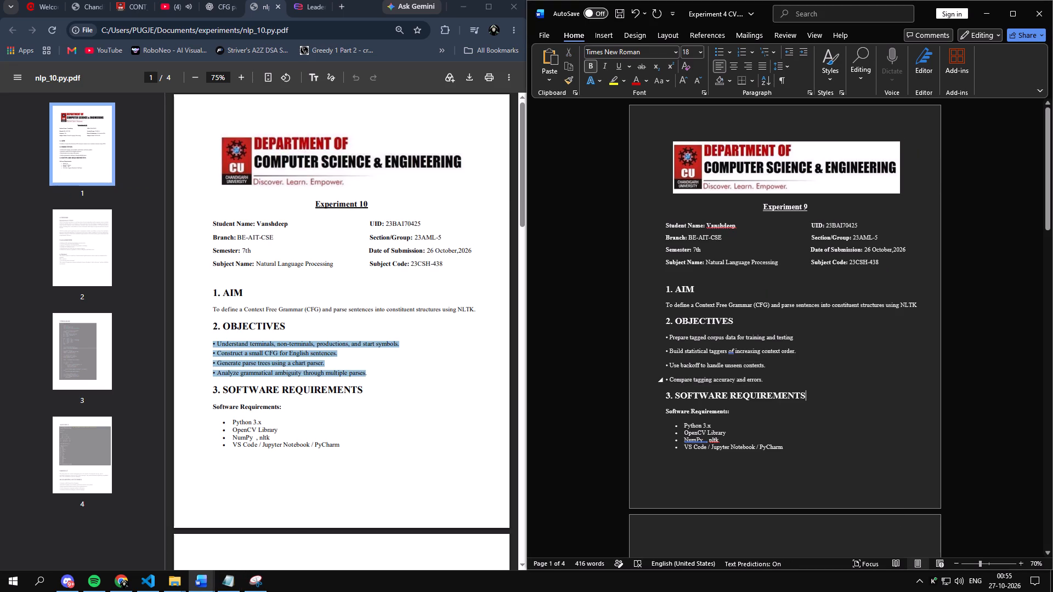
left_click_drag(768, 379, 667, 340)
key("ctrl+v")
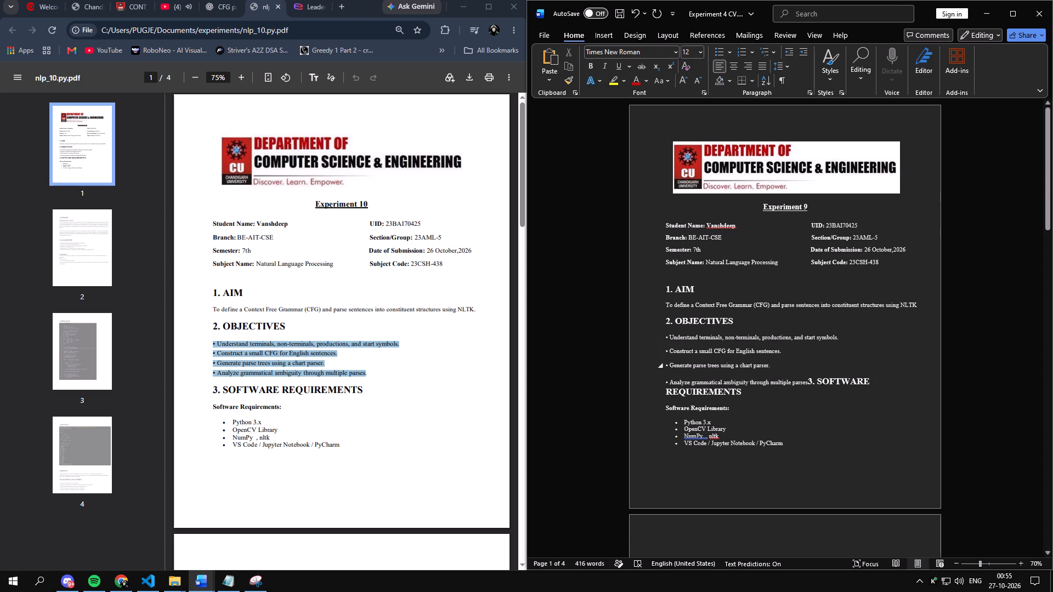
key("Return")
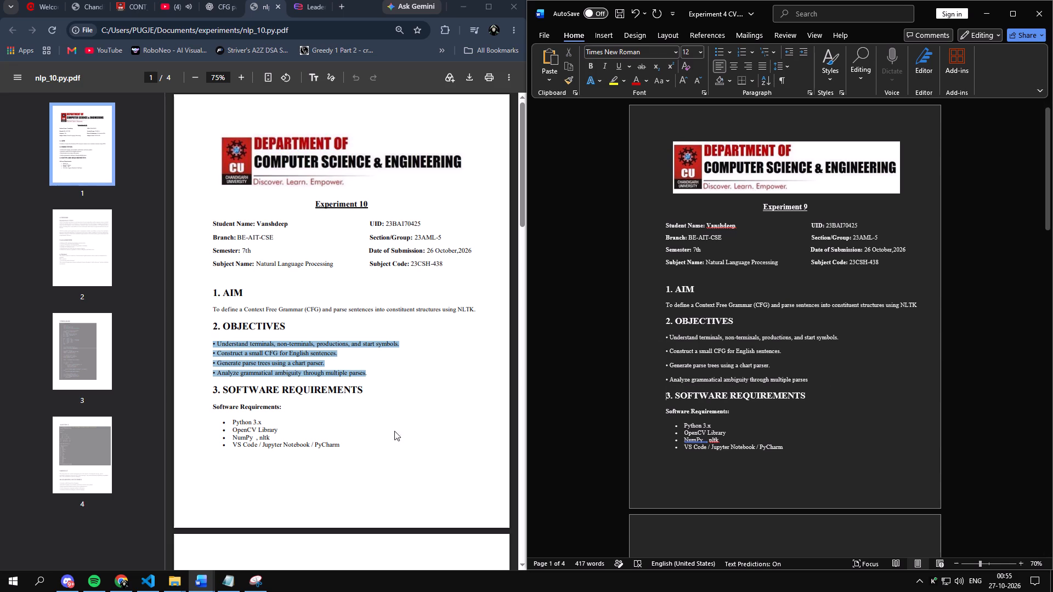
Examine the Theory, Algorithm and Dataset sections of nlp_10.py.pdf alongside the Word report.
scroll(380, 462, "down", 1)
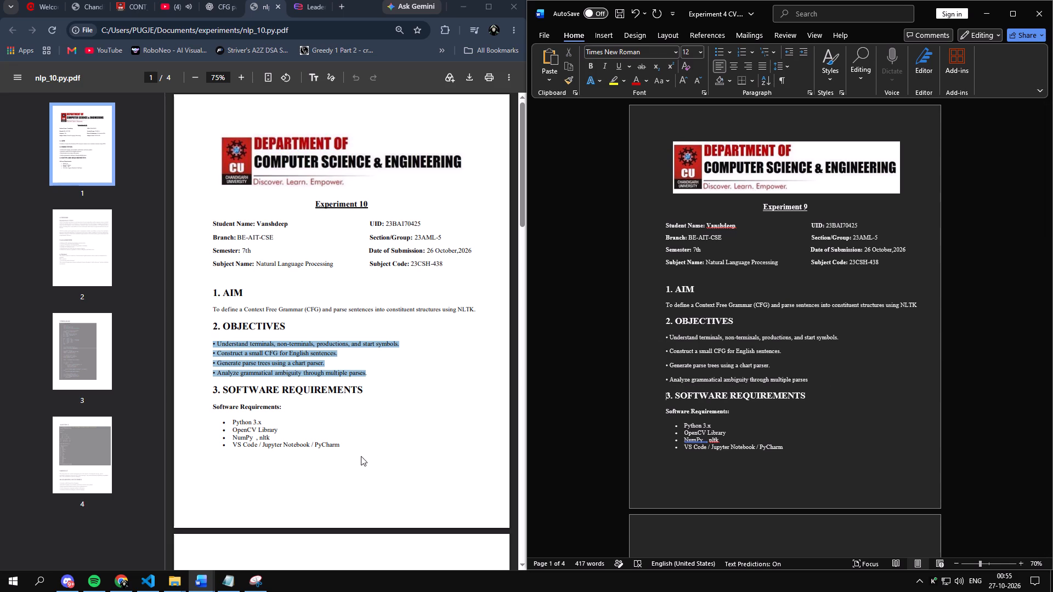
scroll(390, 447, "down", 5)
scroll(752, 379, "down", 6)
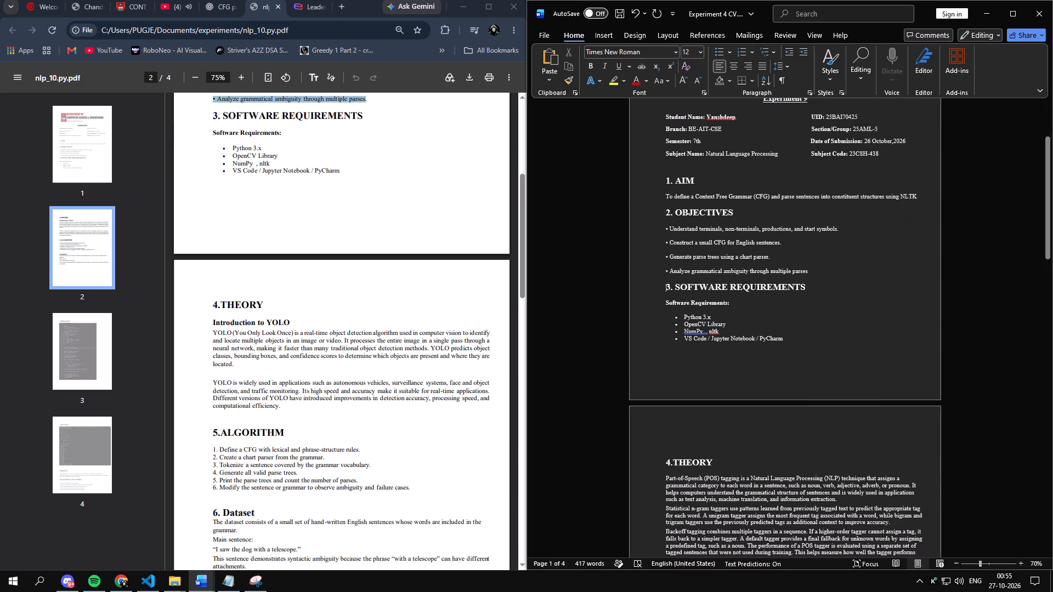
scroll(352, 334, "down", 2)
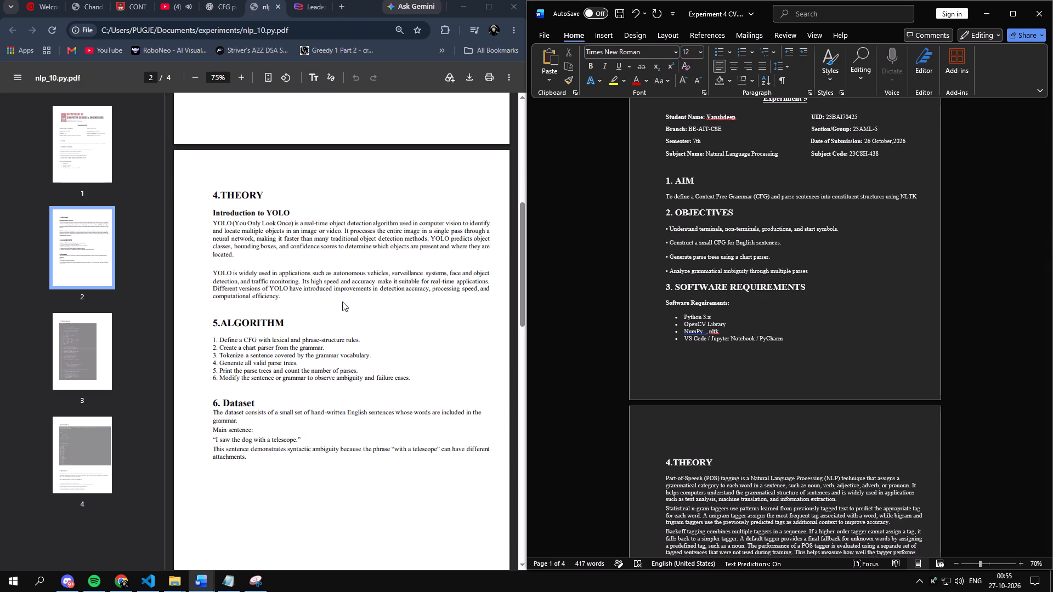
scroll(332, 305, "down", 2)
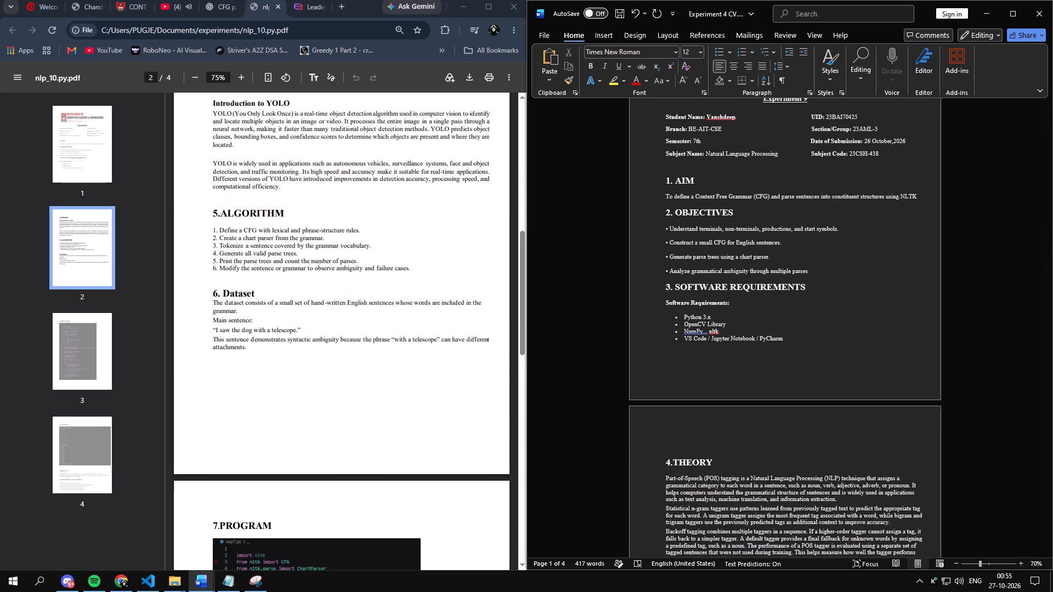
scroll(287, 208, "up", 2)
scroll(294, 254, "up", 9)
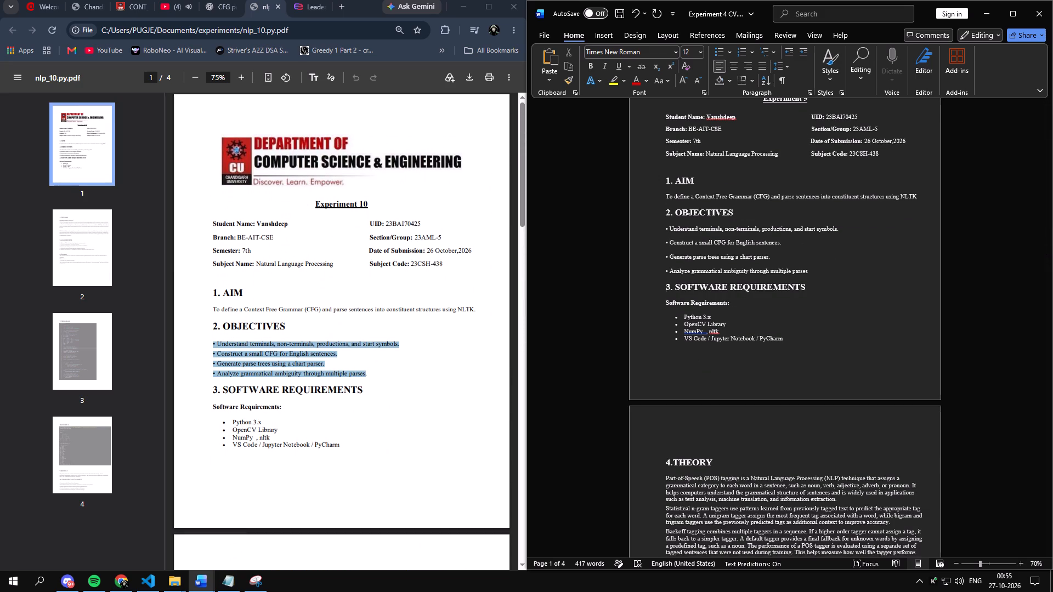
scroll(781, 356, "up", 3)
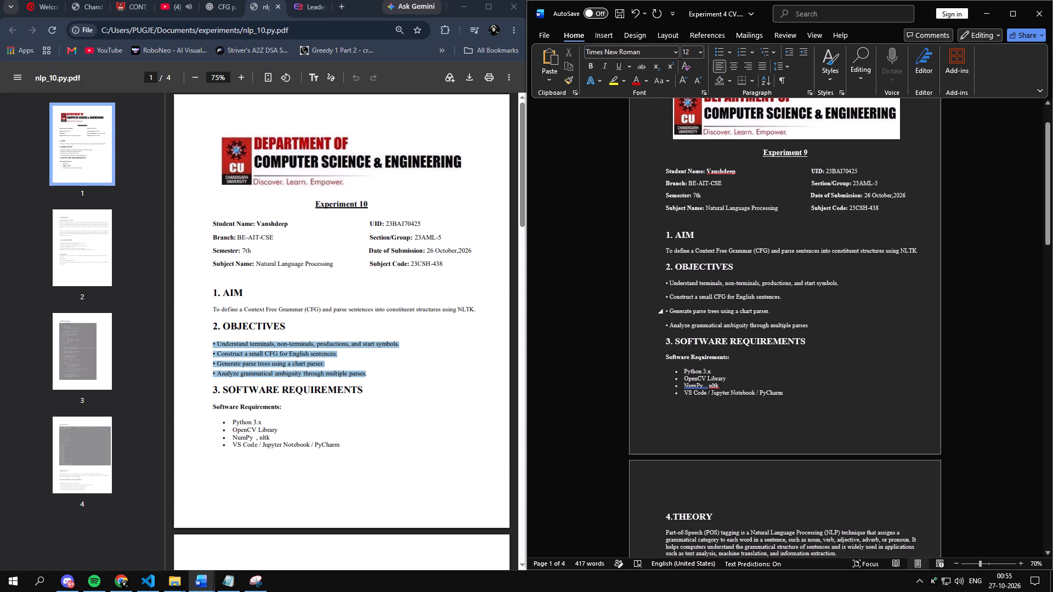
Open the Downloads folder in File Explorer and show its files as a details list.
left_click(175, 587)
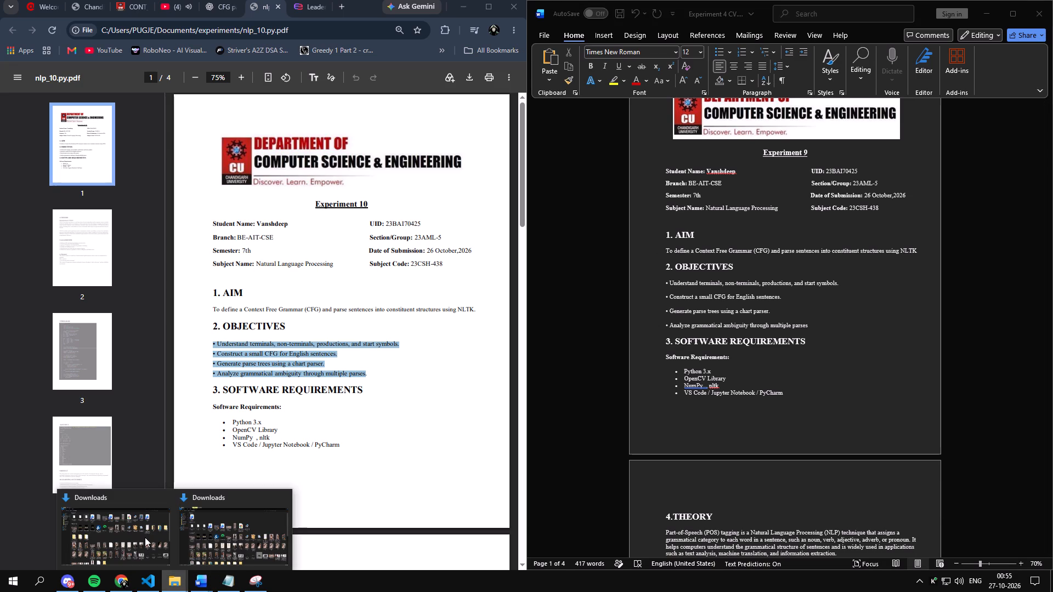
left_click(145, 537)
left_click(35, 100)
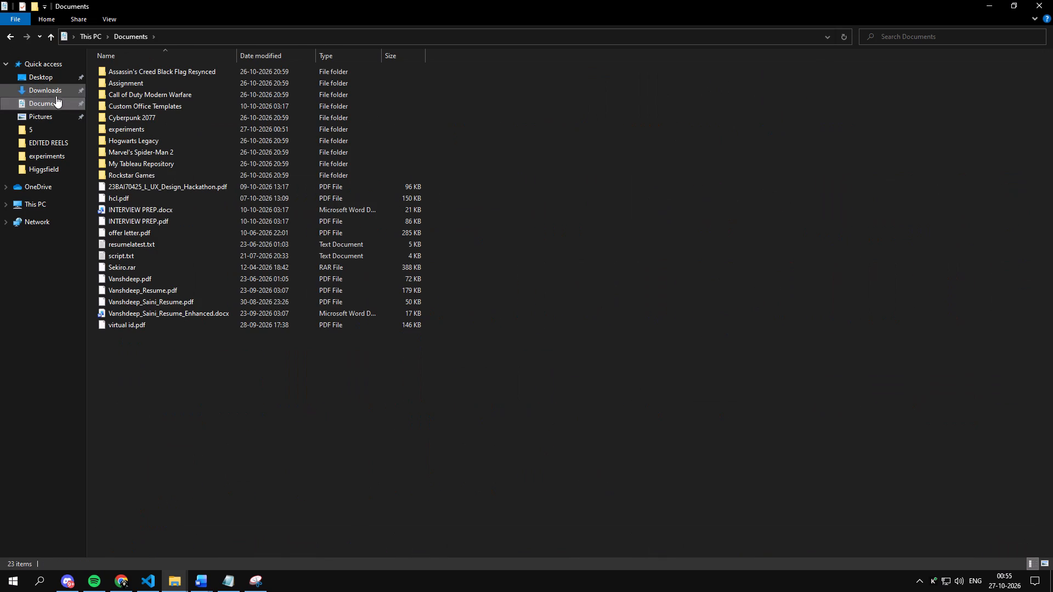
left_click(37, 93)
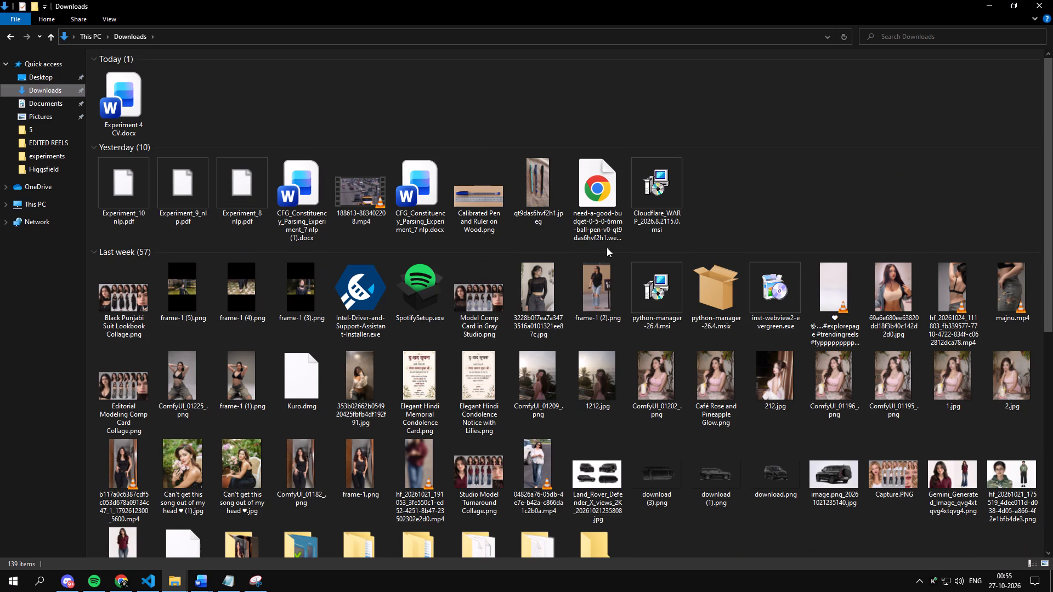
left_click(387, 300)
key("d")
key("d")
type("ddd")
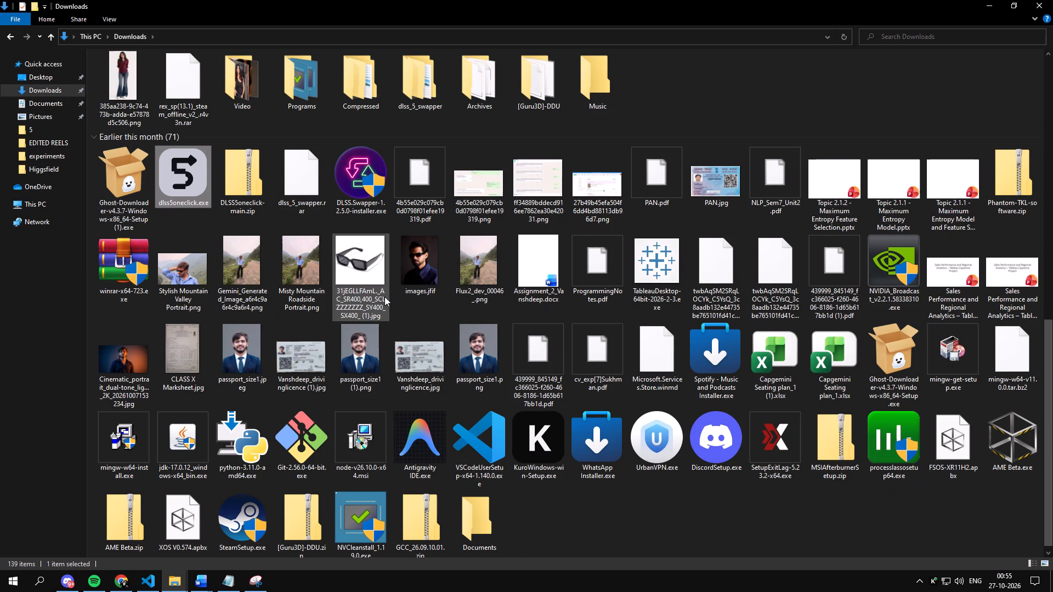
scroll(511, 254, "down", 20, "ctrl")
scroll(511, 254, "down", 6, "ctrl")
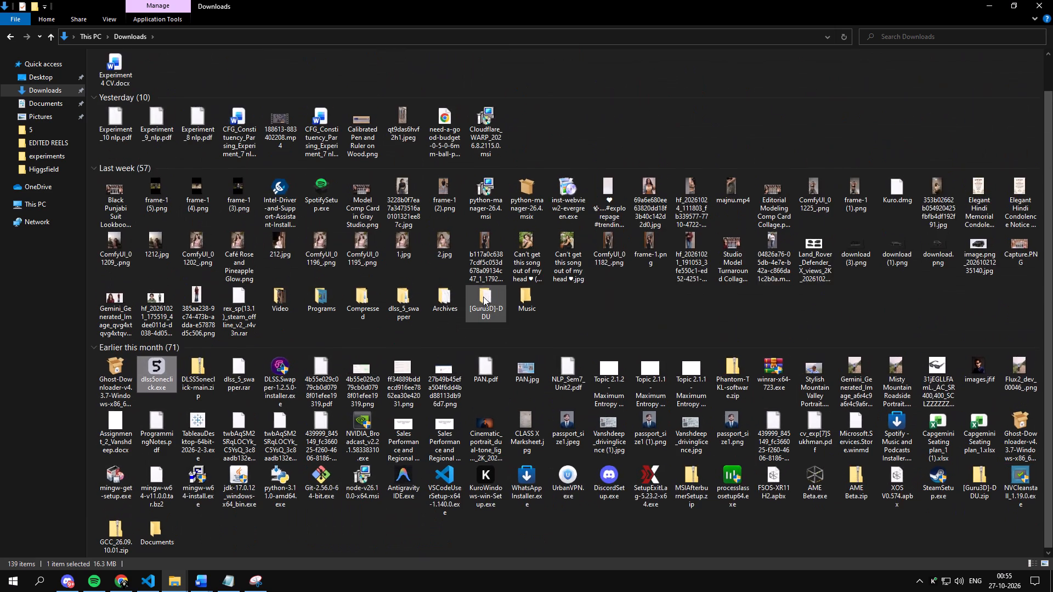
scroll(483, 297, "down", 4, "ctrl")
scroll(481, 288, "up", 3)
scroll(482, 287, "down", 13, "ctrl")
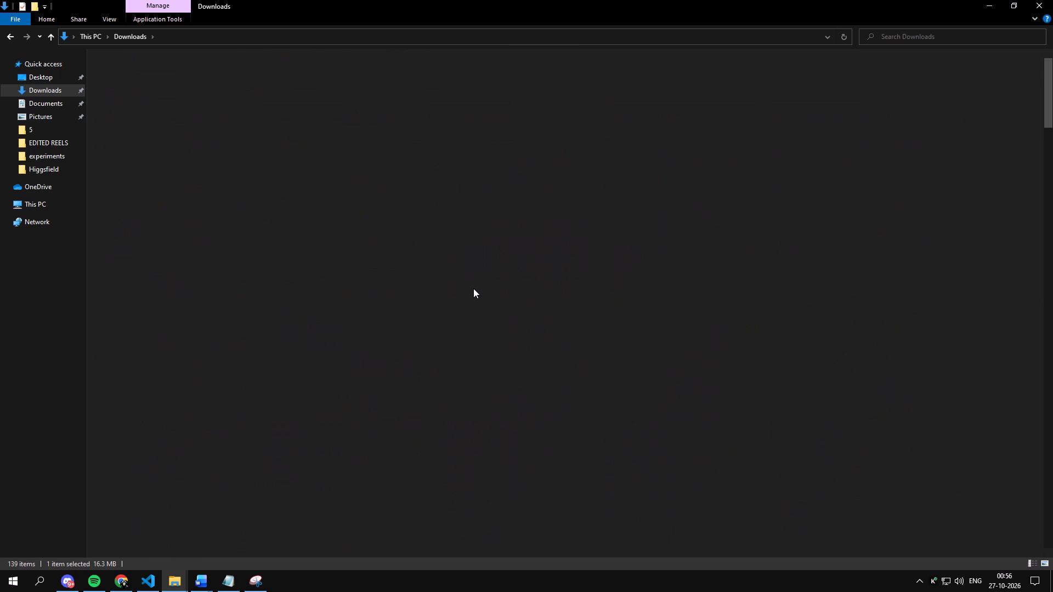
scroll(473, 288, "up", 2, "ctrl")
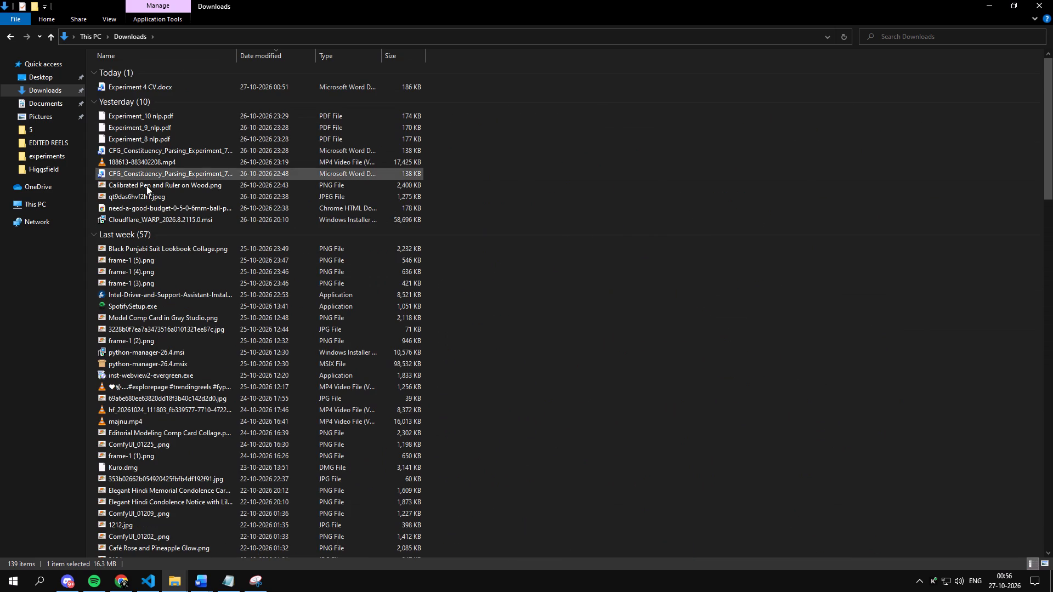
Open Experiment_9_nlp.pdf from the Downloads folder and bring the Word report back into view beside it.
left_click(169, 397)
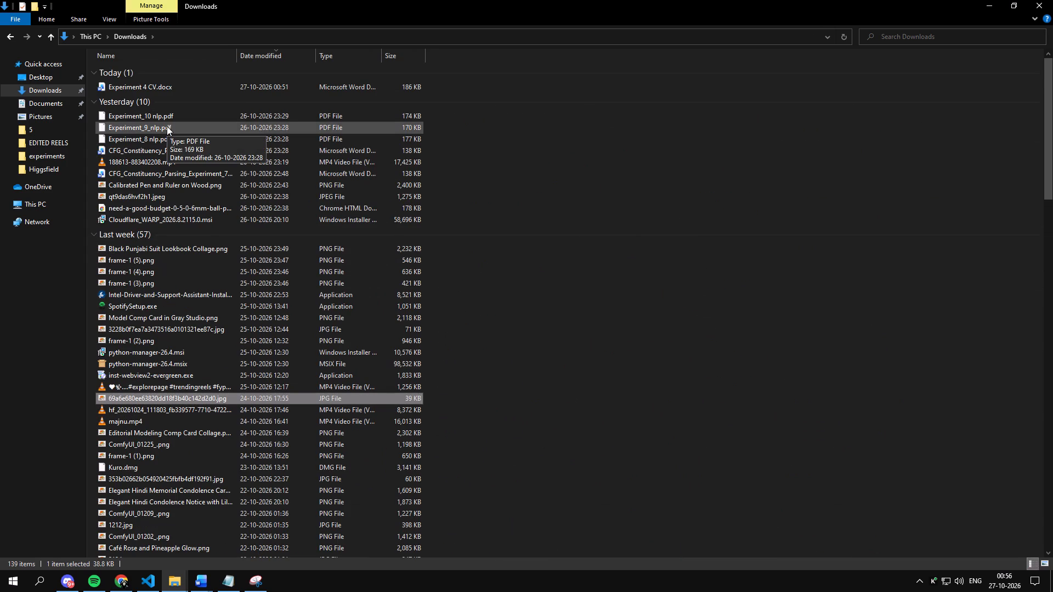
double_click(170, 130)
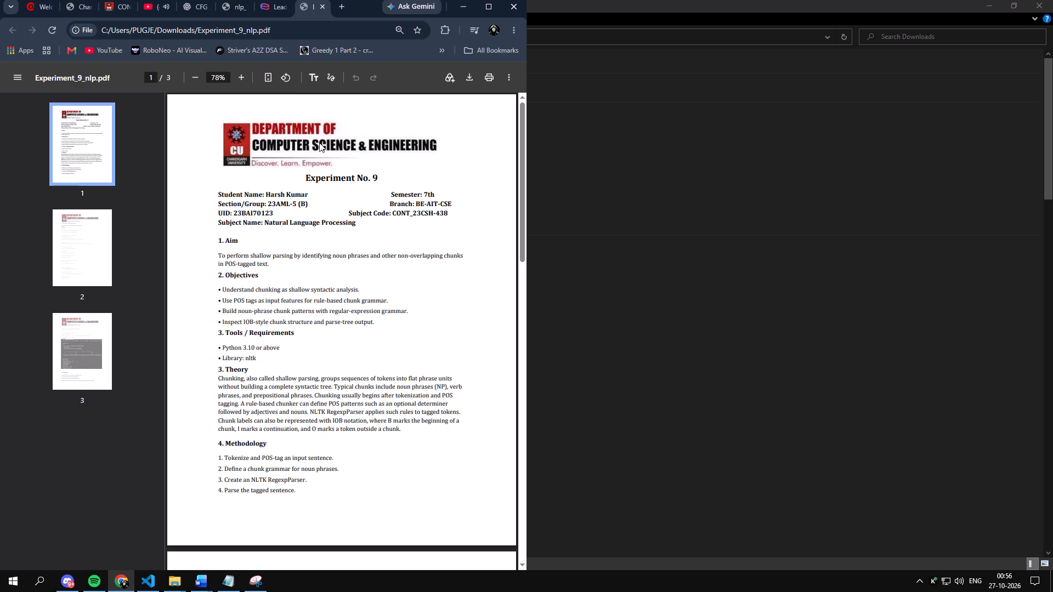
left_click(994, 7)
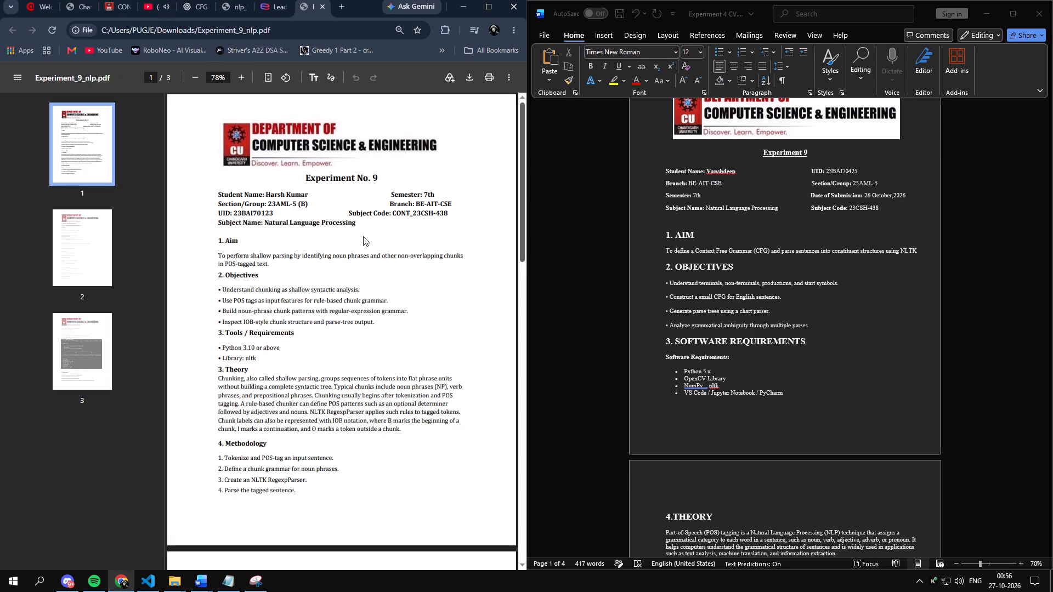
Copy the Aim sentence about shallow parsing of noun phrases from Experiment_9_nlp.pdf.
left_click_drag(269, 263, 219, 255)
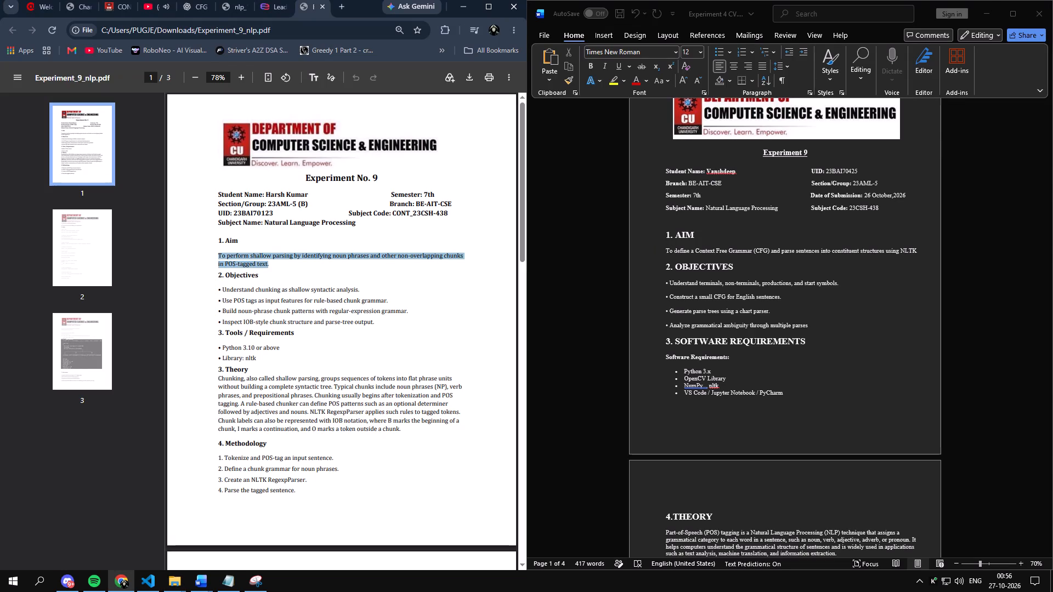
left_click_drag(219, 255, 220, 255)
key("ctrl+d")
key("ctrl+d")
key("ctrl+z")
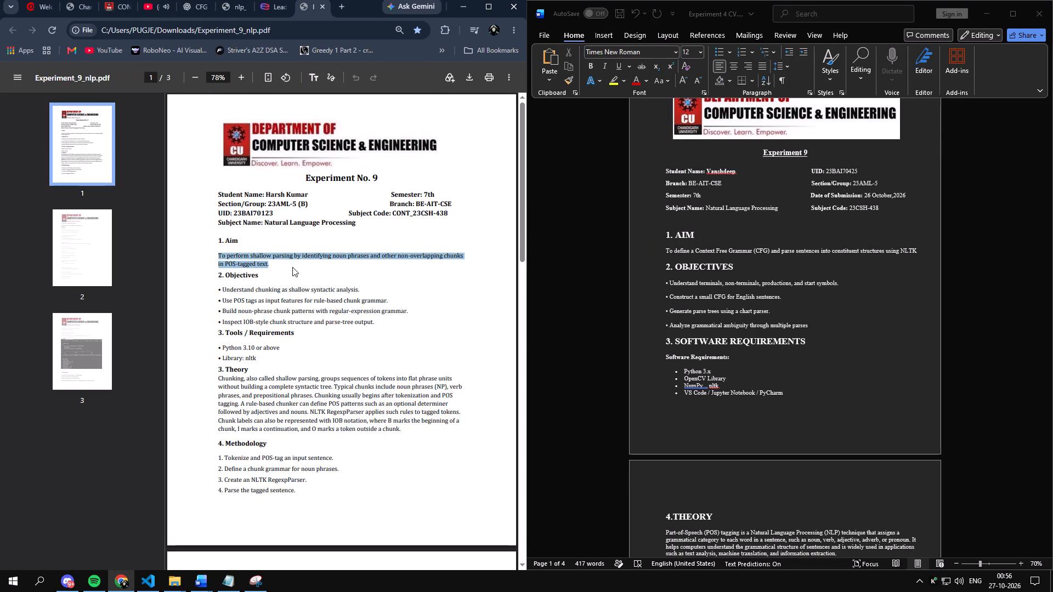
left_click(292, 267)
left_click_drag(275, 266, 220, 258)
key("ctrl+c")
key("ctrl+c")
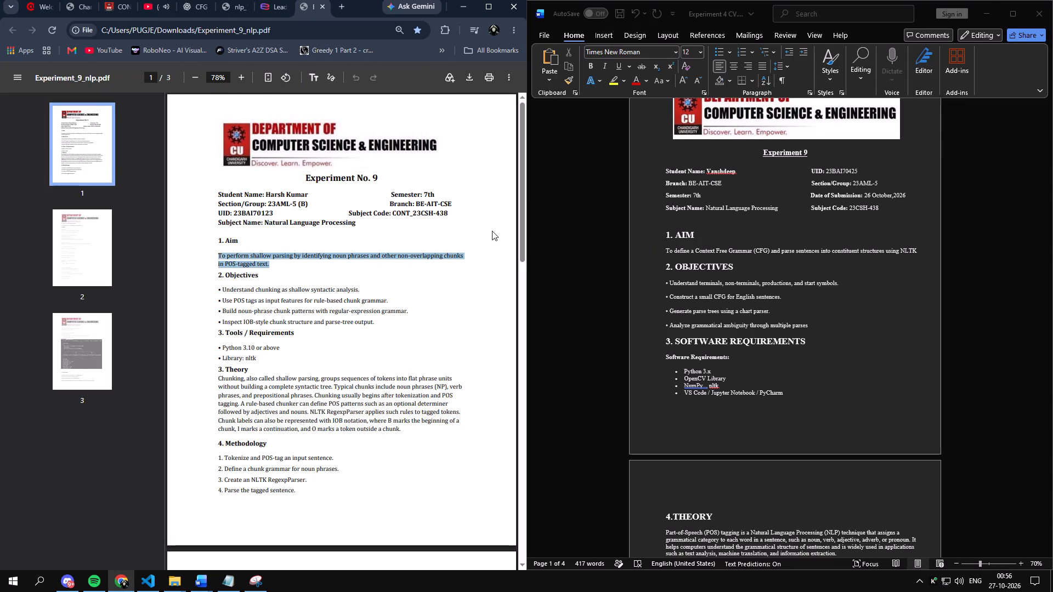
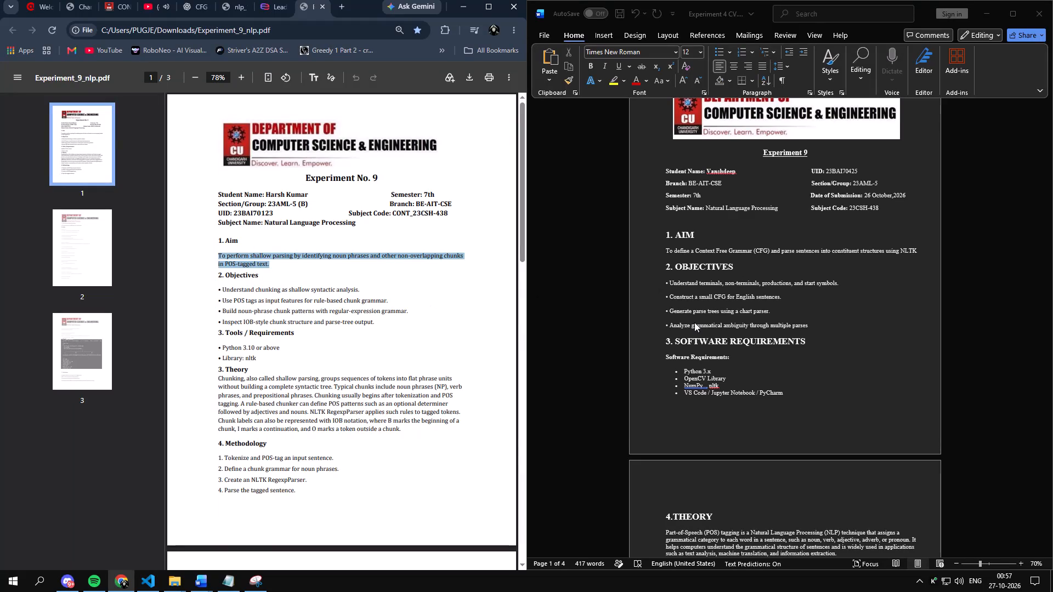
Copy the four chunking objectives from Experiment_9_nlp.pdf, replace the Notepad contents with them, and copy them again as plain text.
scroll(285, 360, "down", 2)
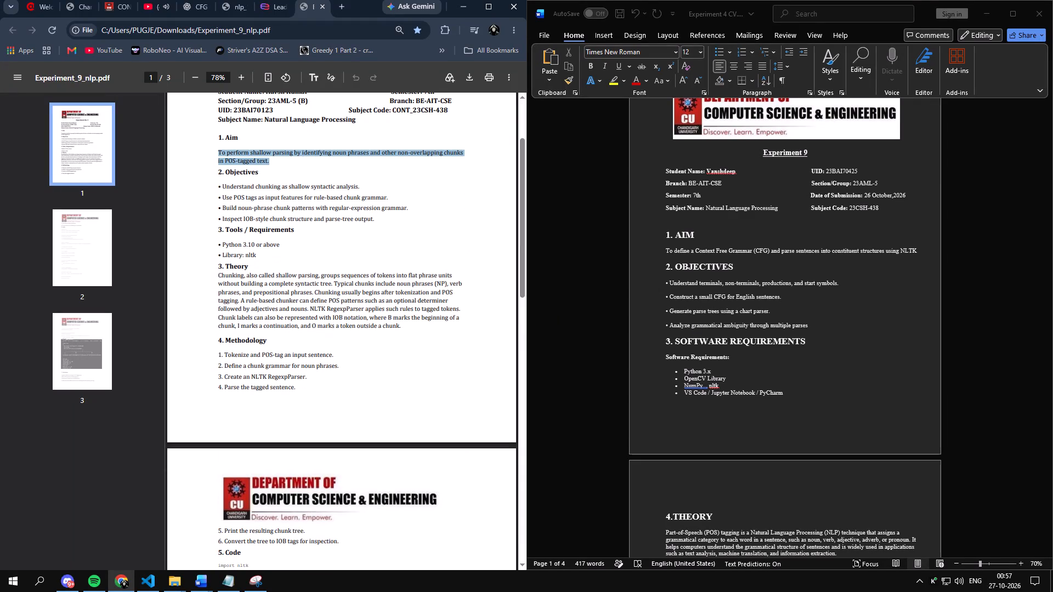
left_click_drag(383, 211, 229, 187)
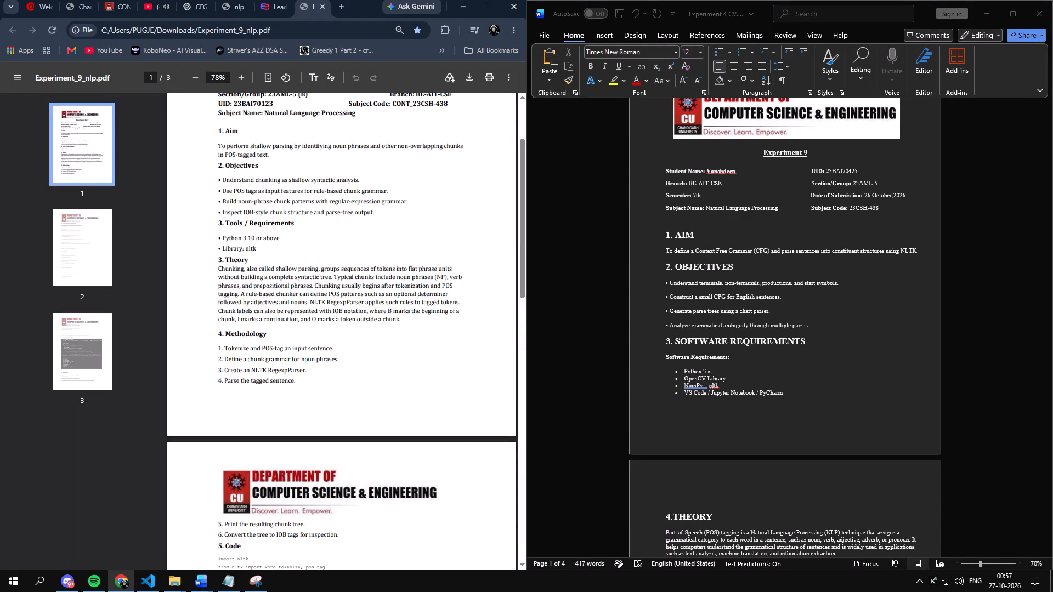
left_click_drag(375, 213, 219, 183)
scroll(360, 282, "up", 4)
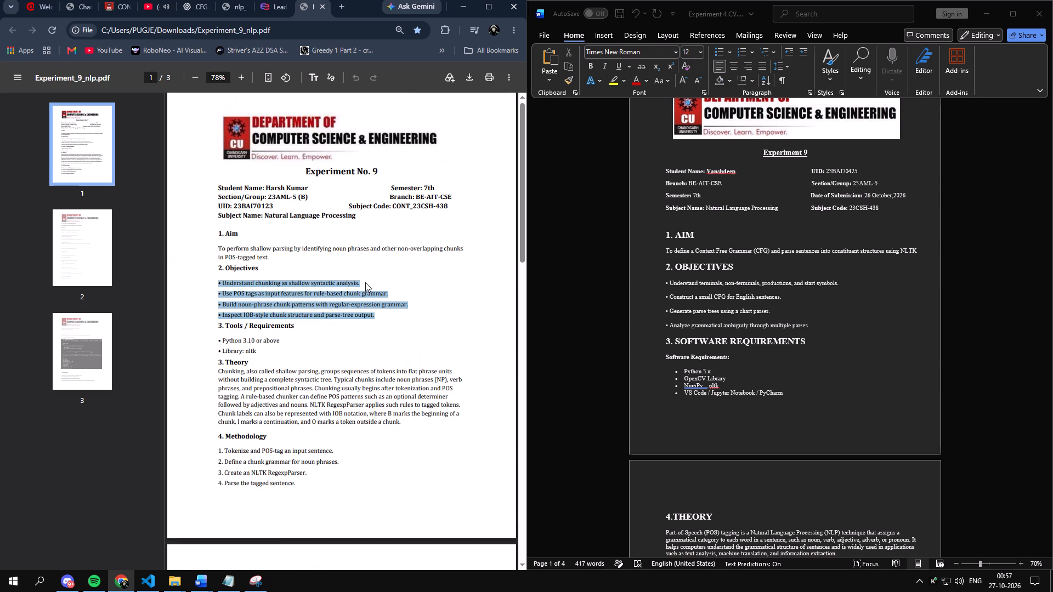
key("ctrl+c")
key("ctrl+c")
key("alt+Tab")
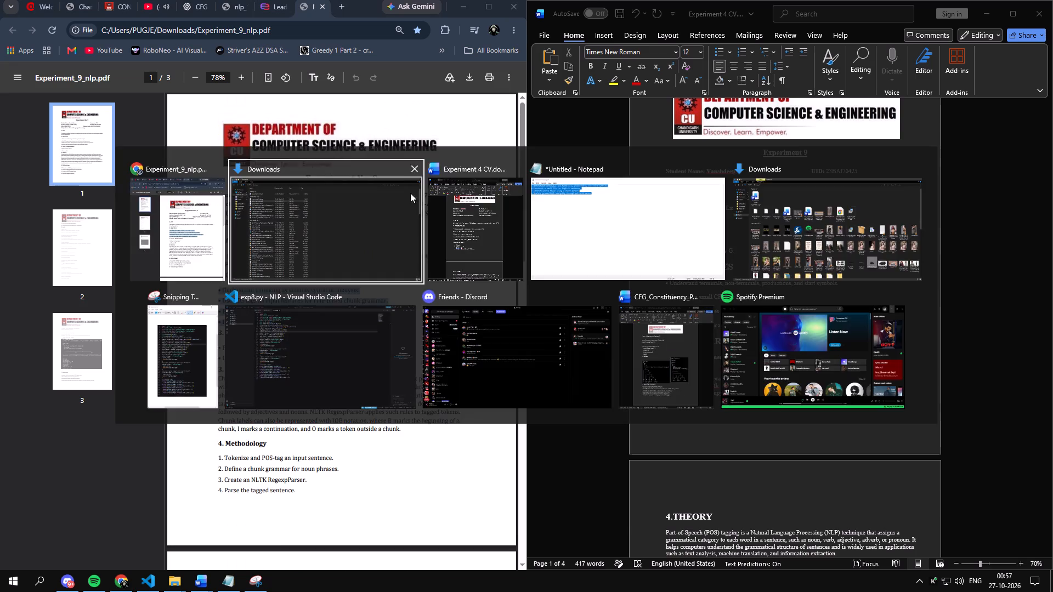
left_click(595, 235, "alt")
key("ctrl+a")
key("ctrl+v")
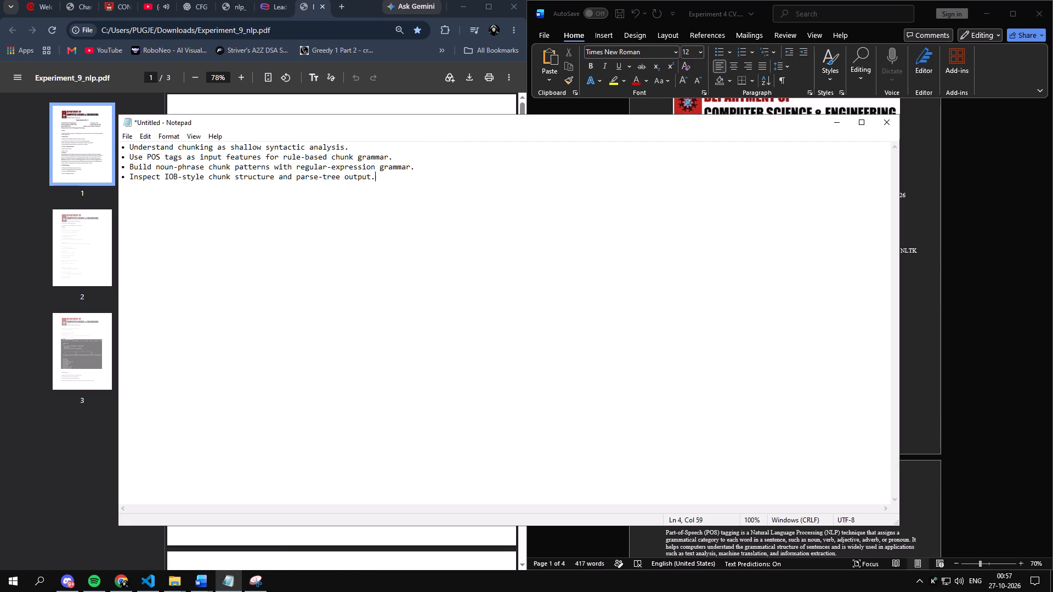
key("ctrl+a")
key("ctrl+c")
Replace the four bullets under OBJECTIVES in the Word report with the copied chunking objectives, keeping the SOFTWARE REQUIREMENTS heading on its own line.
key("alt+Tab")
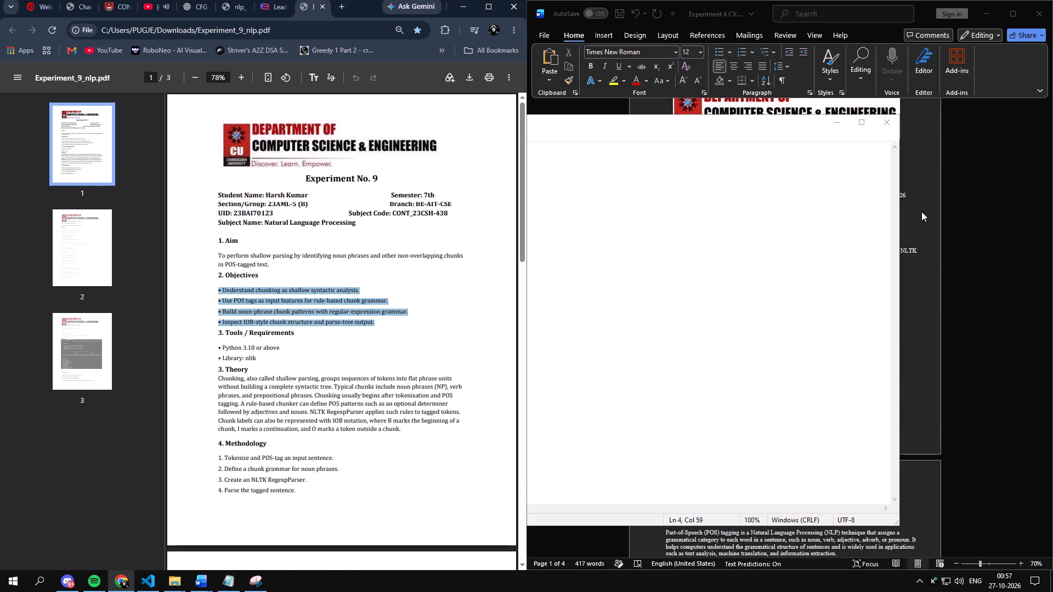
key("alt+Tab")
left_click(991, 224)
left_click(822, 329)
left_click_drag(815, 326, 743, 317)
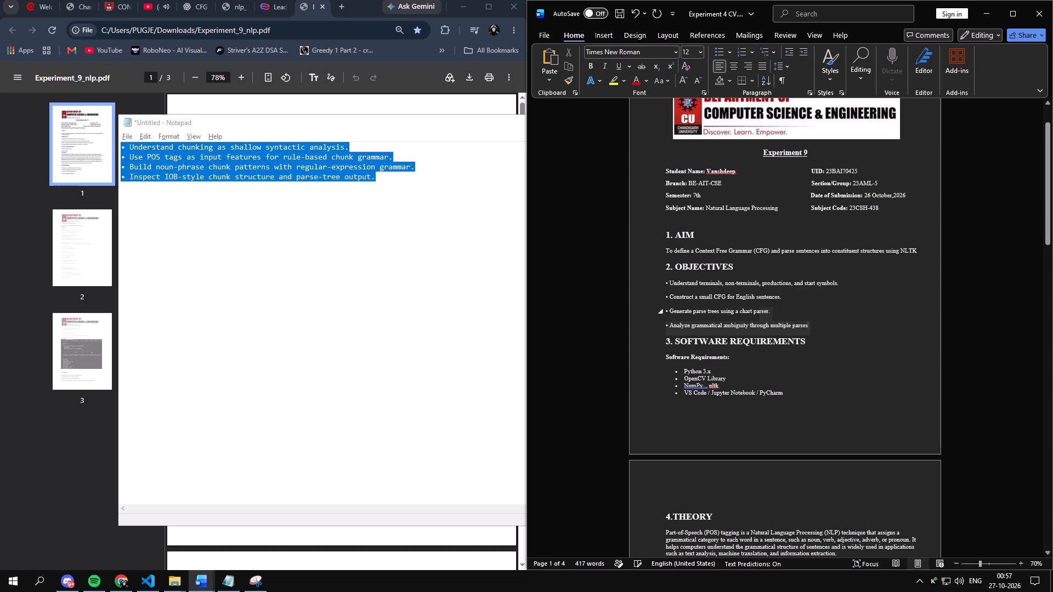
left_click_drag(743, 317, 668, 284)
key("ctrl+v")
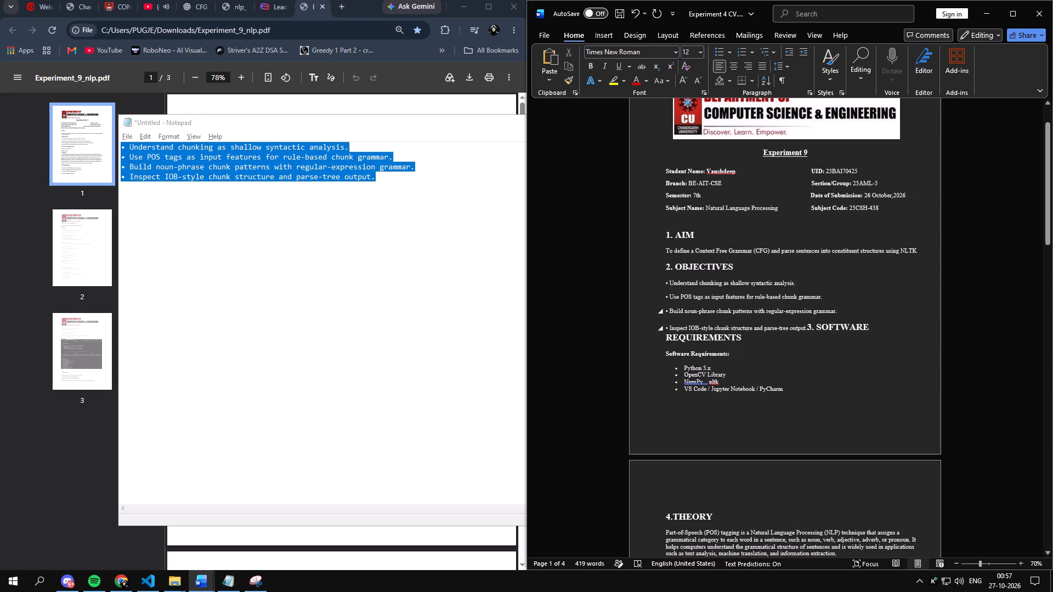
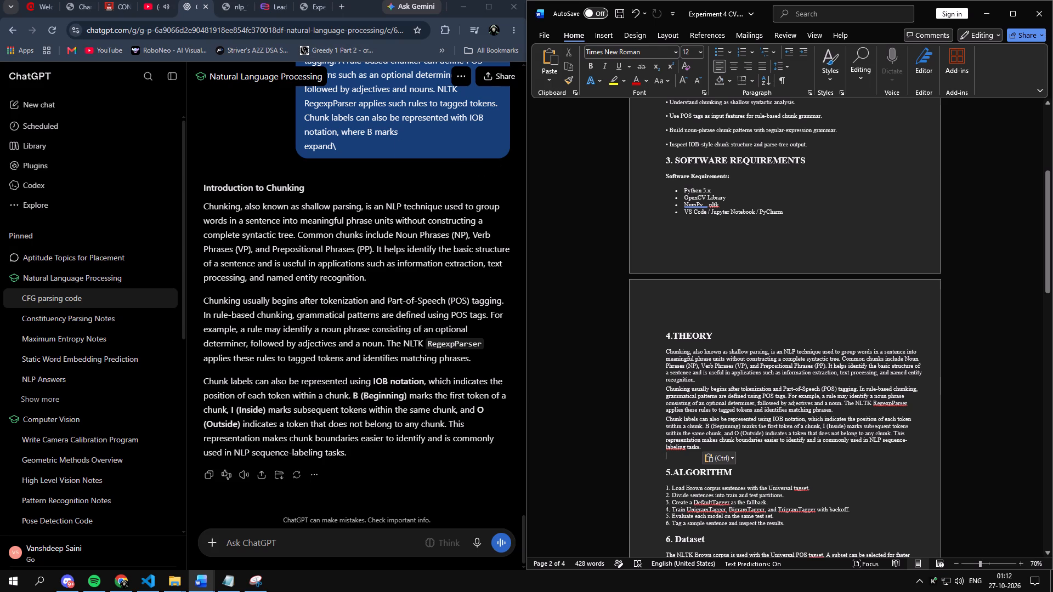
left_click_drag(709, 448, 671, 366)
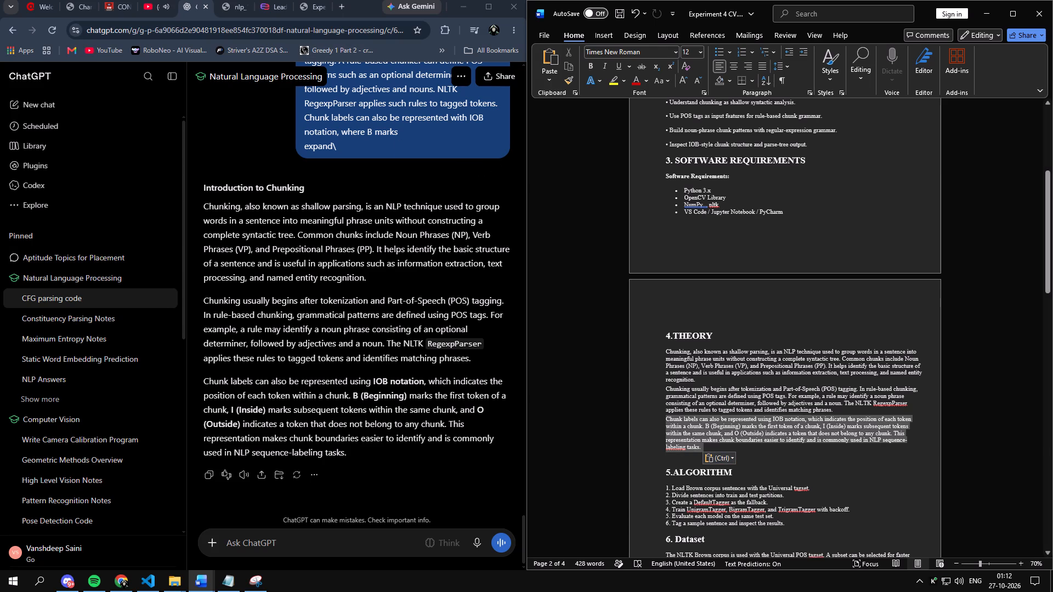
left_click_drag(671, 366, 667, 353)
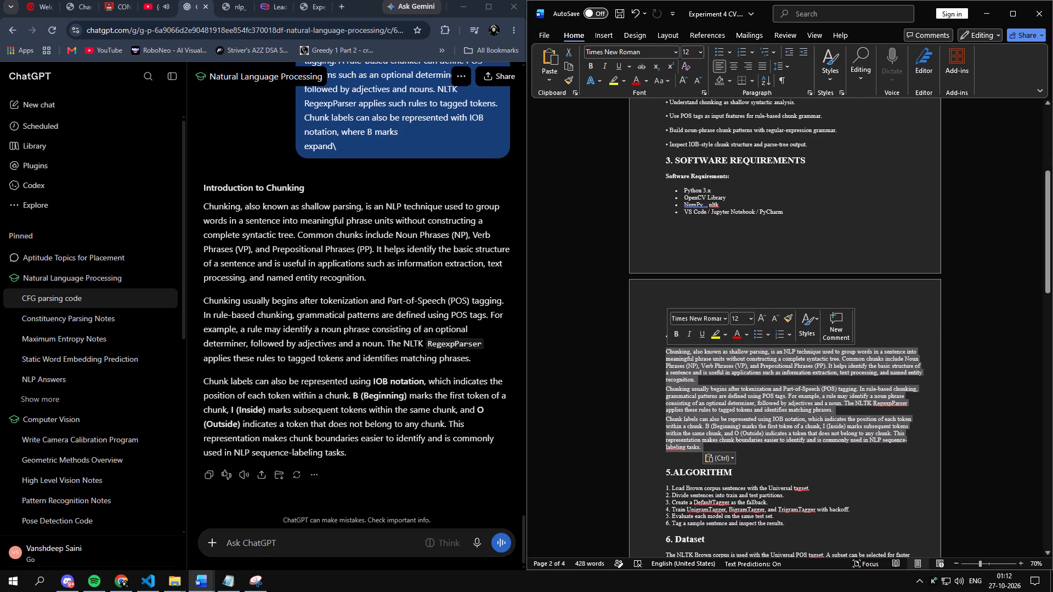
Switch to the YouTube video in Chrome and pause its playback.
left_click(151, 0)
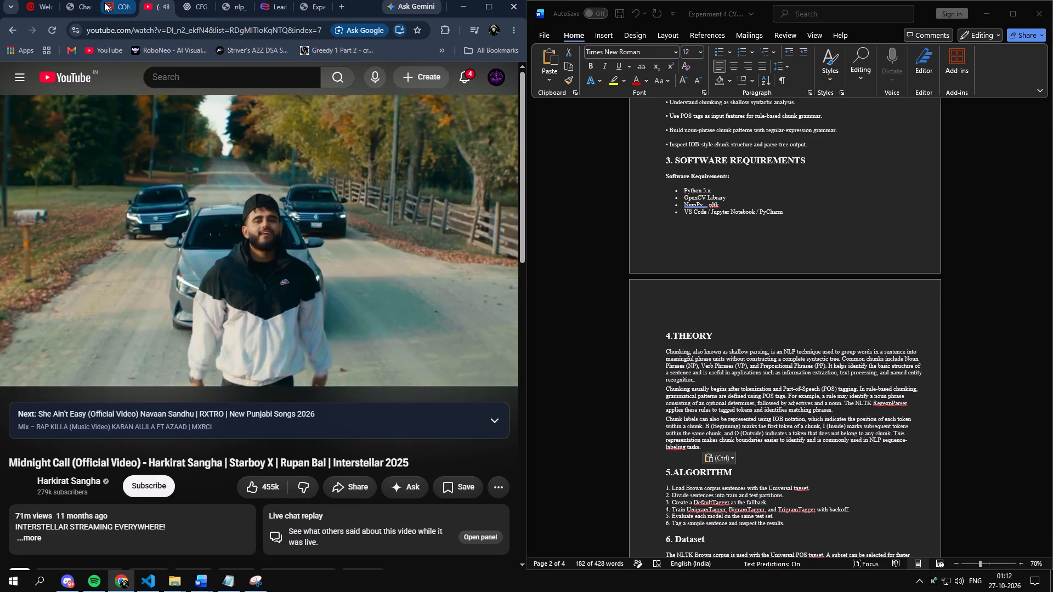
left_click(110, 3)
left_click(146, 2)
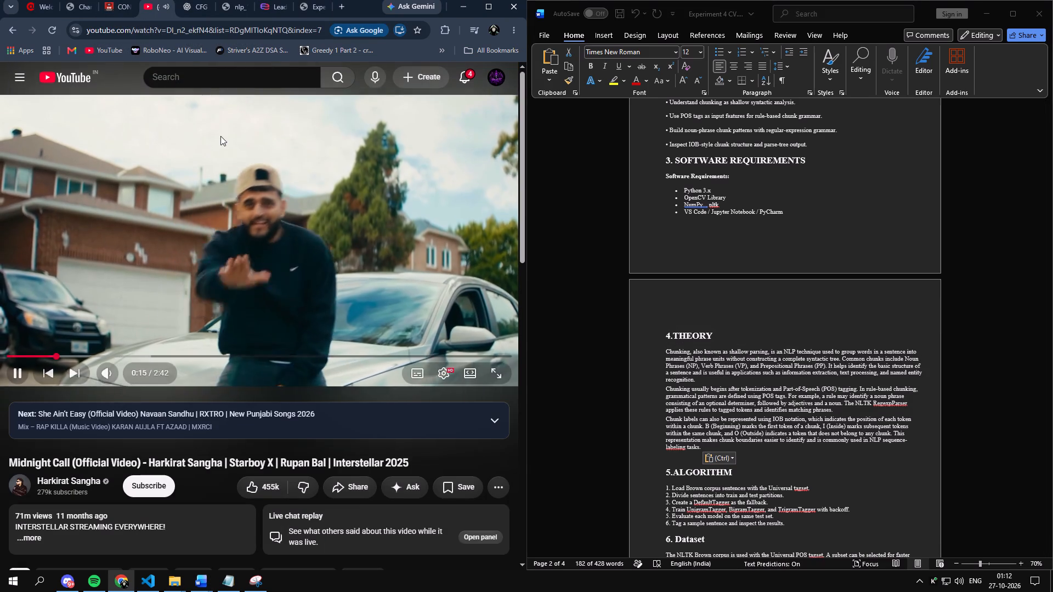
left_click(233, 214)
Open nlp_10.py.pdf and look over its first page for the layout of the Experiment 10 report.
left_click(196, 5)
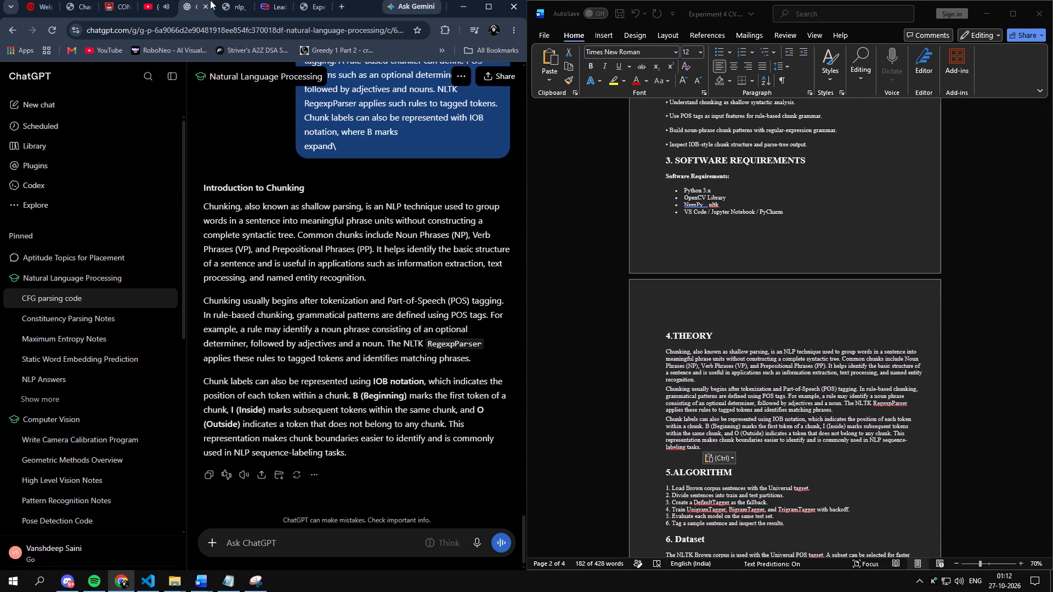
left_click(224, 4)
scroll(707, 312, "up", 1)
scroll(707, 312, "down", 1)
scroll(352, 352, "down", 5)
scroll(354, 351, "up", 5)
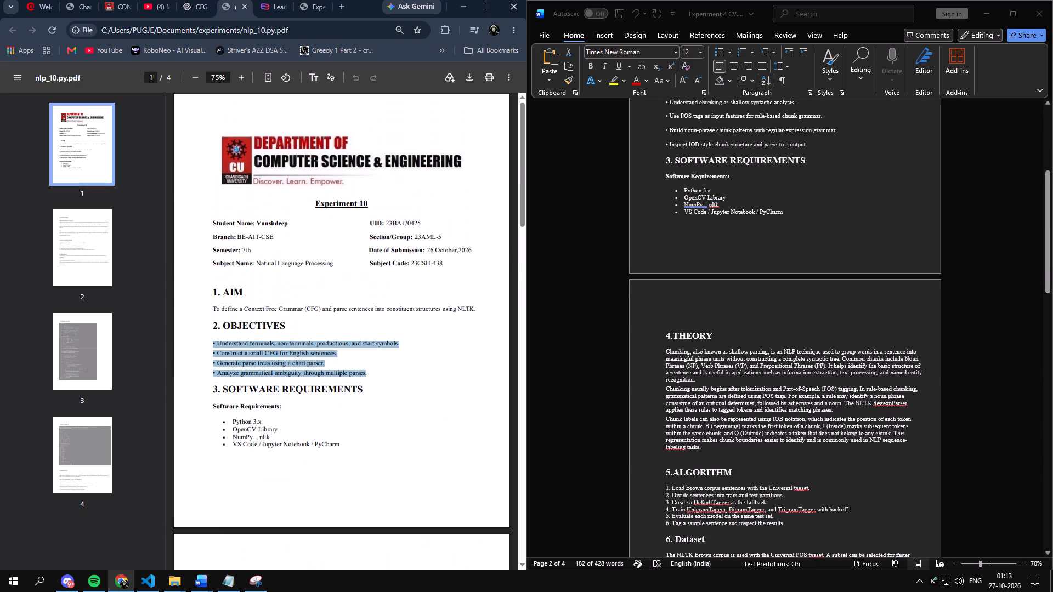
Copy the six numbered steps under 4. Methodology in Experiment_9_nlp.pdf, from tokenizing the input sentence to converting the tree to IOB tags.
left_click(320, 10)
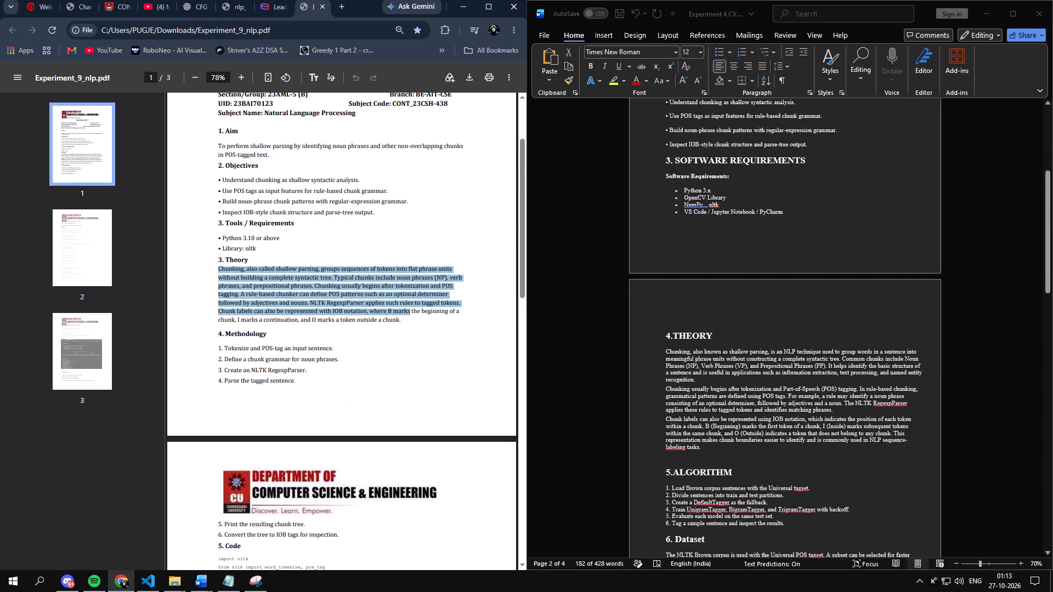
scroll(403, 304, "down", 1)
scroll(751, 434, "down", 1)
left_click(303, 325)
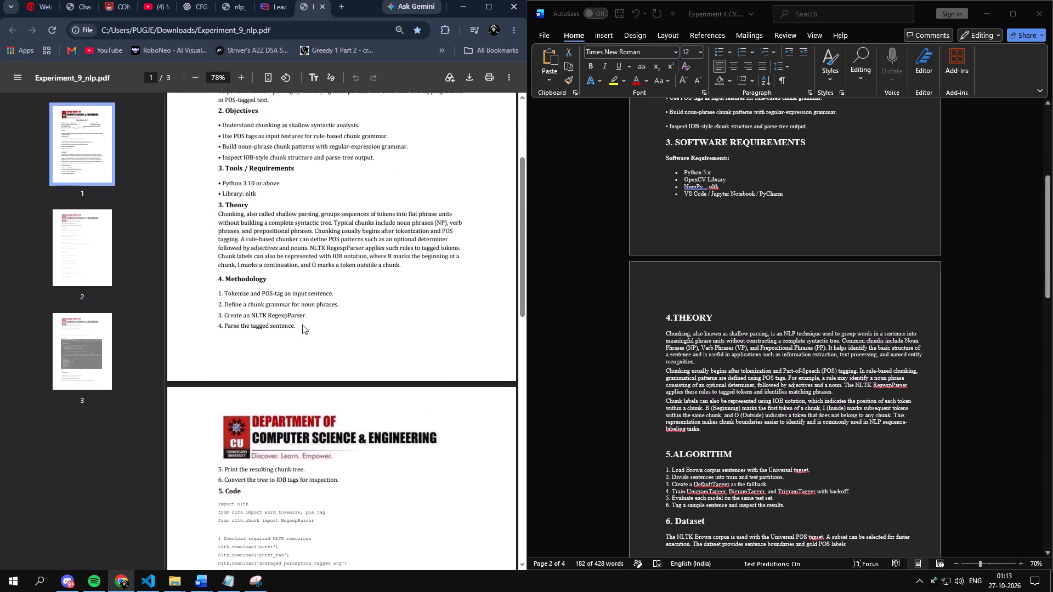
left_click_drag(339, 481, 220, 292)
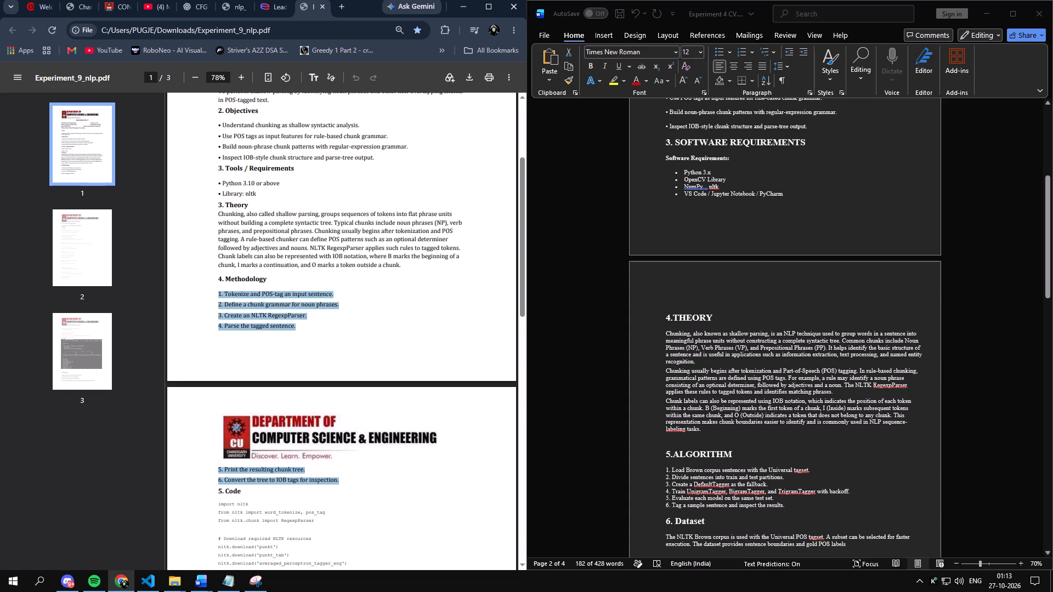
left_click_drag(220, 292, 217, 291)
key("ctrl+c")
key("ctrl+c")
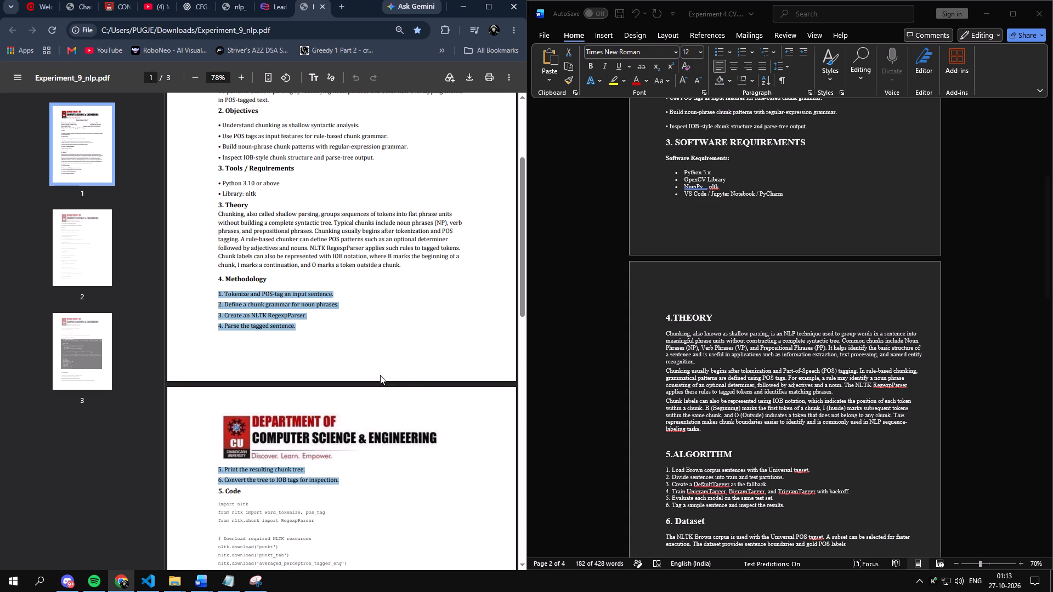
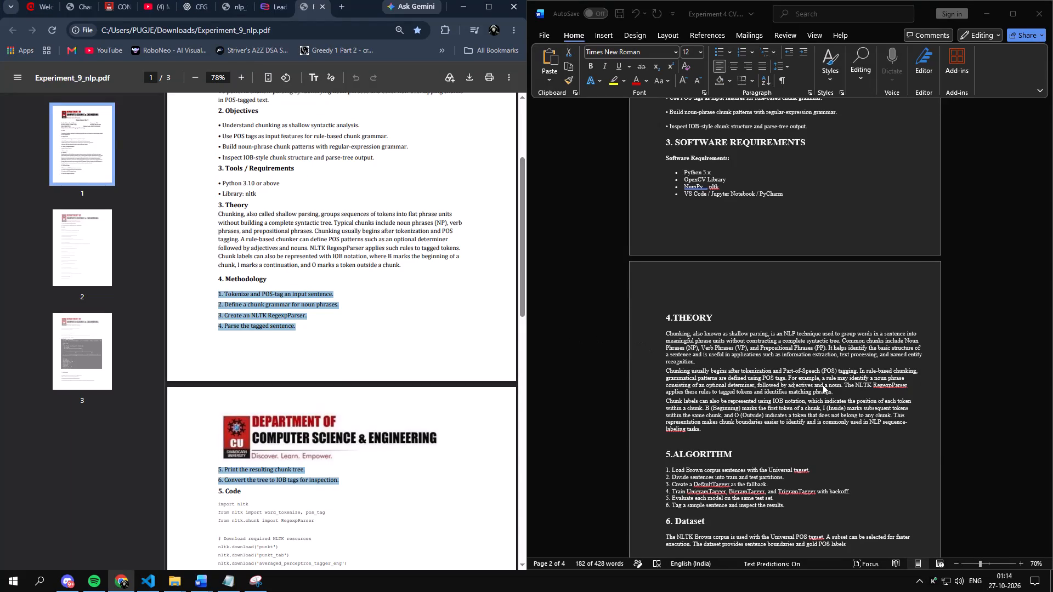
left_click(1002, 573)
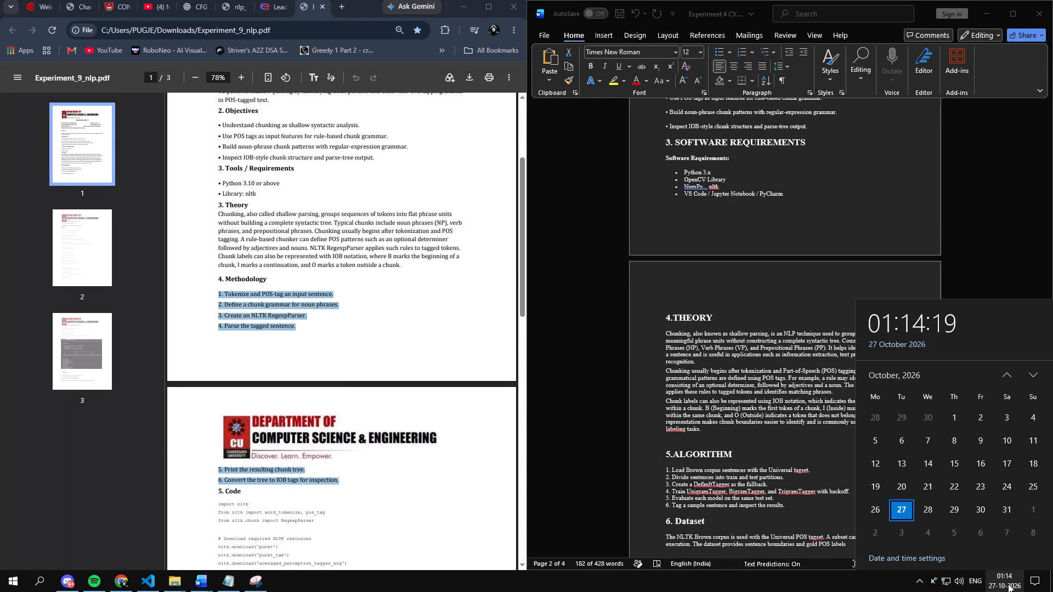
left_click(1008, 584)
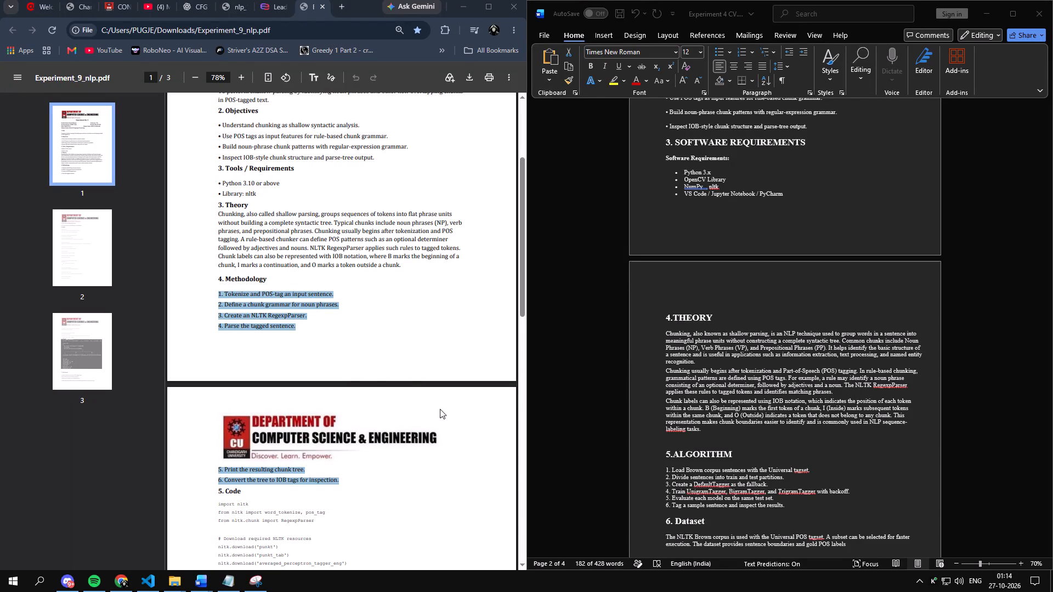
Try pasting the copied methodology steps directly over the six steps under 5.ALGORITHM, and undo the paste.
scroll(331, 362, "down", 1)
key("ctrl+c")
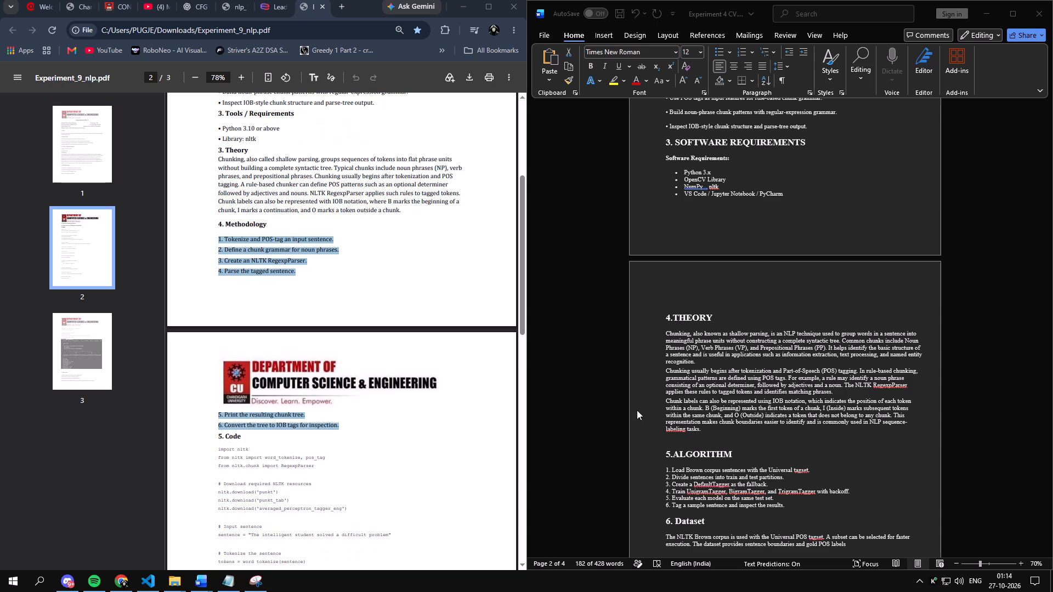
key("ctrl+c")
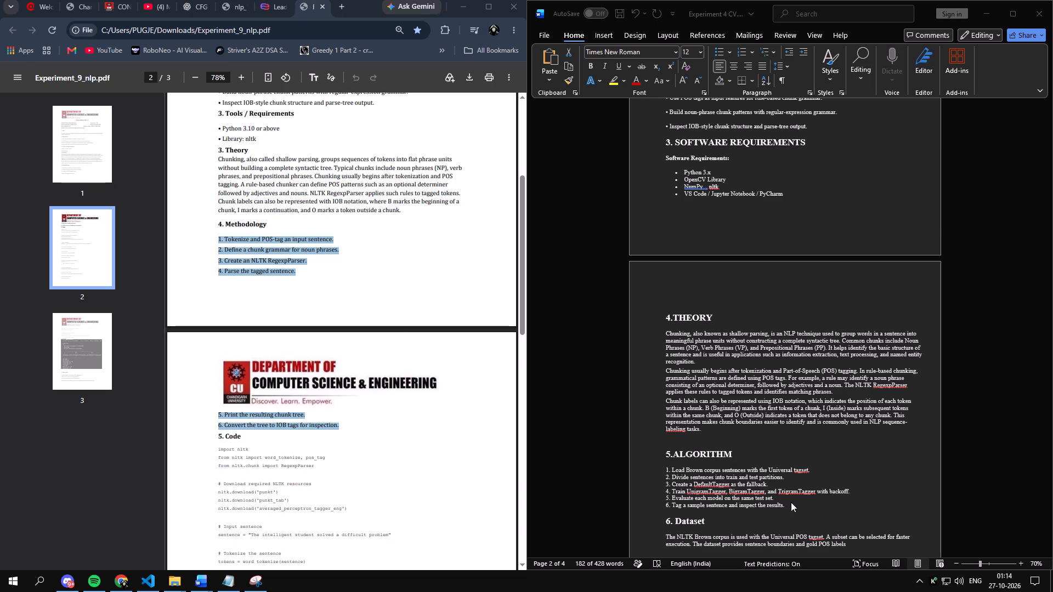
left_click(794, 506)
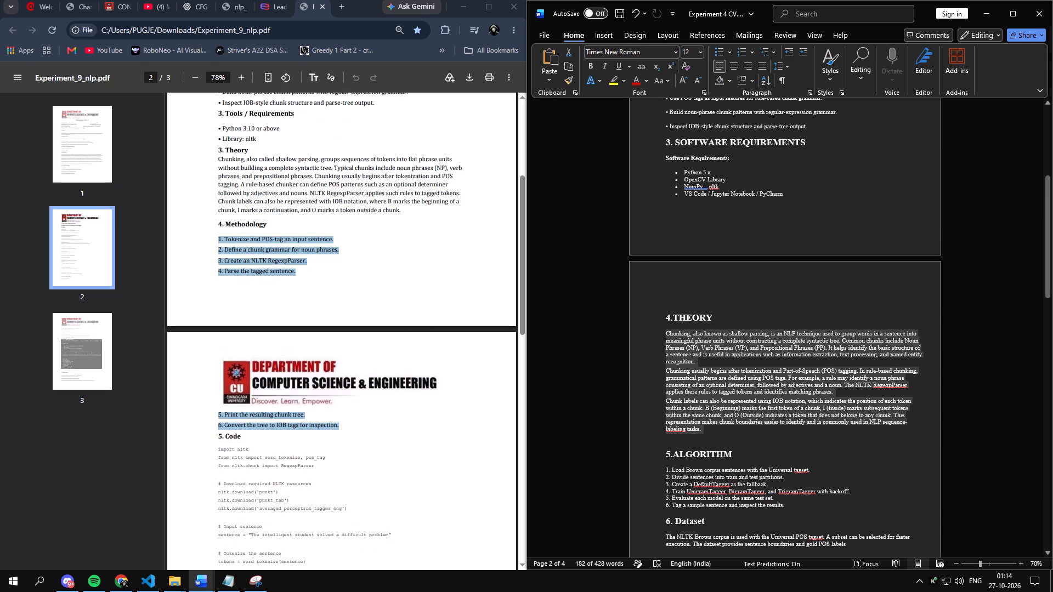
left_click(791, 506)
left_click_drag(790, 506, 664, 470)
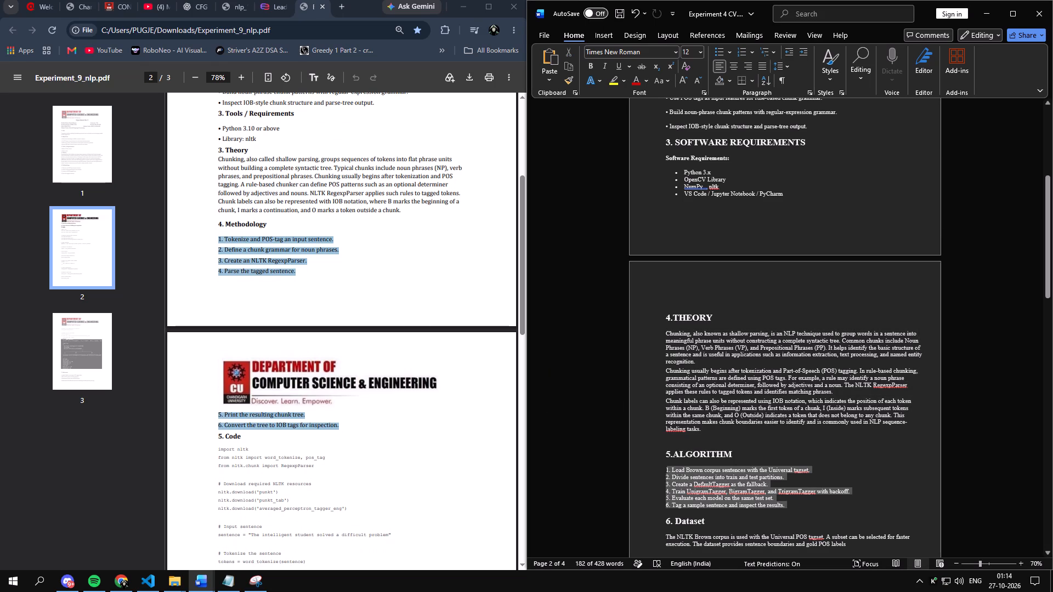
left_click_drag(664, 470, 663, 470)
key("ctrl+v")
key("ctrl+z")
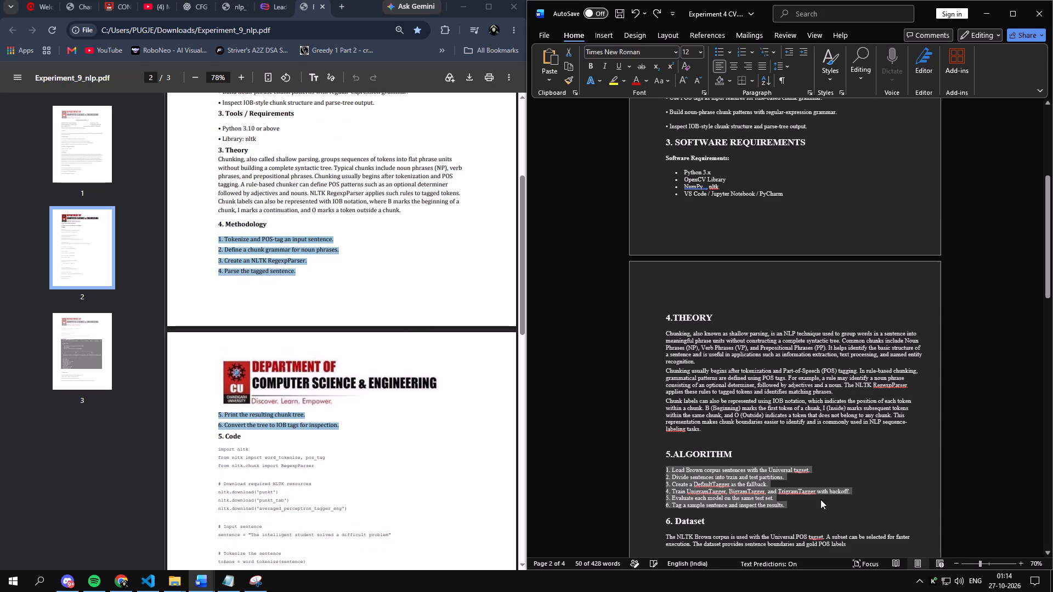
Replace the Notepad contents with the six copied methodology steps and copy them again as plain text.
key("alt+Tab")
key("alt+Tab")
left_click(444, 262)
key("ctrl+a")
key("ctrl+v")
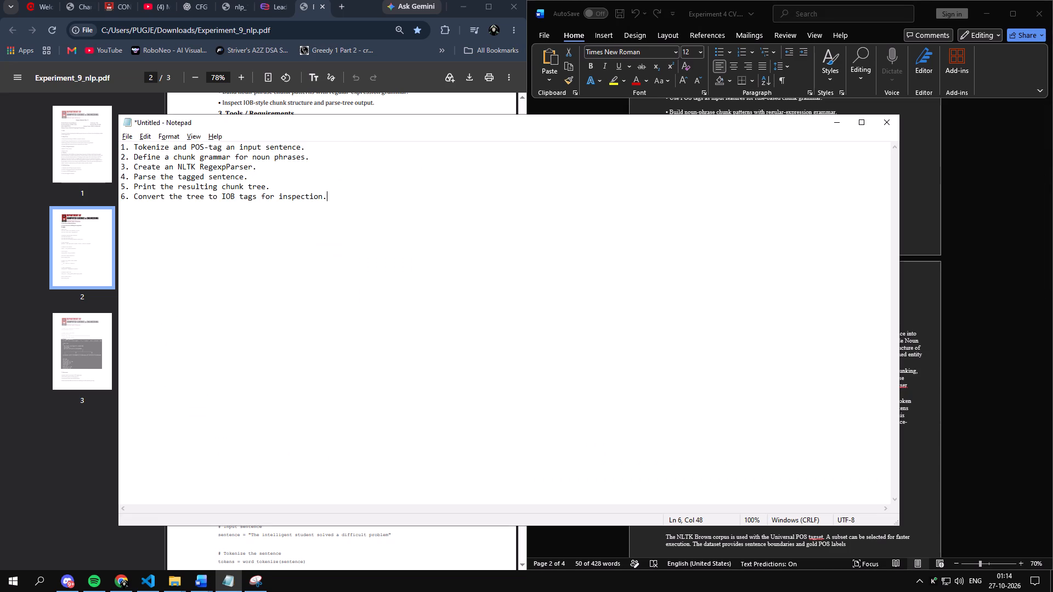
key("ctrl+a")
key("ctrl+c")
Replace the six tagger steps under 5.ALGORITHM in the Word report with the plain-text chunking steps copied from Notepad.
key("alt+Tab")
left_click(796, 497)
left_click_drag(796, 508, 780, 507)
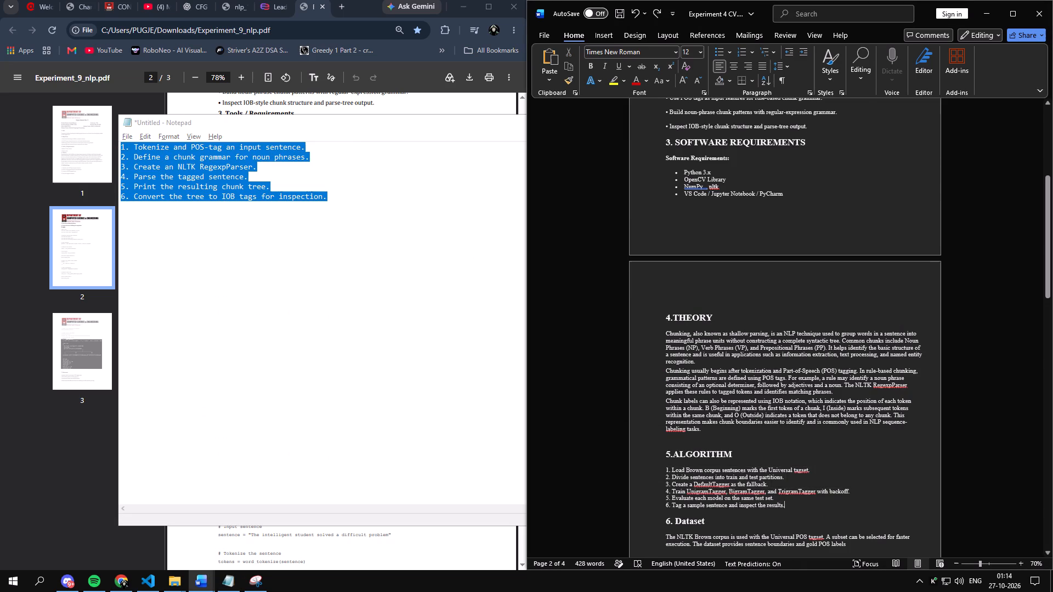
left_click_drag(780, 507, 665, 469)
key("ctrl+v")
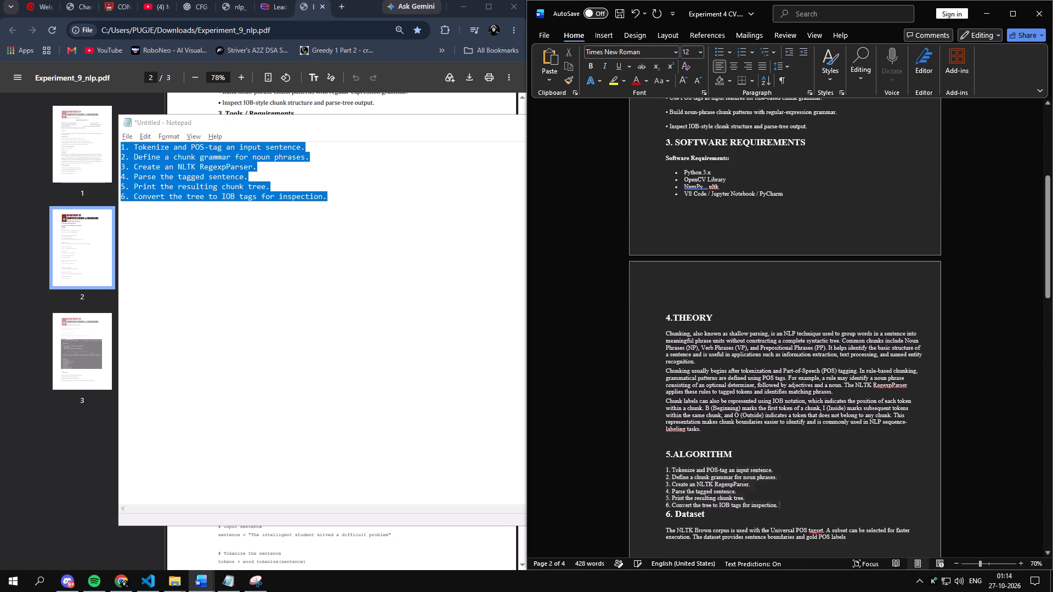
left_click_drag(789, 506, 748, 502)
left_click_drag(748, 502, 667, 472)
left_click(858, 485)
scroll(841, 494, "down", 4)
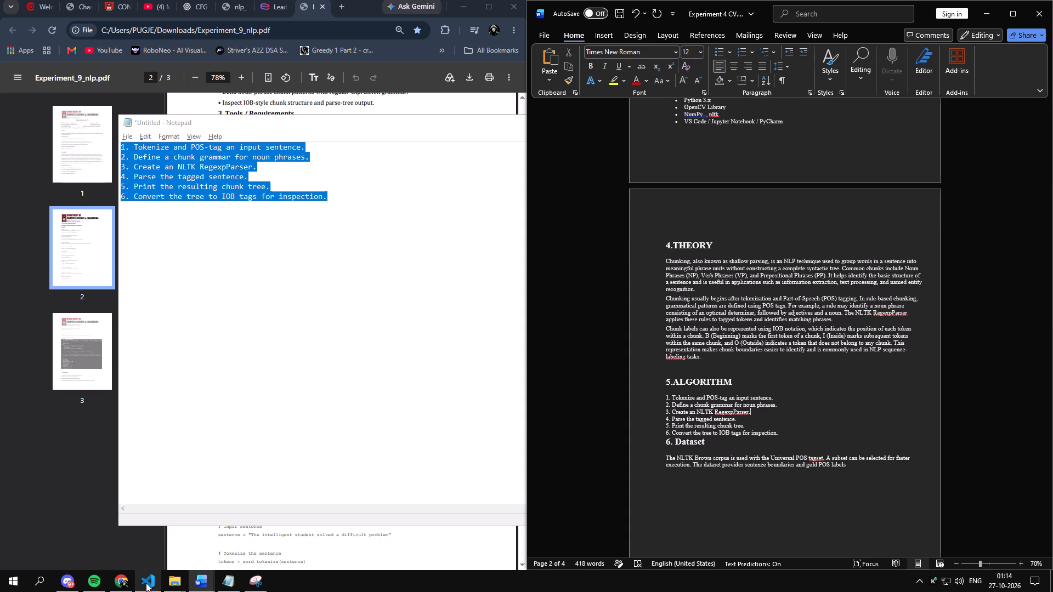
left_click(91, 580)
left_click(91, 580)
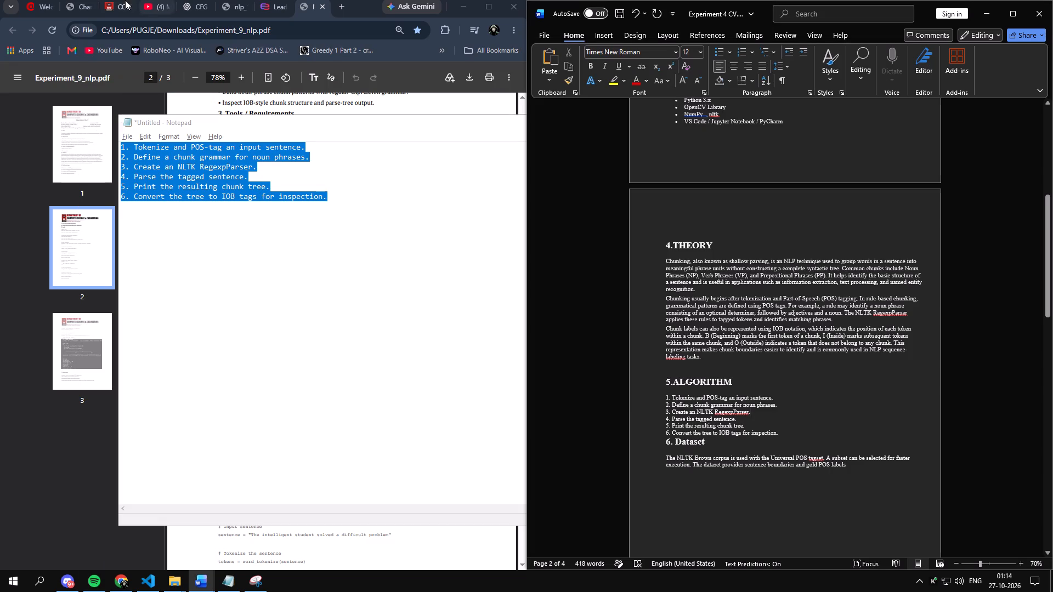
Switch to the YouTube video in Chrome, expand the recommended videos and play the EX FILES official music video.
left_click(150, 2)
left_click(290, 230)
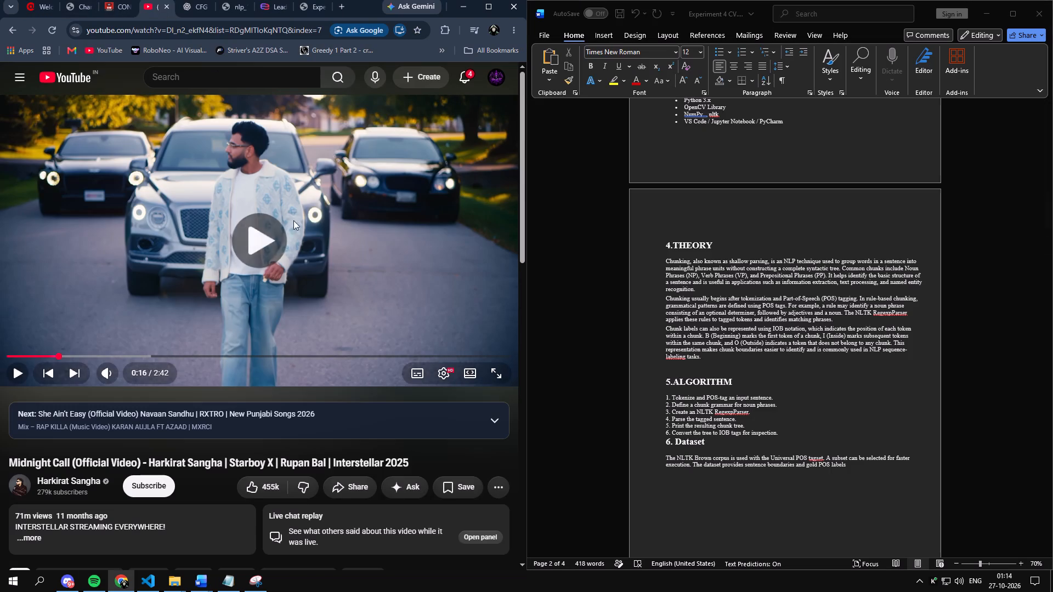
scroll(265, 335, "down", 7)
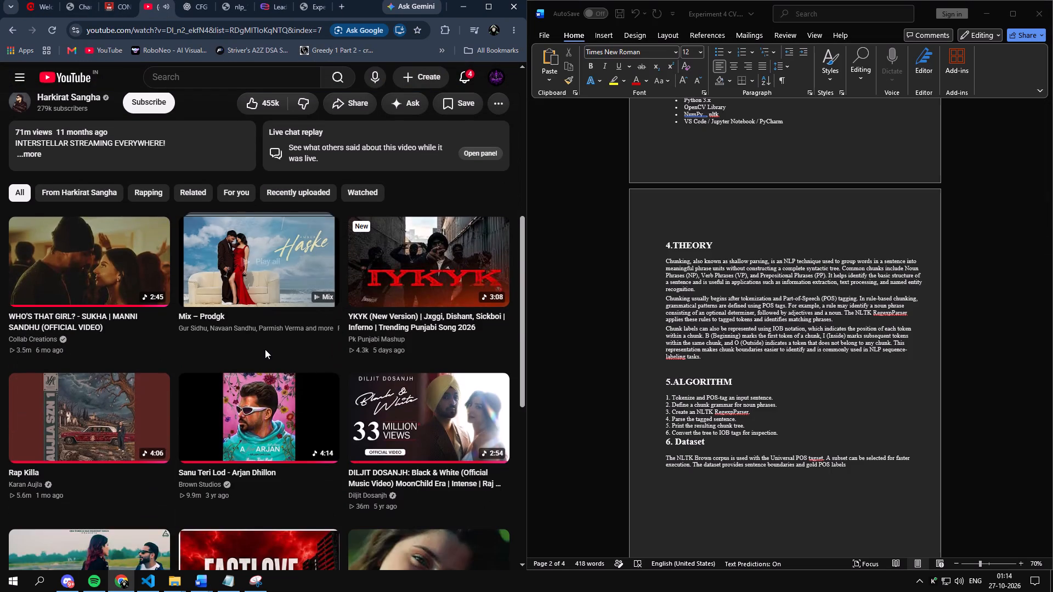
scroll(277, 347, "down", 3)
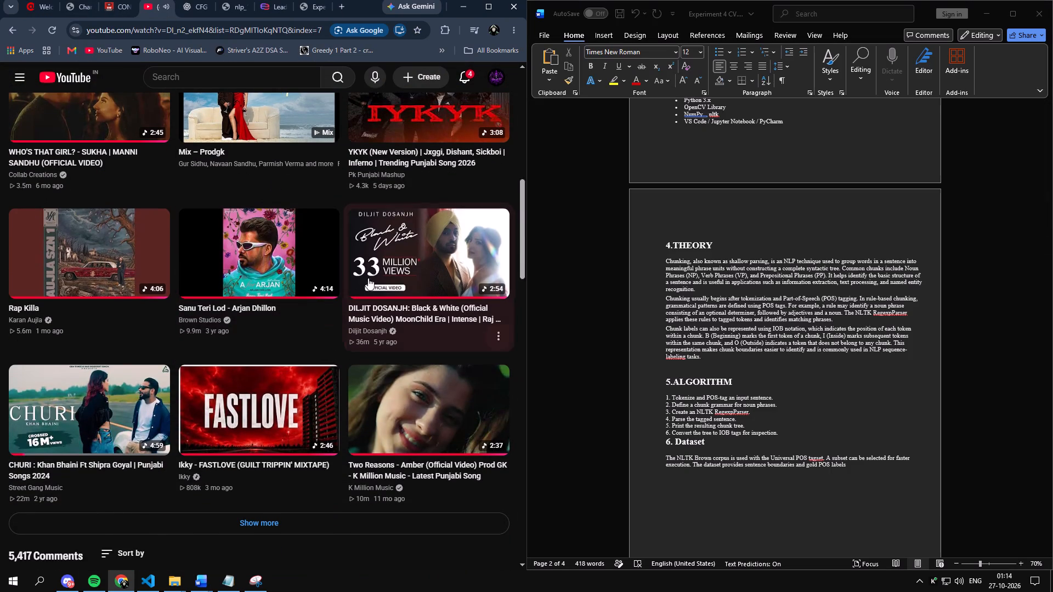
scroll(344, 328, "down", 1)
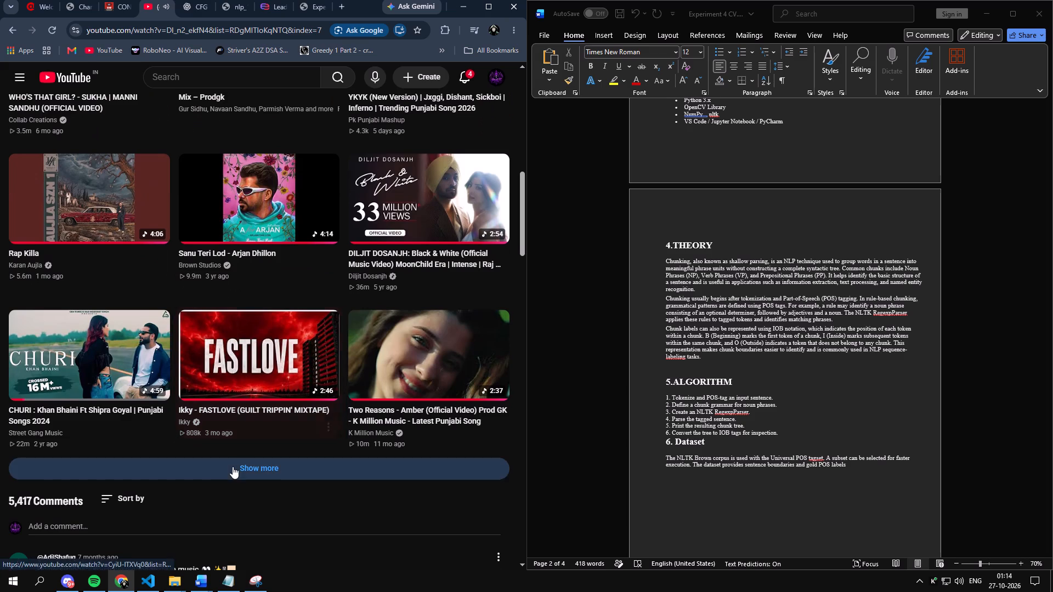
left_click(232, 466)
scroll(227, 442, "down", 2)
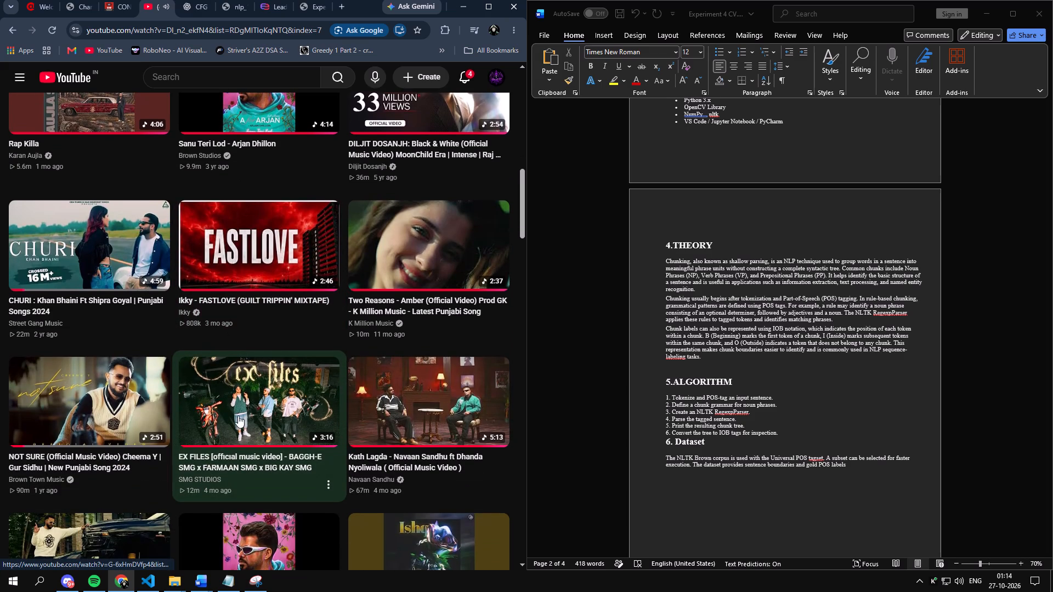
scroll(241, 410, "down", 2)
left_click(261, 303)
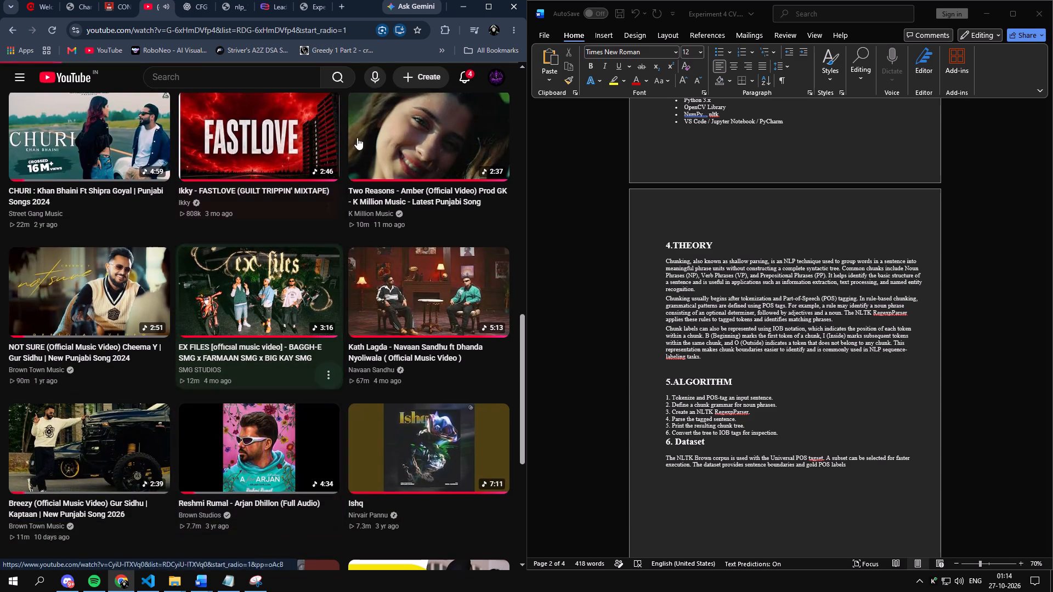
Minimize Notepad and check the section layout on the first page of nlp_10.py.pdf in Chrome.
left_click(463, 8)
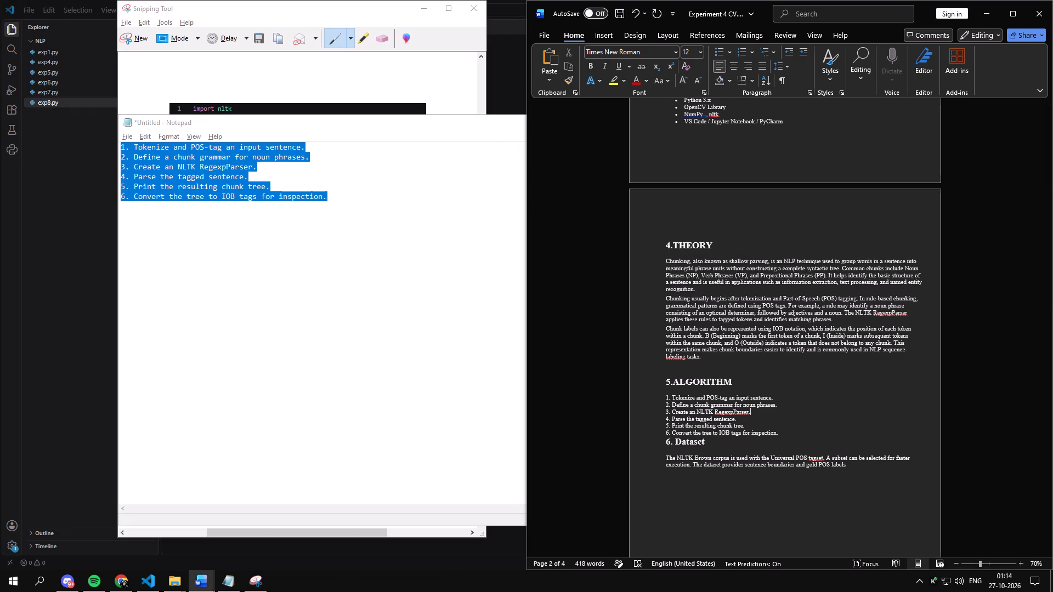
left_click(404, 154)
left_click(128, 581)
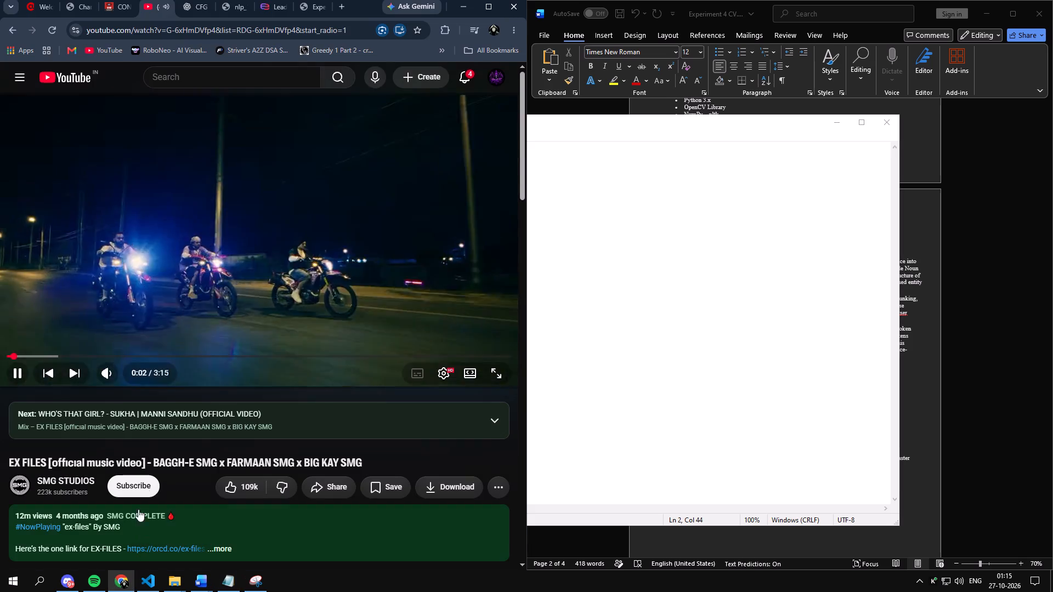
left_click(199, 6)
left_click(244, 6)
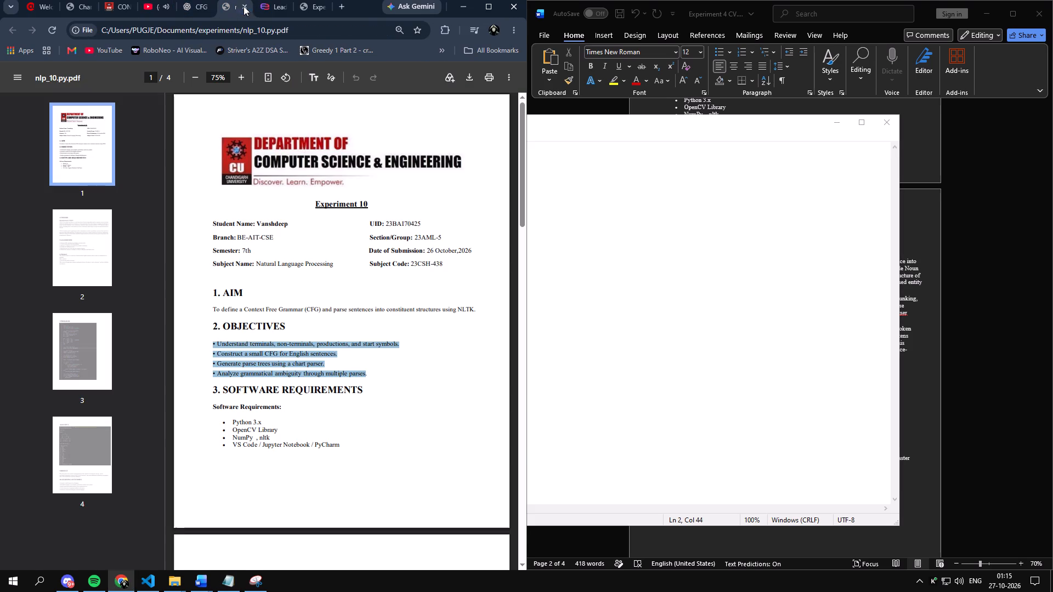
left_click(840, 126)
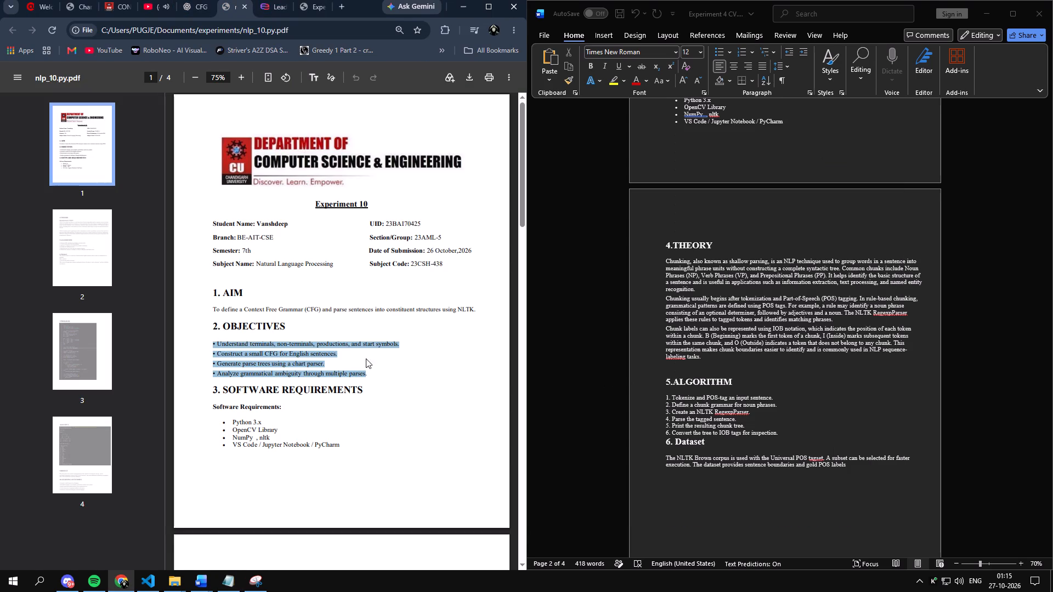
scroll(347, 415, "down", 4)
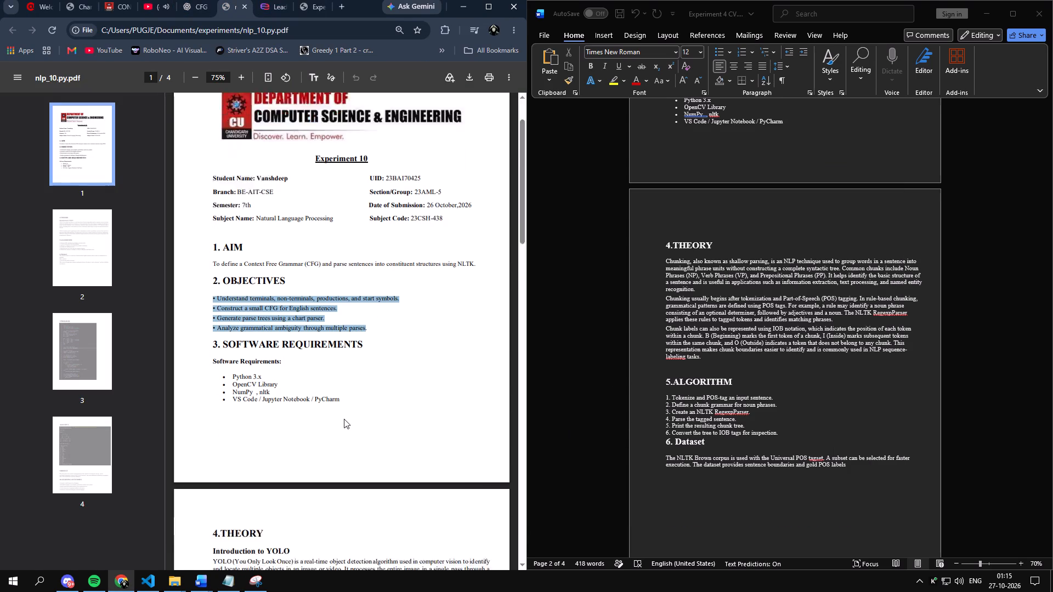
scroll(344, 418, "up", 3)
Return to Experiment_9_nlp.pdf in Chrome, and delete the 6. Dataset heading and its paragraph from the Word report.
left_click(309, 2)
scroll(386, 293, "down", 3)
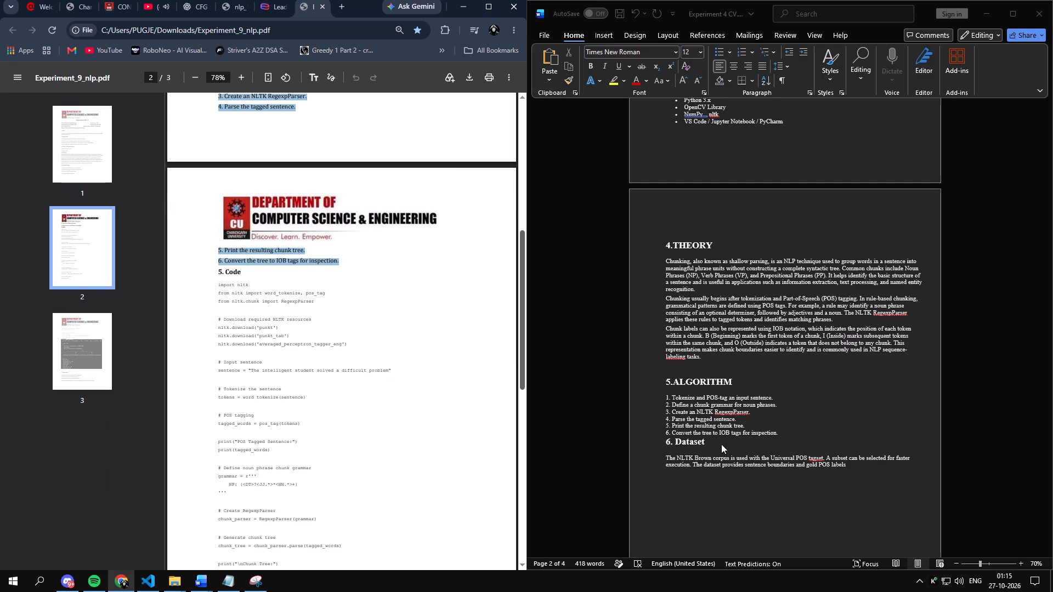
scroll(721, 444, "down", 7)
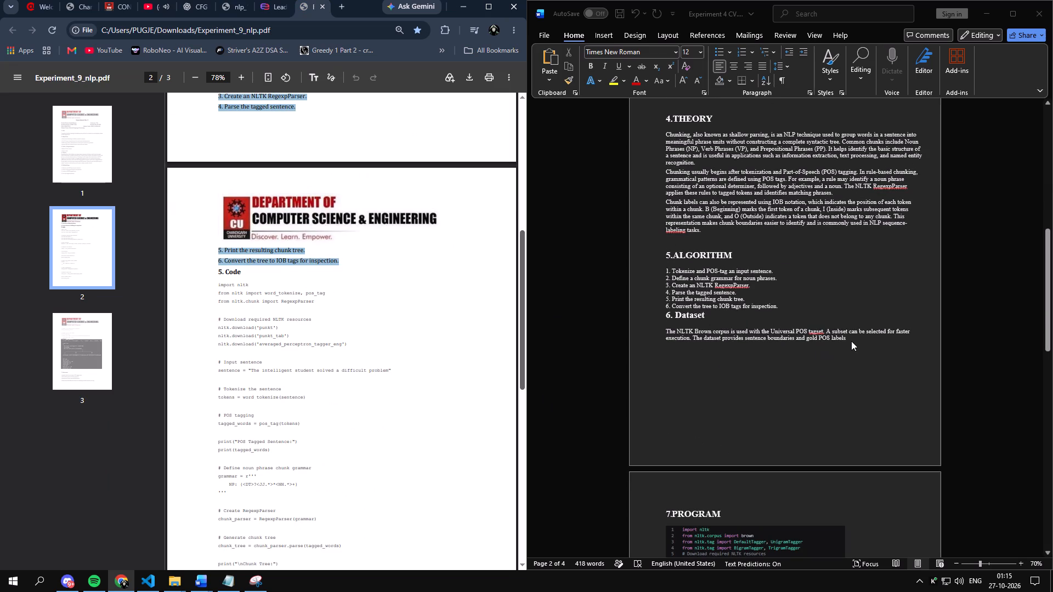
left_click(852, 340)
left_click_drag(851, 340, 657, 319)
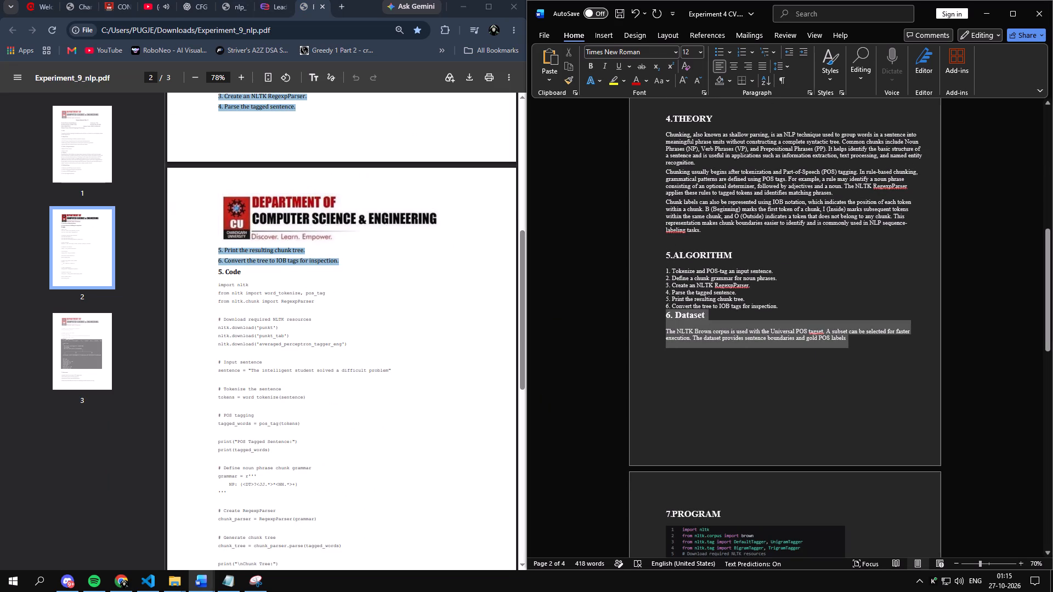
key("BackSpace")
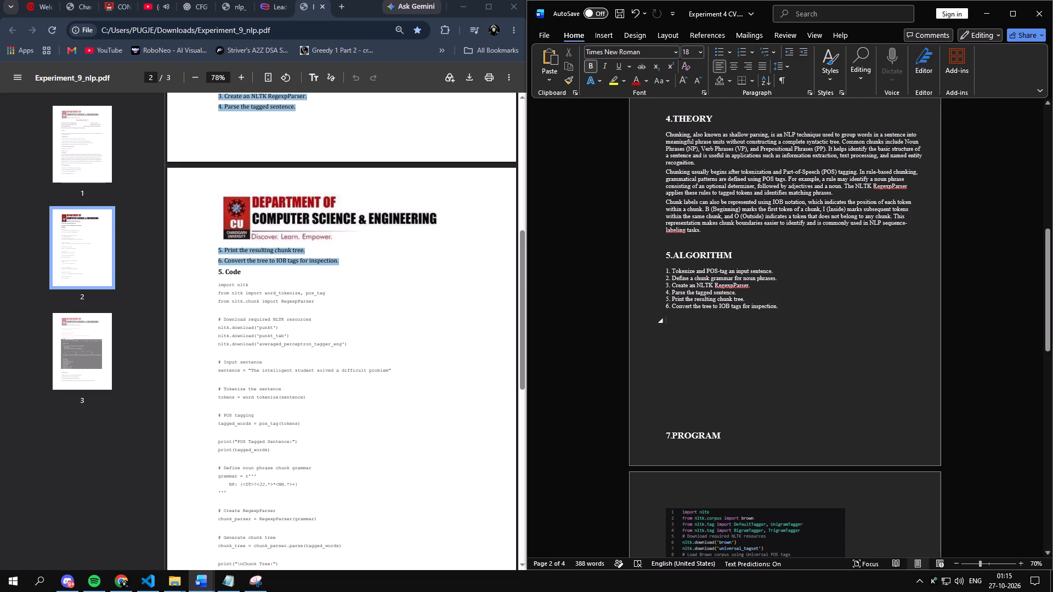
Insert two blank lines before the 7.PROGRAM heading to push it onto the next page.
left_click(715, 406)
key("Return")
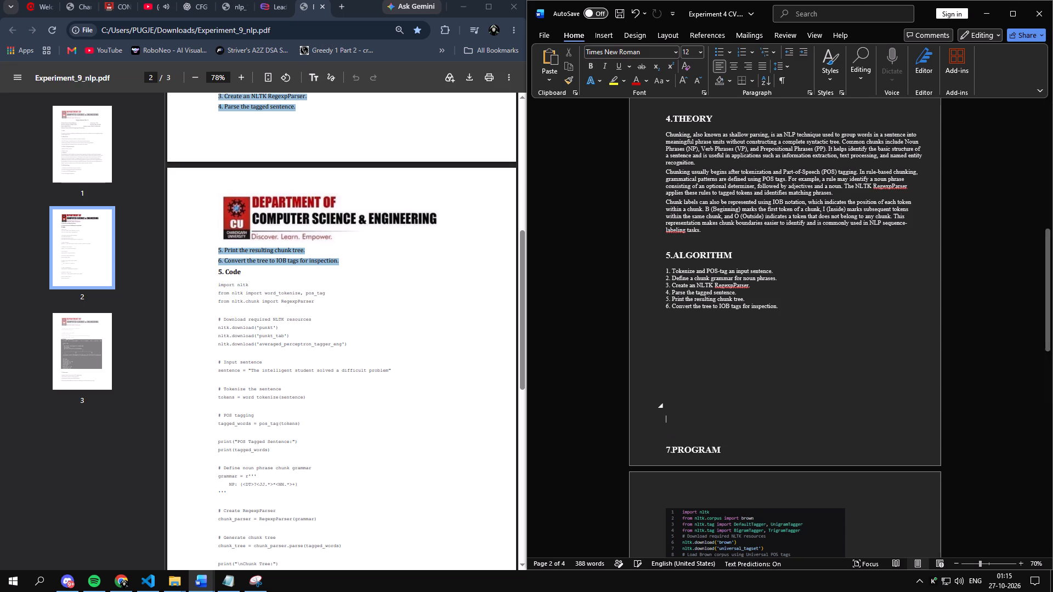
key("Return")
scroll(718, 407, "down", 4)
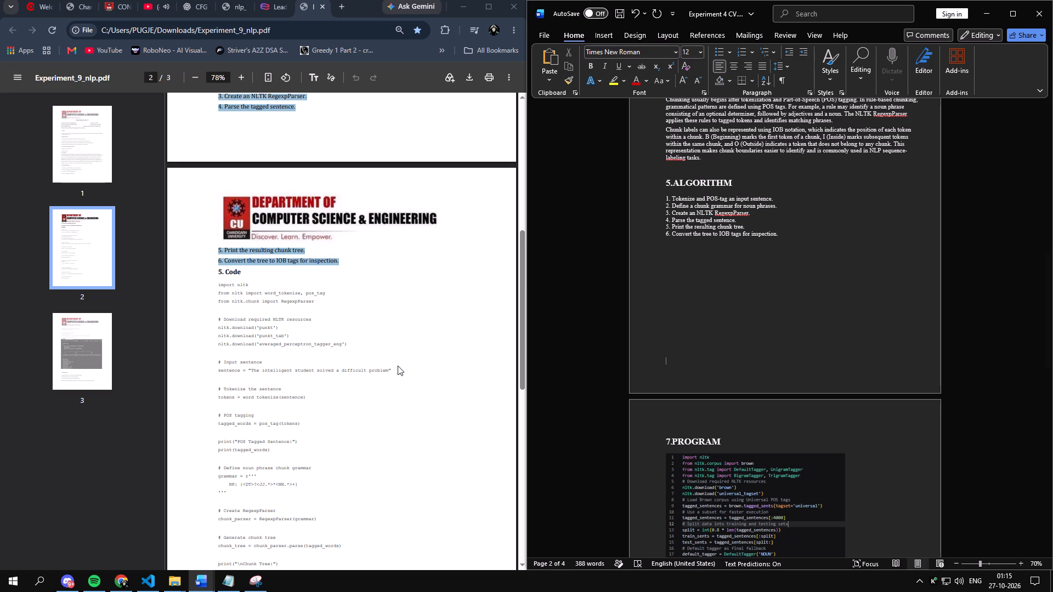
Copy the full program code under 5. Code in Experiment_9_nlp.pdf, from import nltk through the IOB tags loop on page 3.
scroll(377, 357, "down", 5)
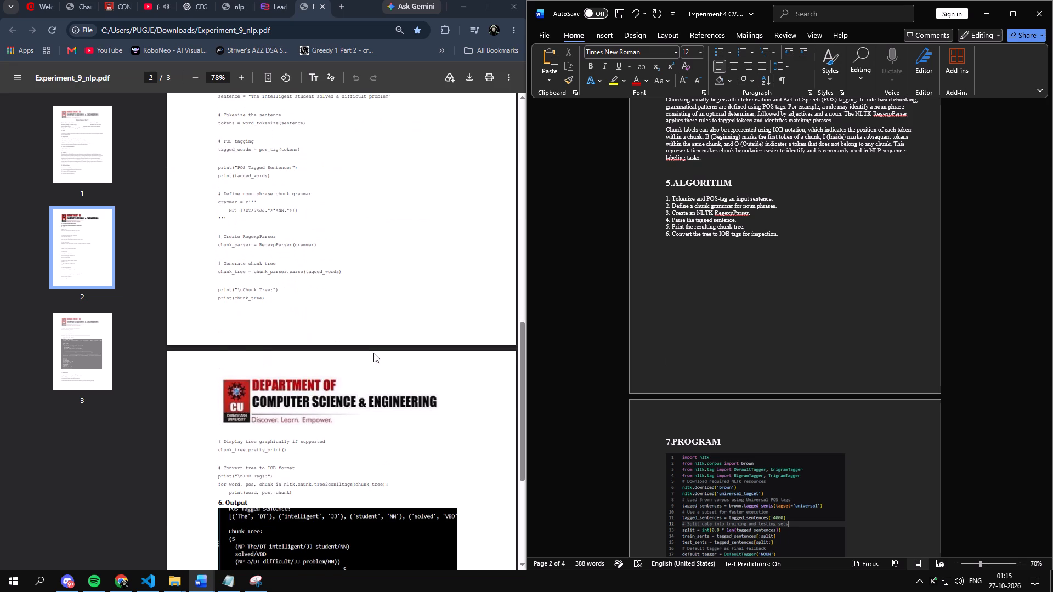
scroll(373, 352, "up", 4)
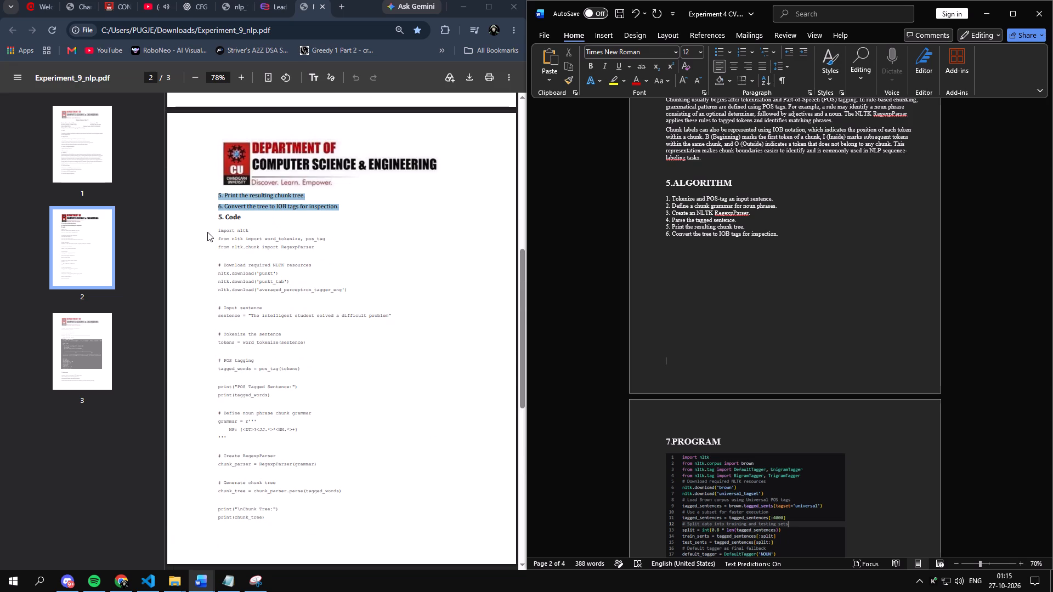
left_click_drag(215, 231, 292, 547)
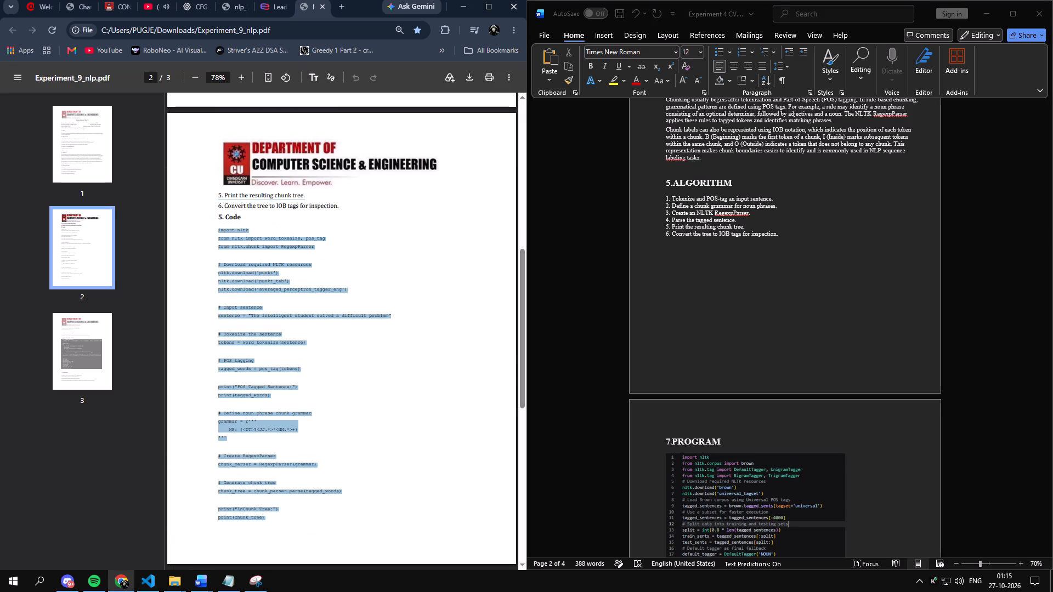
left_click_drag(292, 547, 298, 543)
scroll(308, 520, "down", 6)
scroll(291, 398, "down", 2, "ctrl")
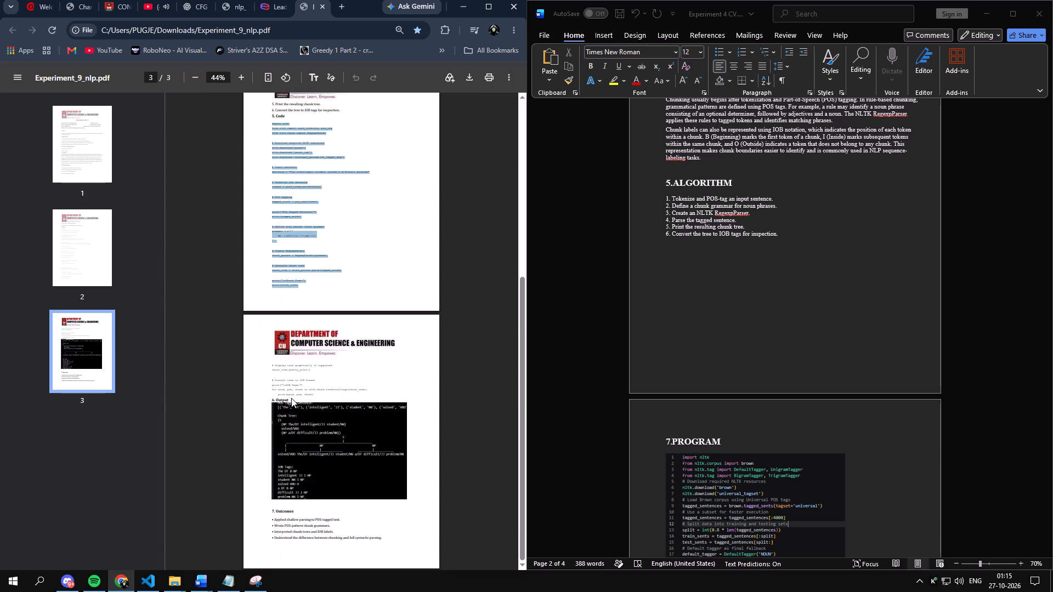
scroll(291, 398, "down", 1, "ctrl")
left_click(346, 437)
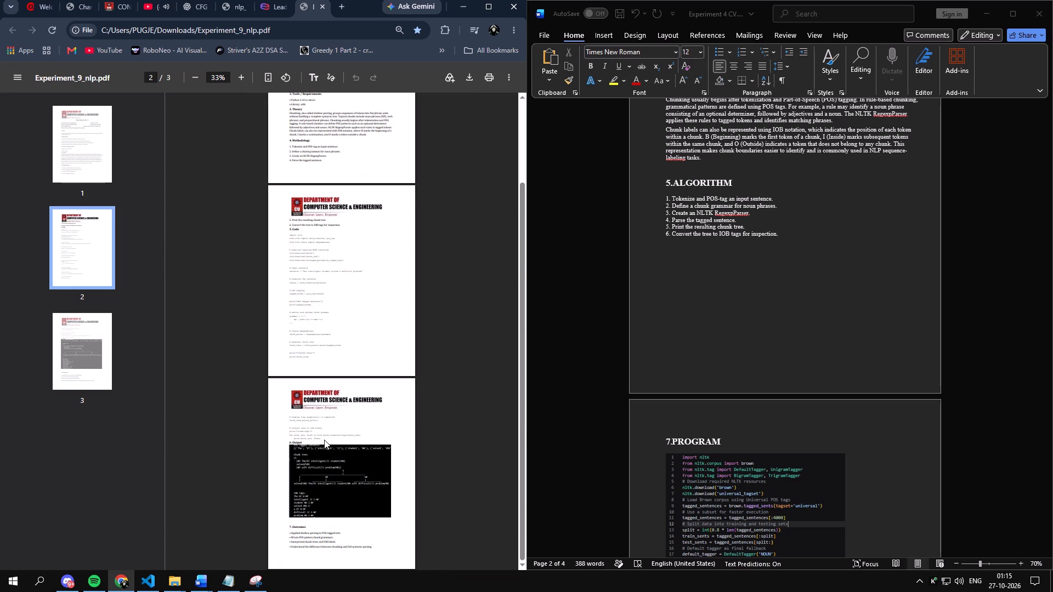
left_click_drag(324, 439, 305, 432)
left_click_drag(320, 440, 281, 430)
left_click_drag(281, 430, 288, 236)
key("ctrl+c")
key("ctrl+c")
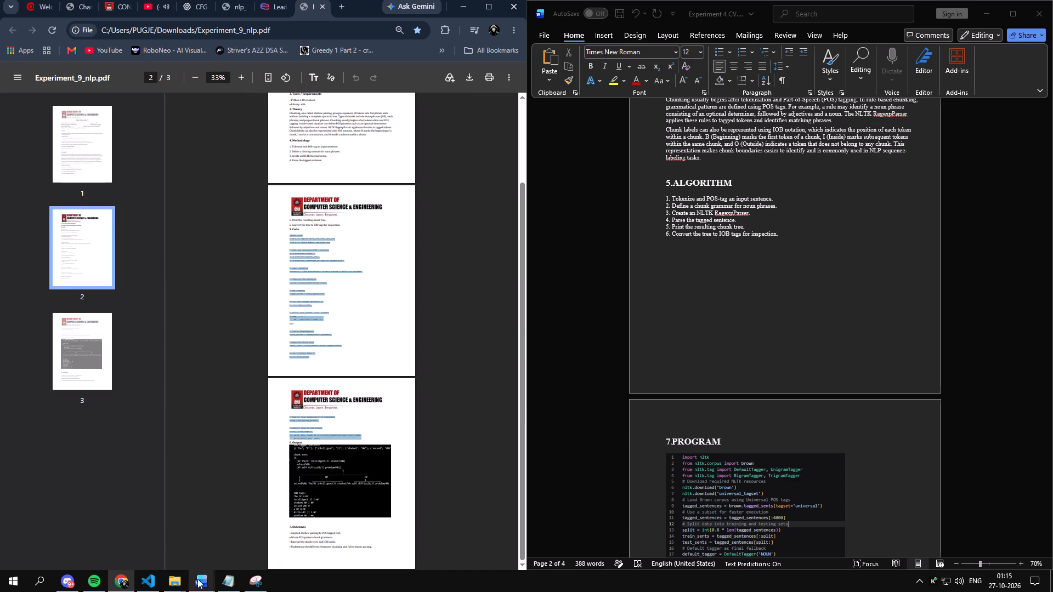
Switch to Visual Studio Code and create a new file named exp9.py in the NLP folder.
left_click(147, 579)
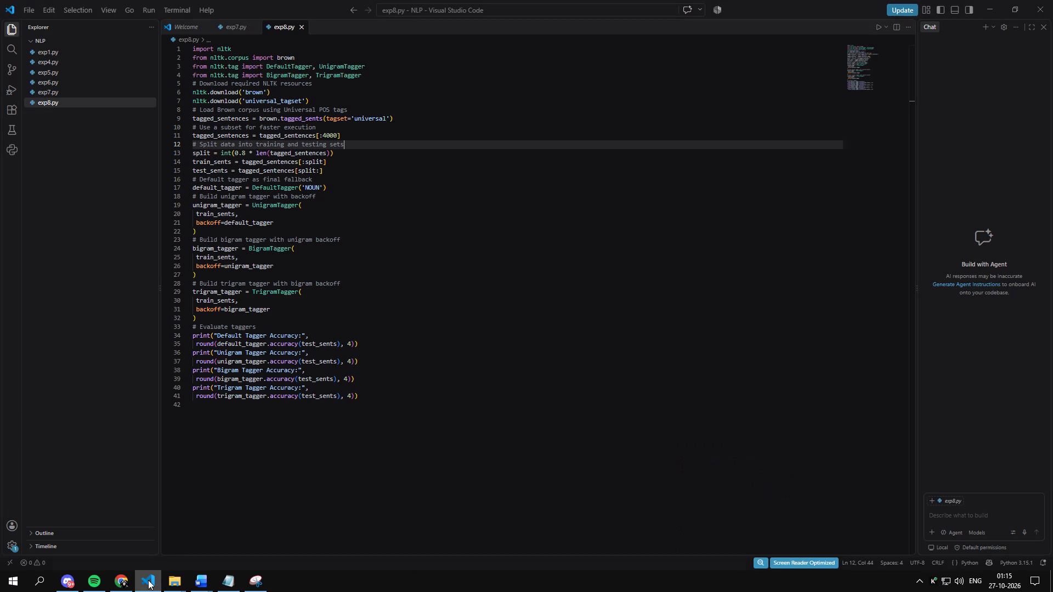
left_click(248, 474)
double_click(104, 215)
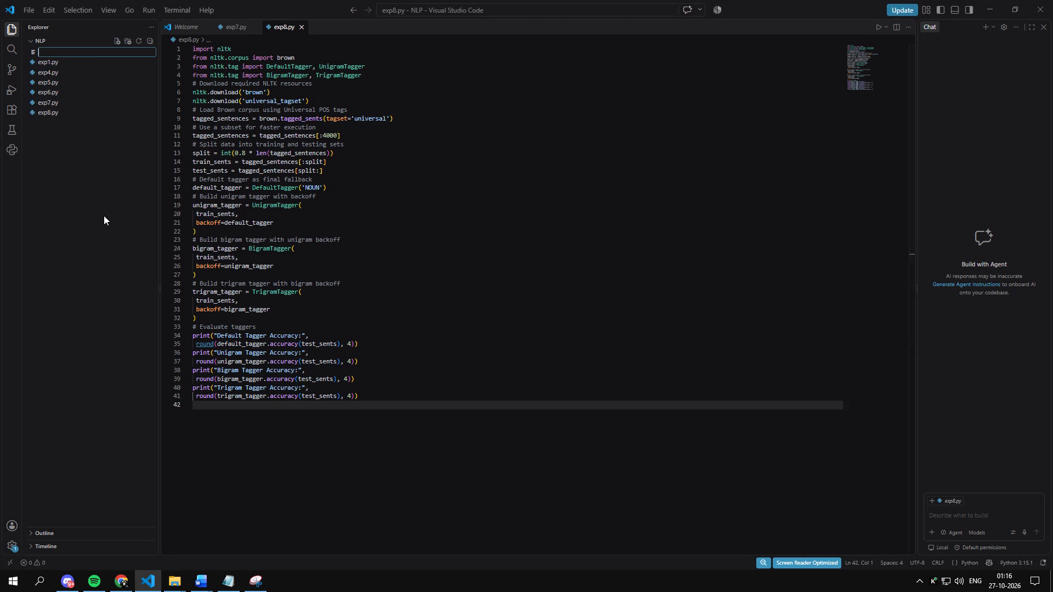
type("exp9")
type(".py")
key("Return")
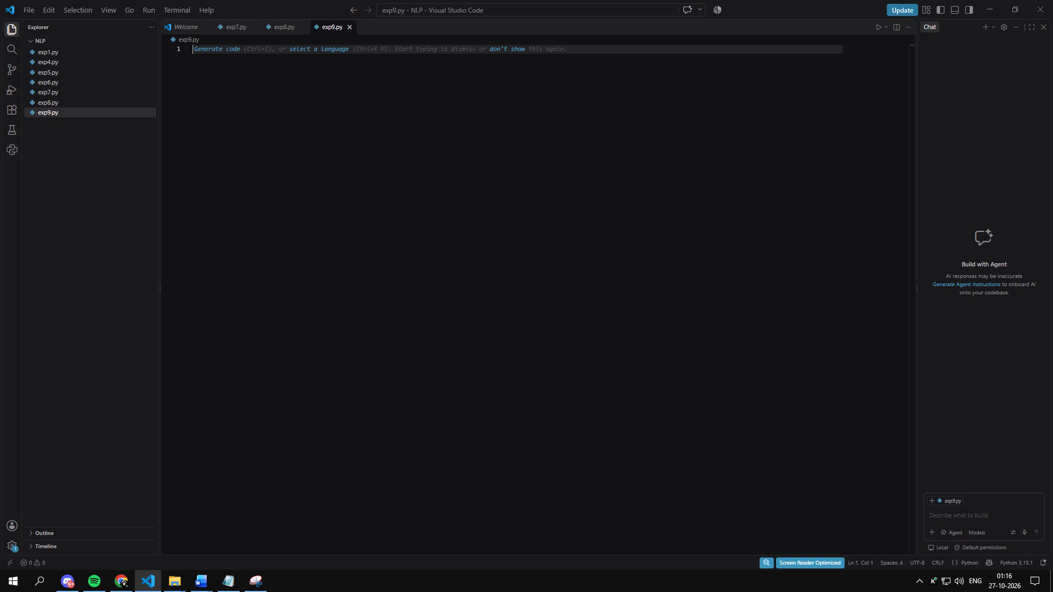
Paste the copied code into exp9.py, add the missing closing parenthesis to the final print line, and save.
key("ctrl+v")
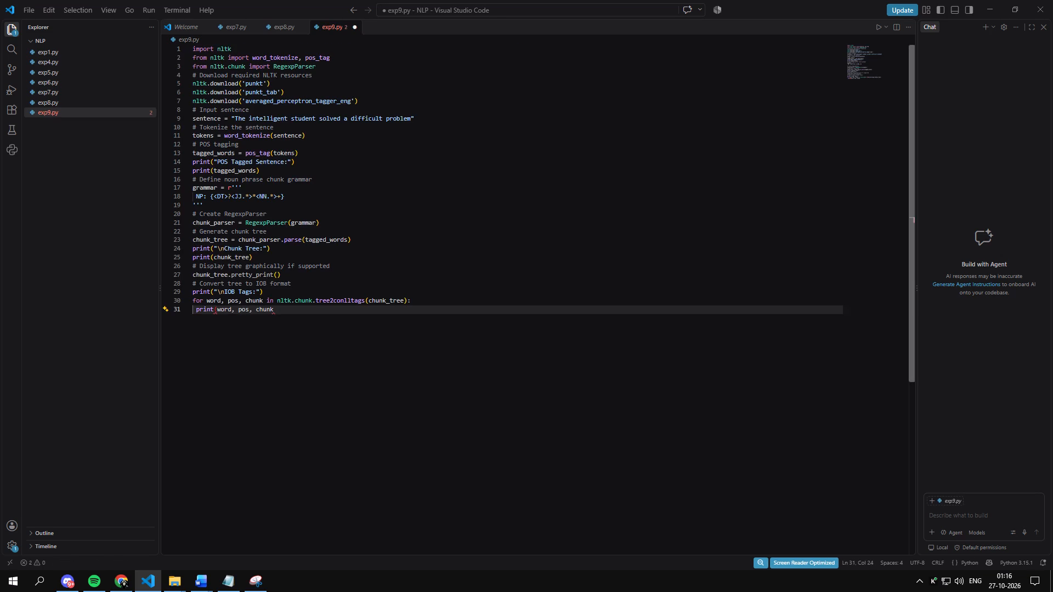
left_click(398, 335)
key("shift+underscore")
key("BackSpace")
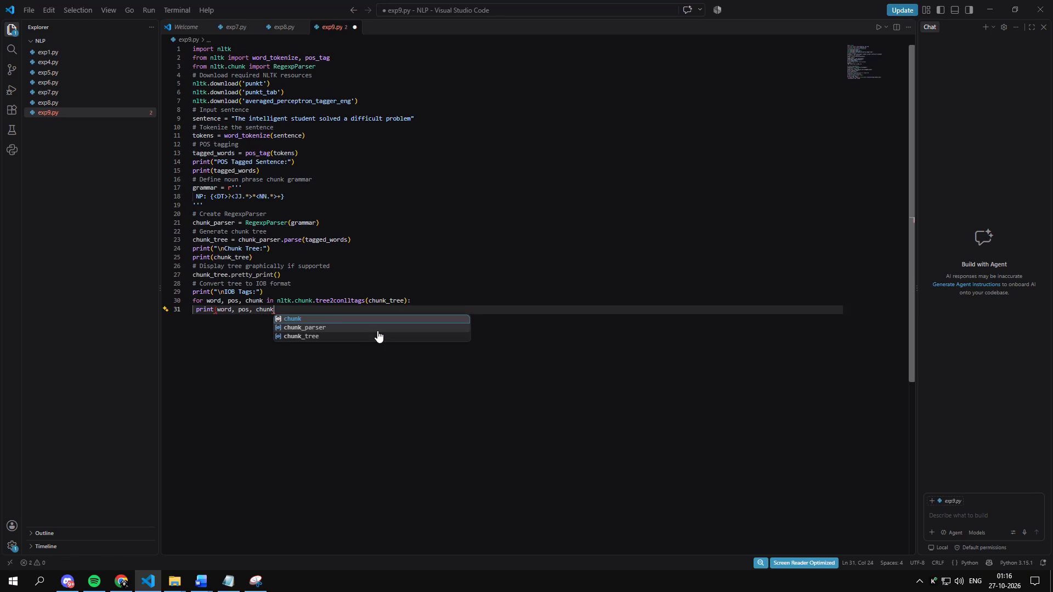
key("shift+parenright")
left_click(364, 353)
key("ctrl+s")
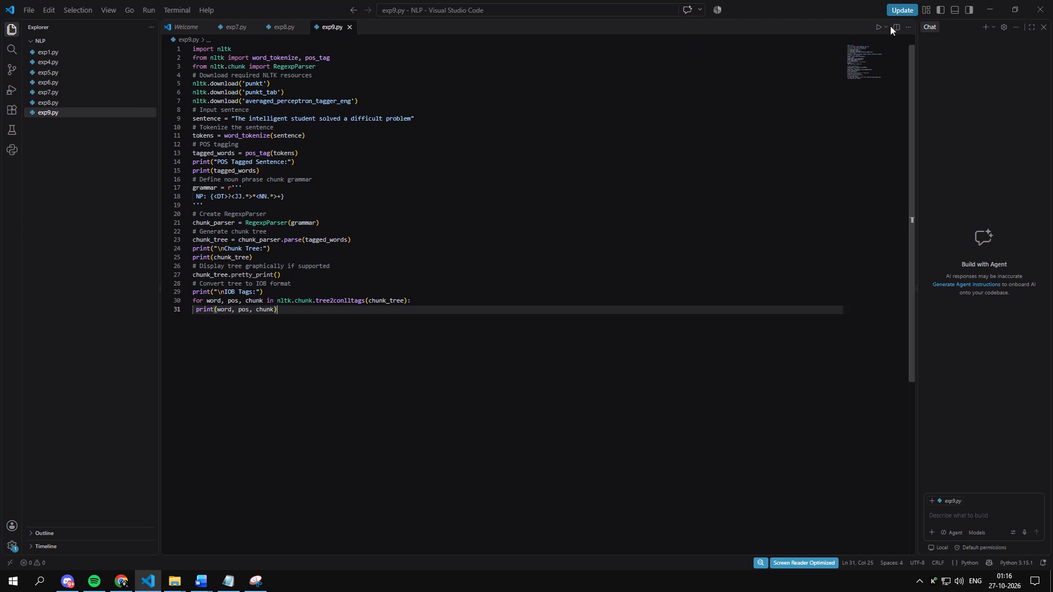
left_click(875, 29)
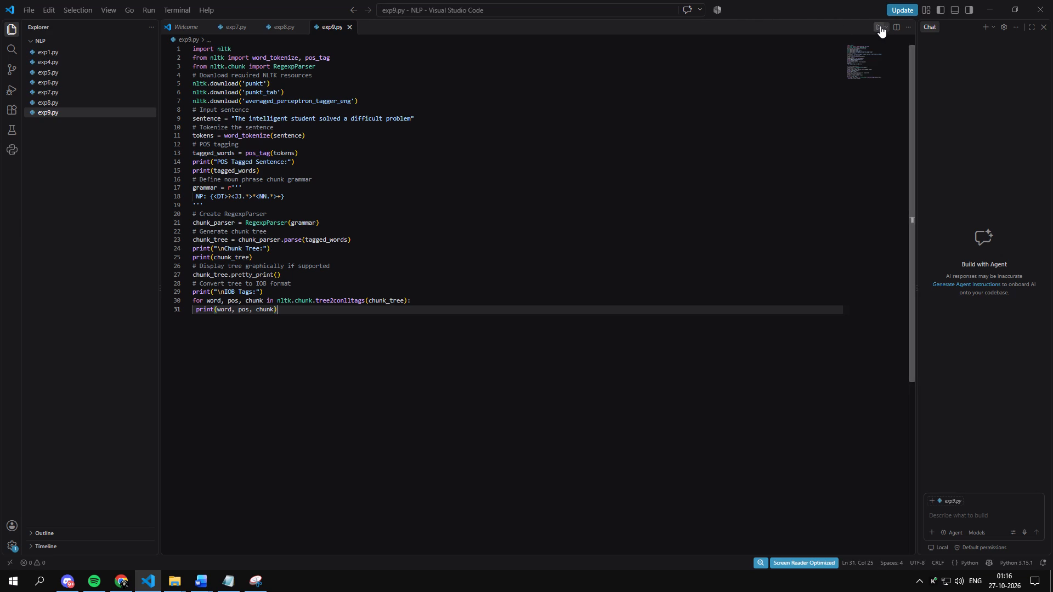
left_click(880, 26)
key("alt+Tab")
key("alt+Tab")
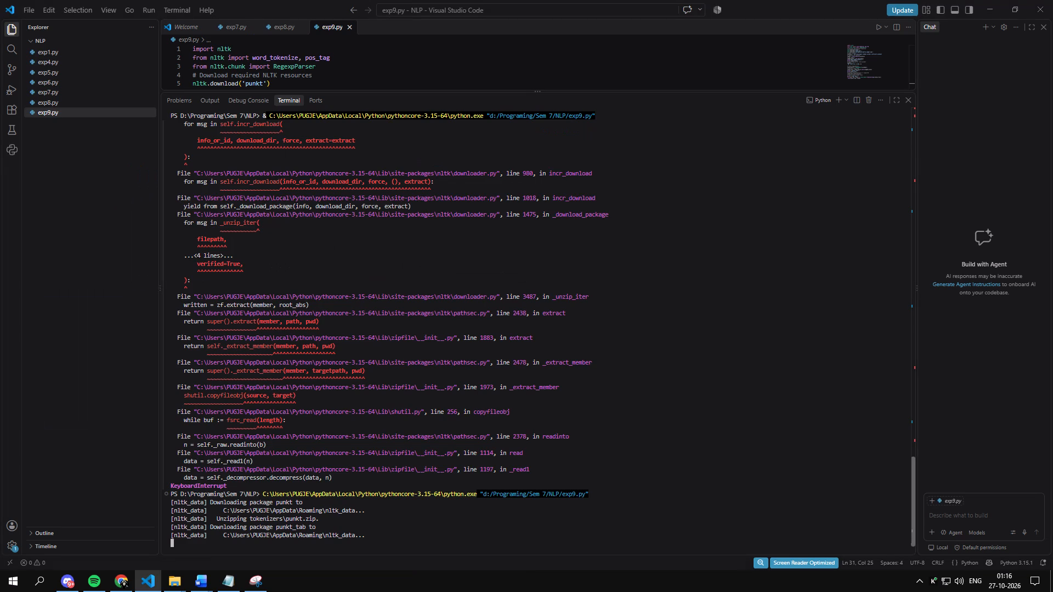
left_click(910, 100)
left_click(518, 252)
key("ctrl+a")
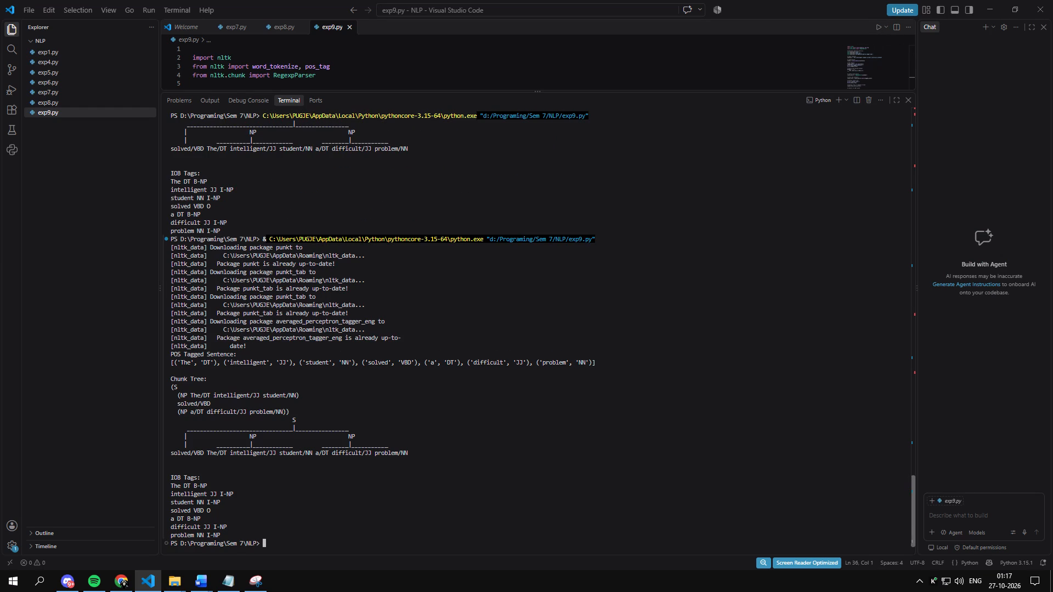
Capture a new snip of exp9.py's terminal output, from POS Tagged Sentence to the last IOB tag.
left_click(258, 576)
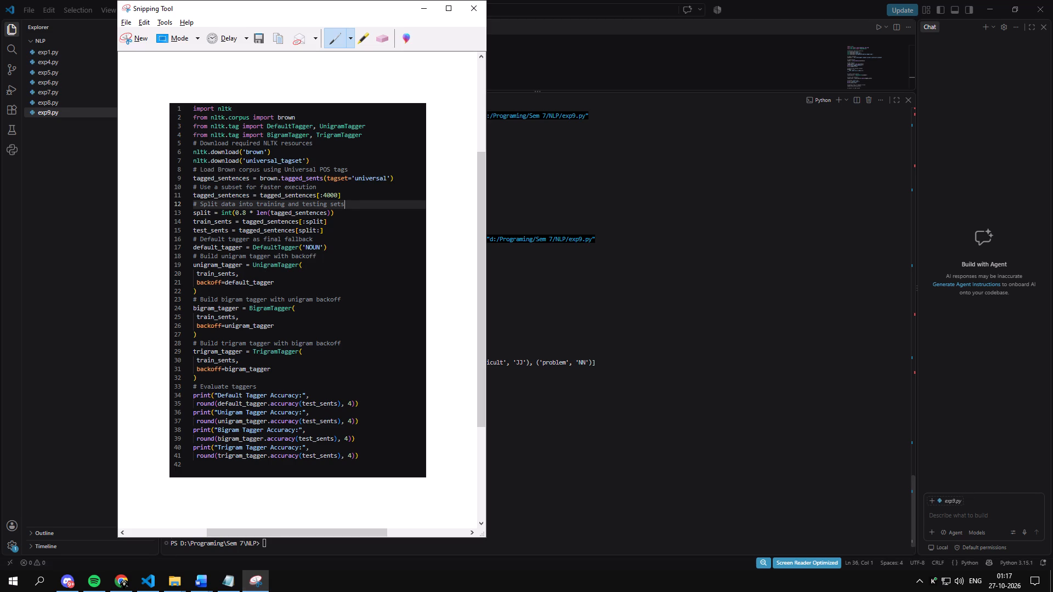
left_click(124, 40)
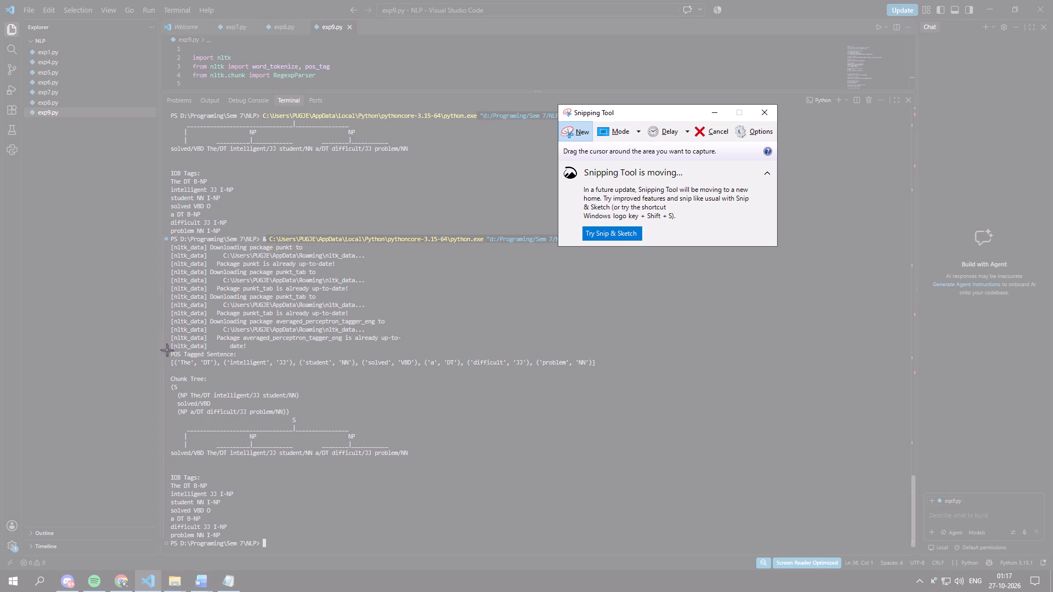
left_click_drag(167, 350, 660, 554)
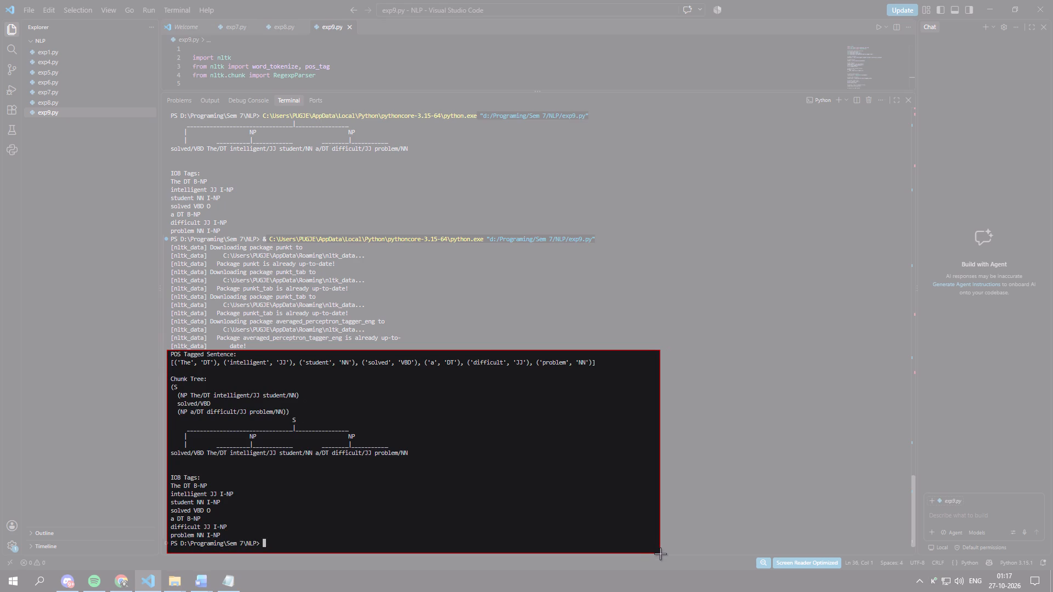
left_click_drag(660, 554, 658, 554)
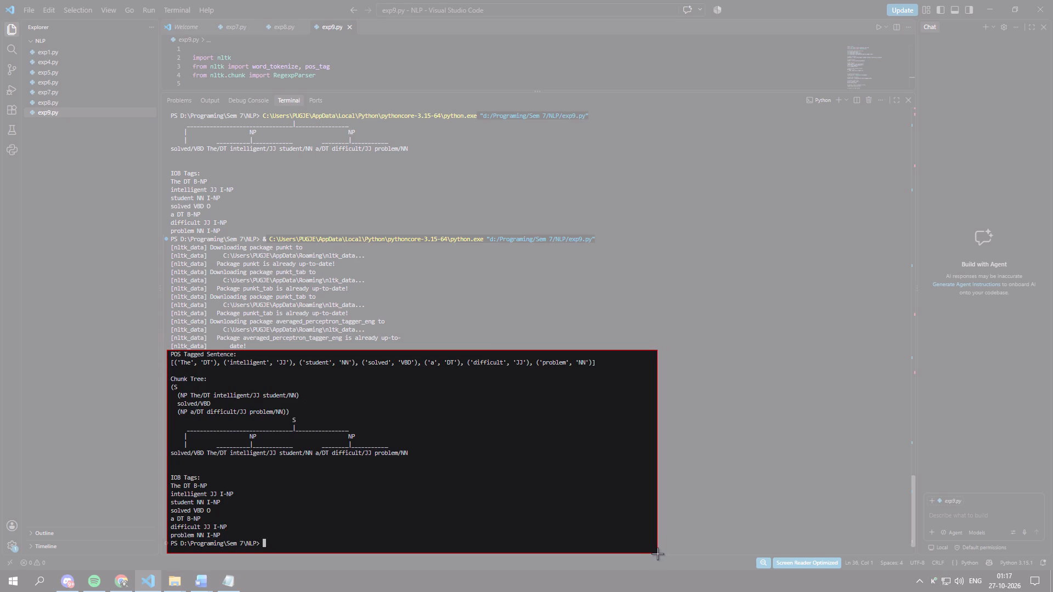
left_click_drag(658, 554, 664, 540)
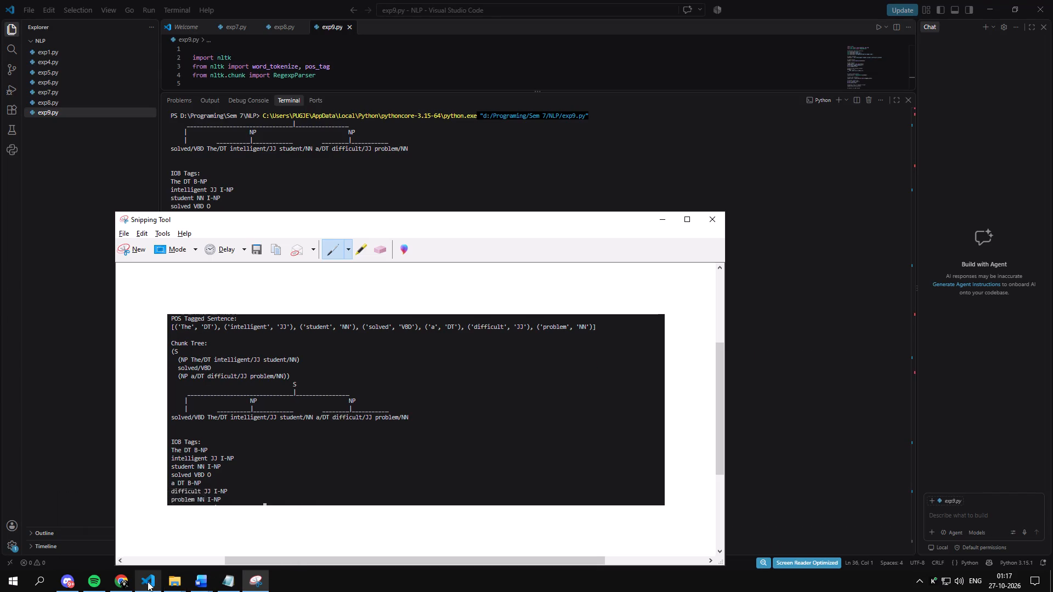
In the Word report, replace the old picture under 8.OUTPUT with the new snip of exp9.py's terminal output.
left_click(206, 580)
left_click(225, 535)
scroll(687, 445, "down", 4)
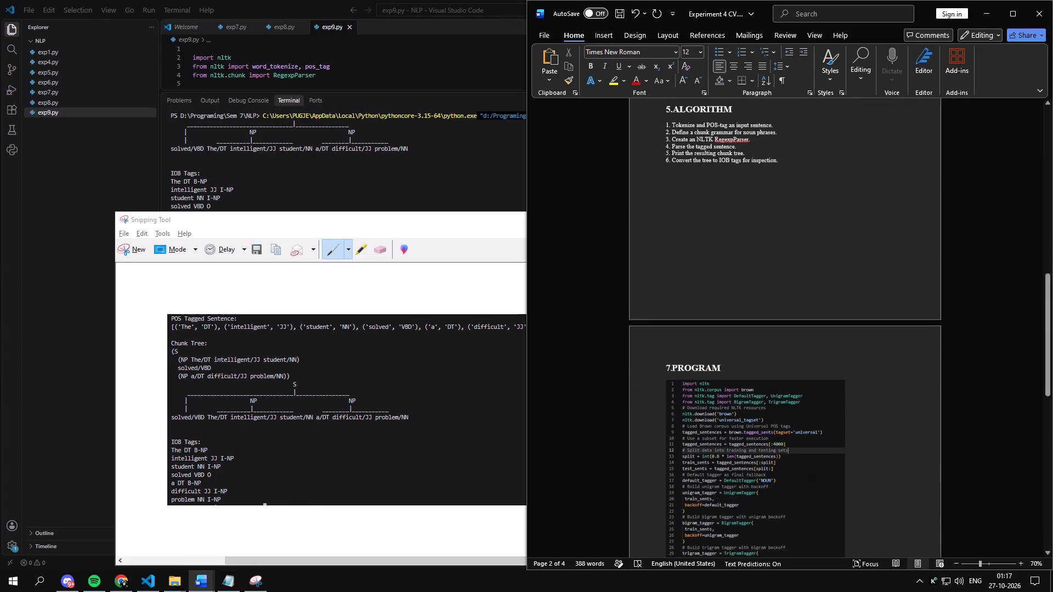
scroll(704, 449, "down", 20)
scroll(704, 449, "down", 6)
left_click(747, 344)
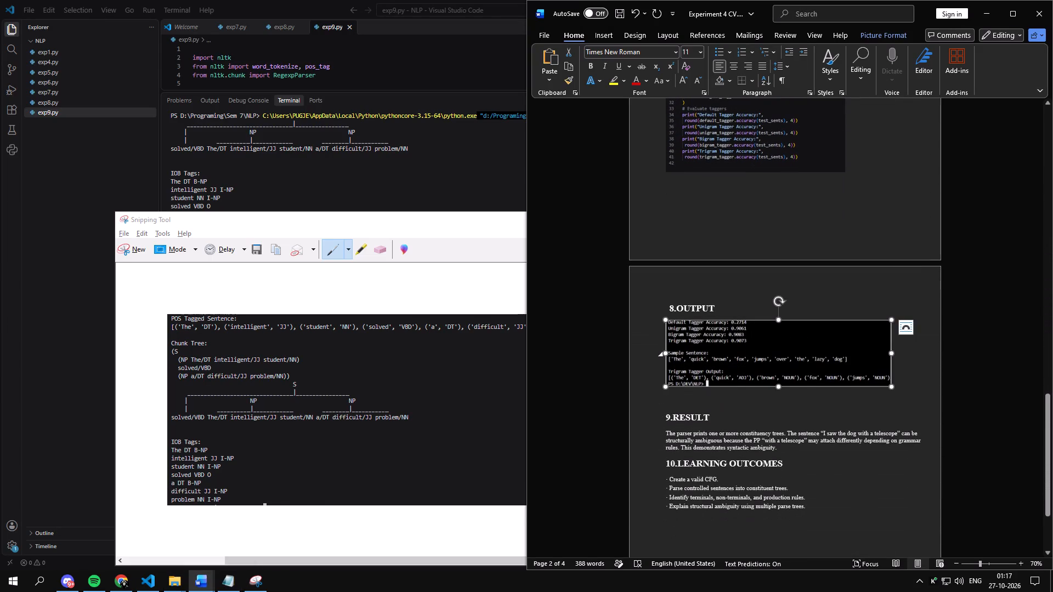
key("Delete")
key("ctrl+v")
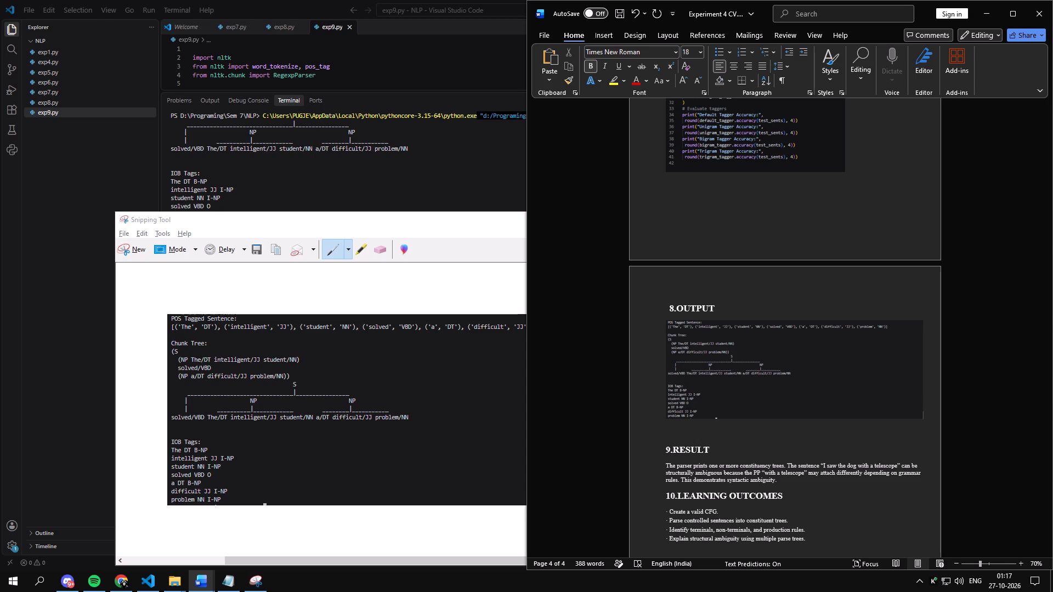
In Visual Studio Code, close the terminal and capture a snip of the full exp9.py code with Snipping Tool.
left_click(67, 269)
key("alt+Tab")
key("alt+Tab")
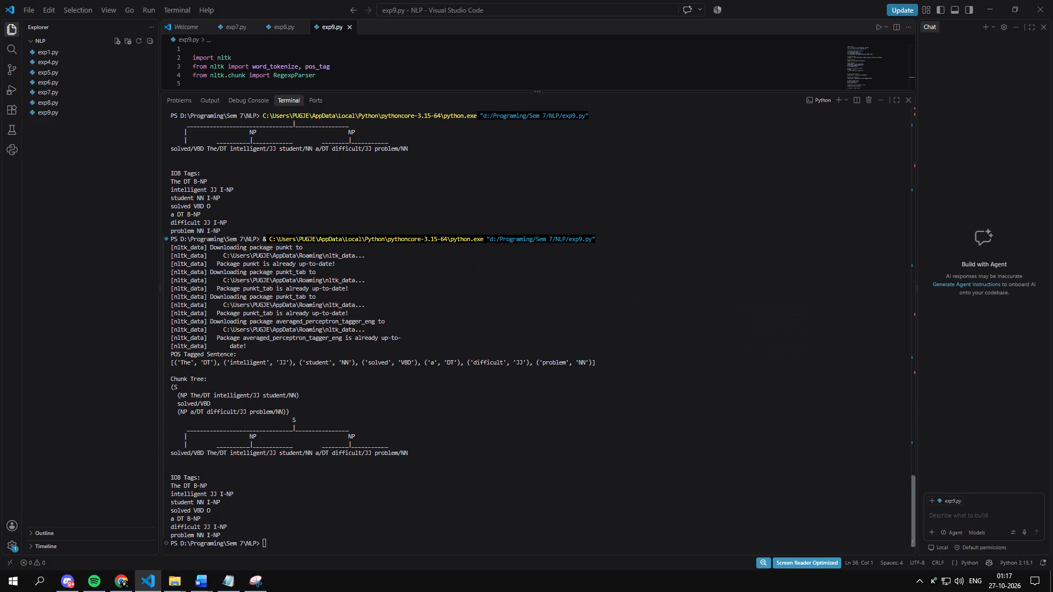
left_click(258, 580)
double_click(258, 580)
scroll(275, 411, "up", 2)
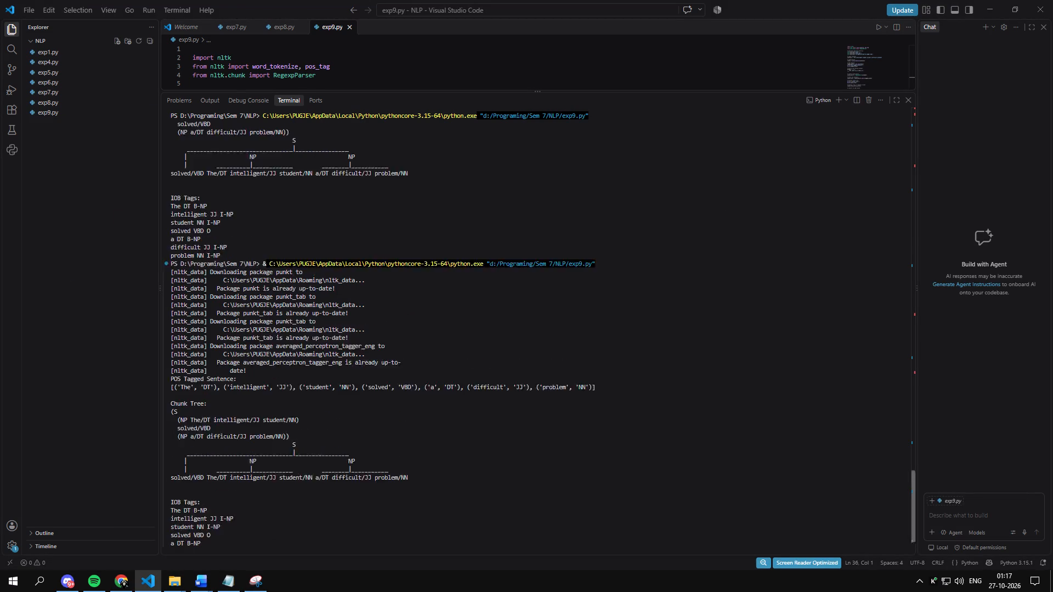
scroll(275, 411, "up", 2)
left_click(909, 100)
key("s")
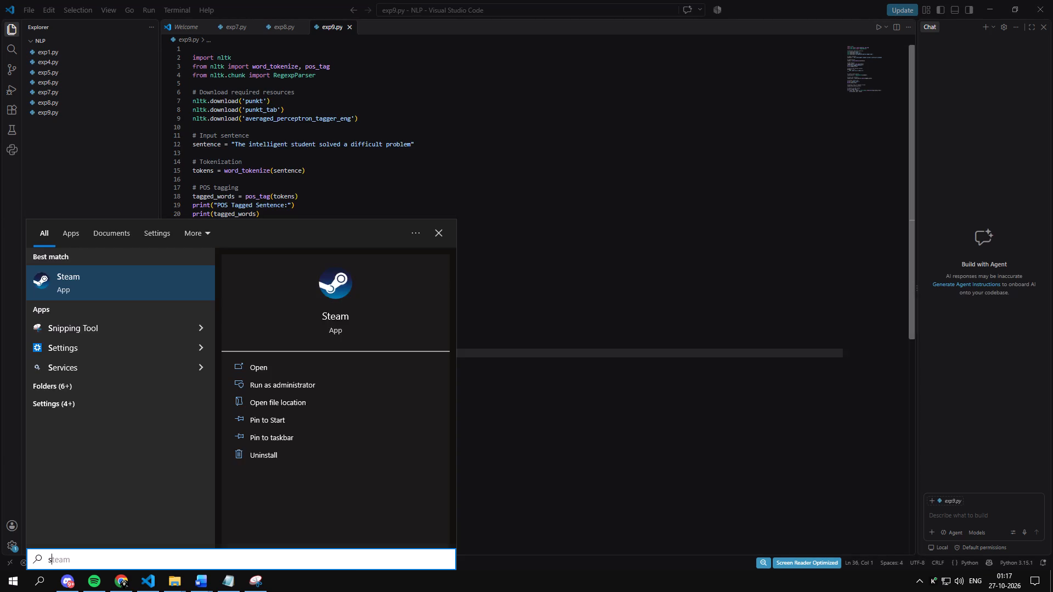
key("n")
left_click(80, 295)
left_click(127, 249)
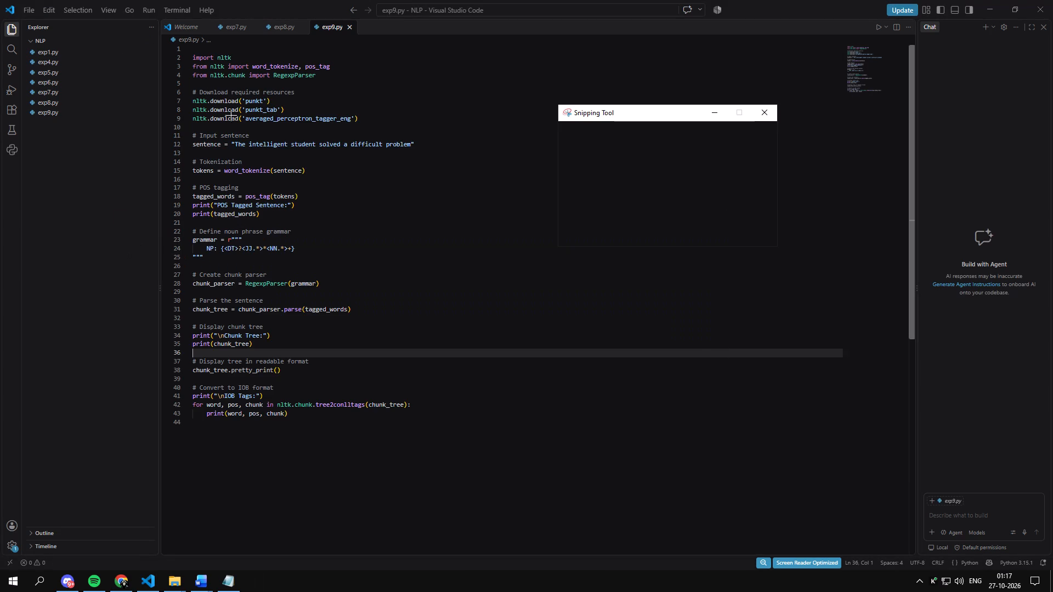
left_click_drag(168, 52, 455, 444)
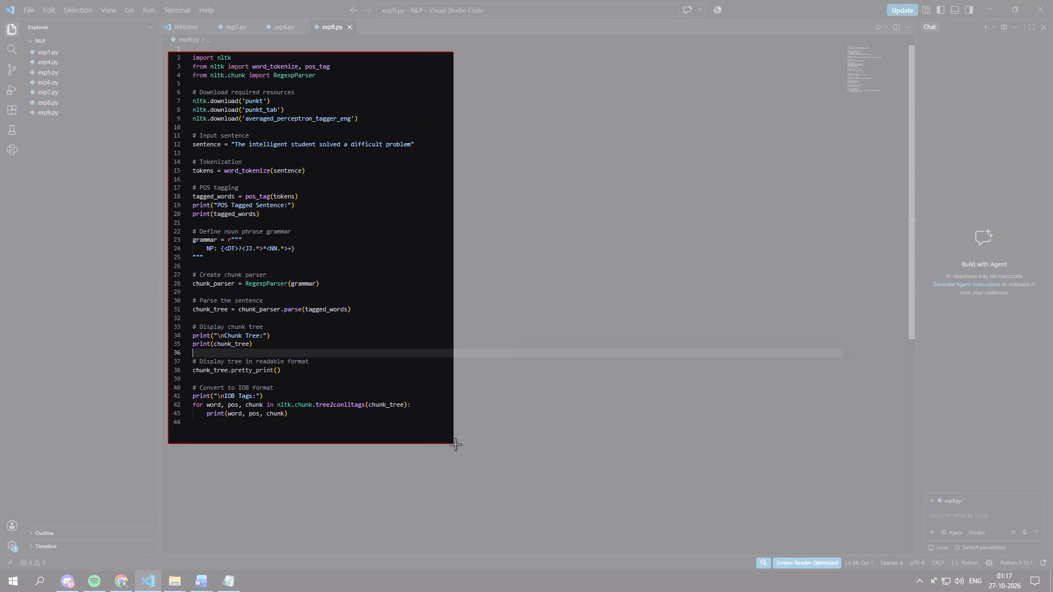
left_click_drag(455, 444, 462, 444)
In the Word report, replace the old code picture under 7.PROGRAM with the new snip of the exp9.py code.
key("alt+Tab")
key("alt+Tab")
key("alt+Tab")
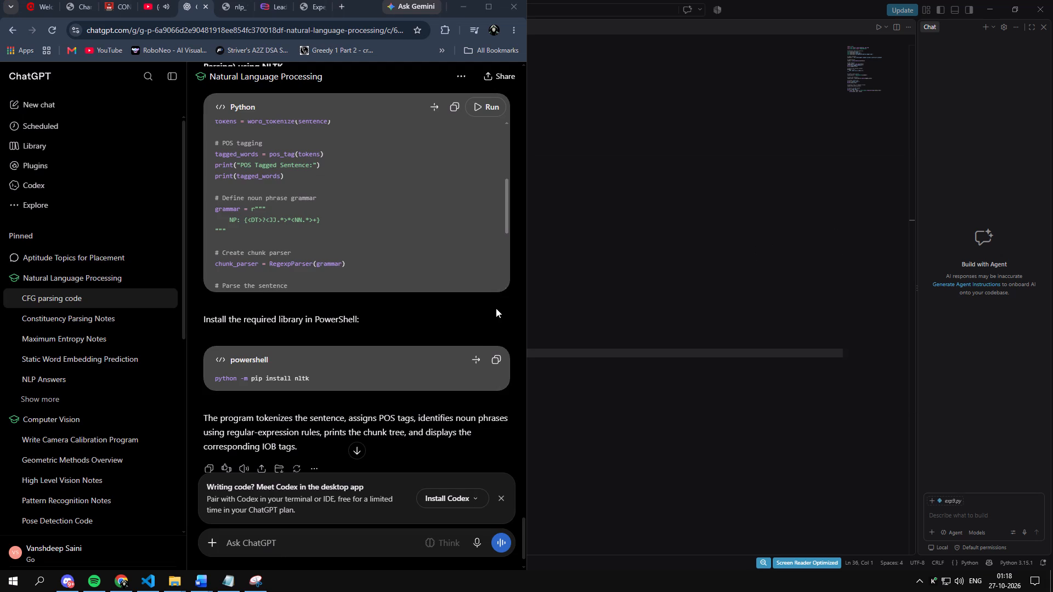
key("alt+Tab")
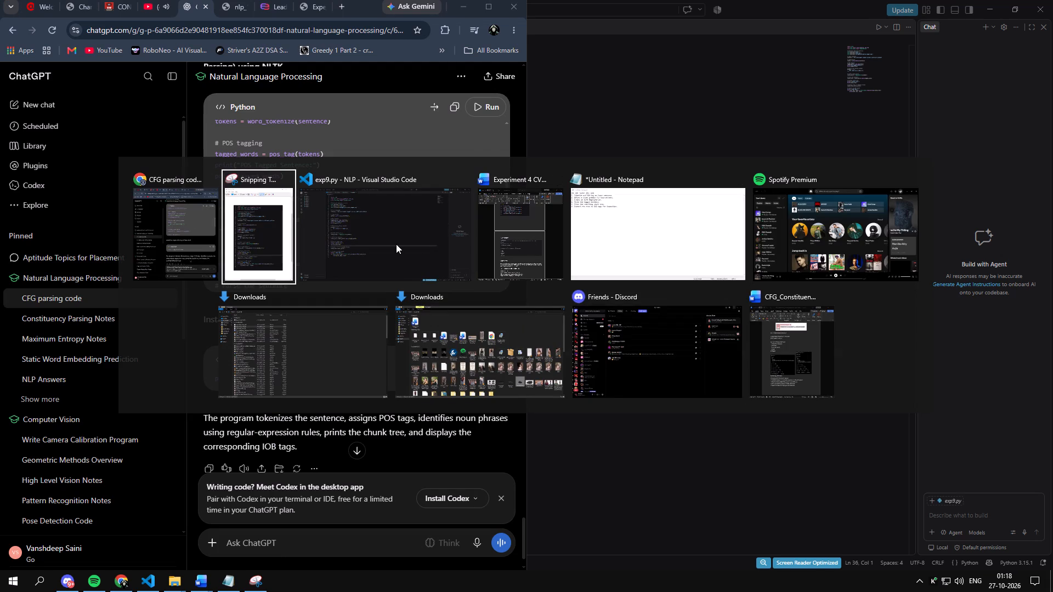
left_click(396, 244, "alt")
left_click(208, 580)
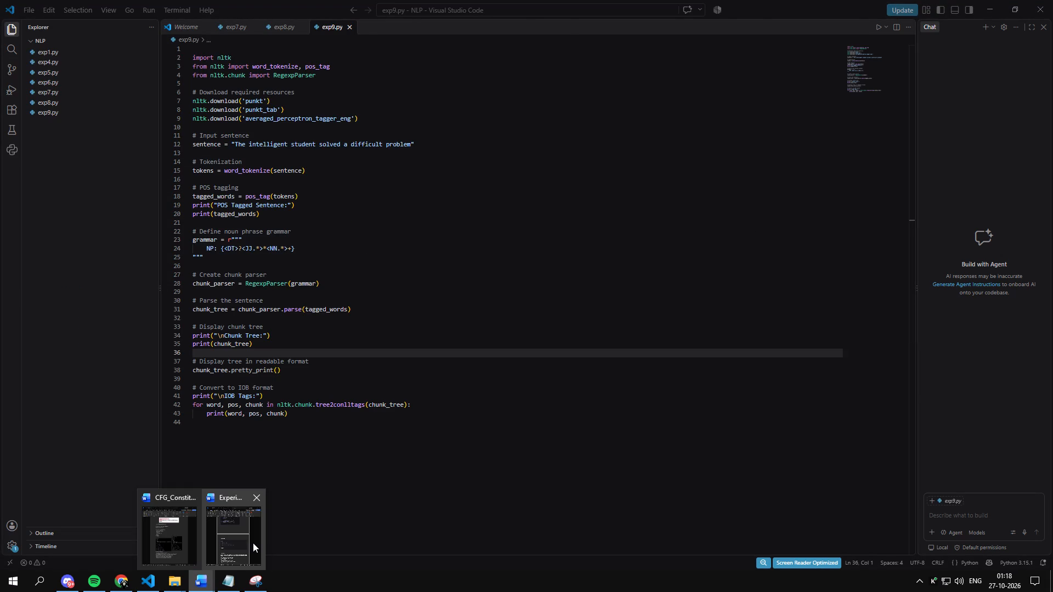
left_click(253, 543)
scroll(650, 399, "up", 19)
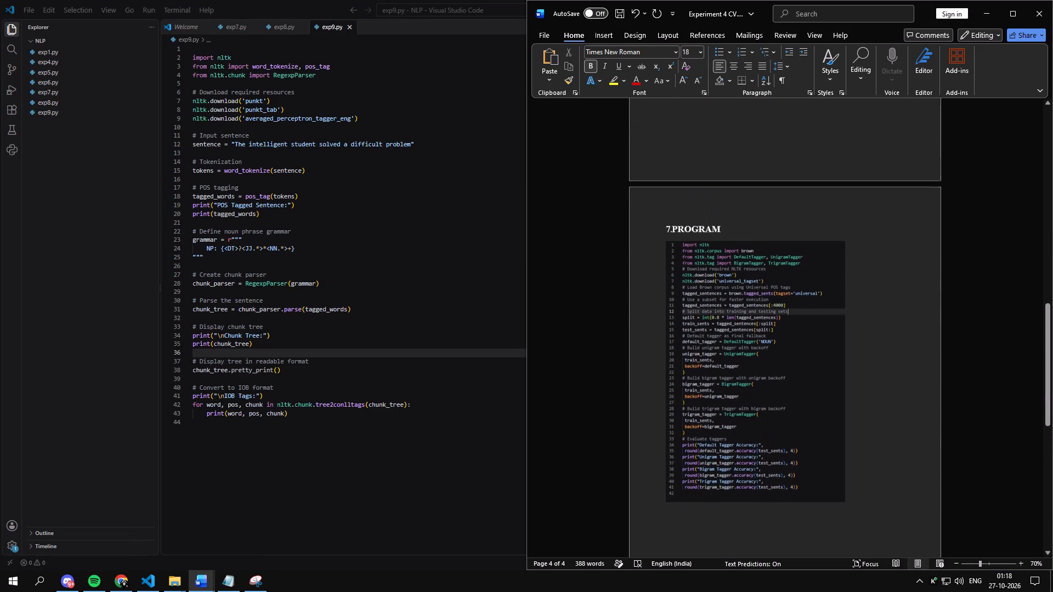
left_click(705, 397)
key("Delete")
key("ctrl+v")
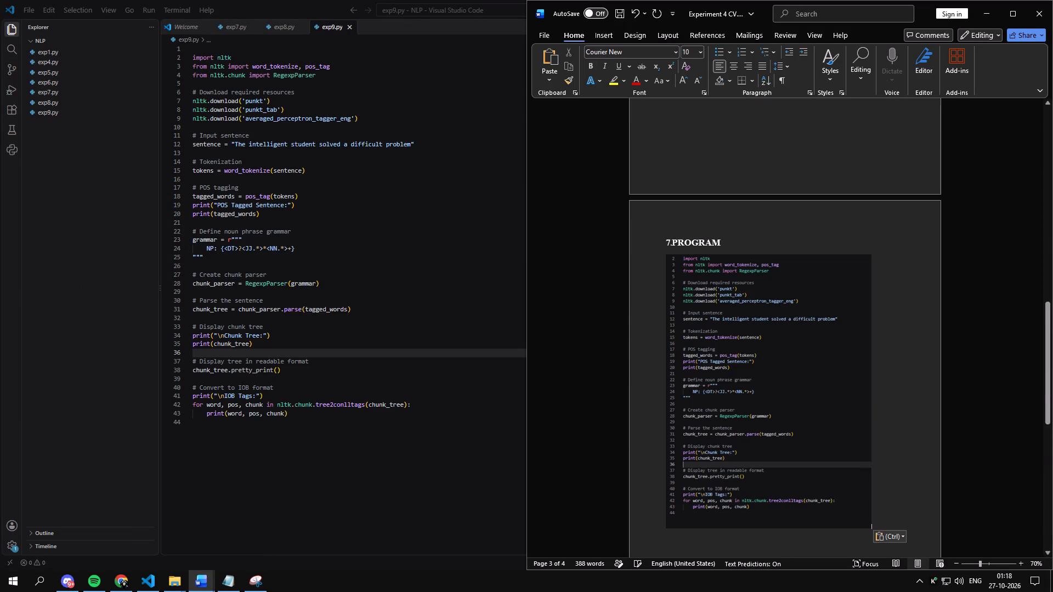
Minimize Visual Studio Code and close the nlp_10.py.pdf tab in Chrome.
scroll(742, 416, "down", 15)
scroll(748, 420, "down", 9)
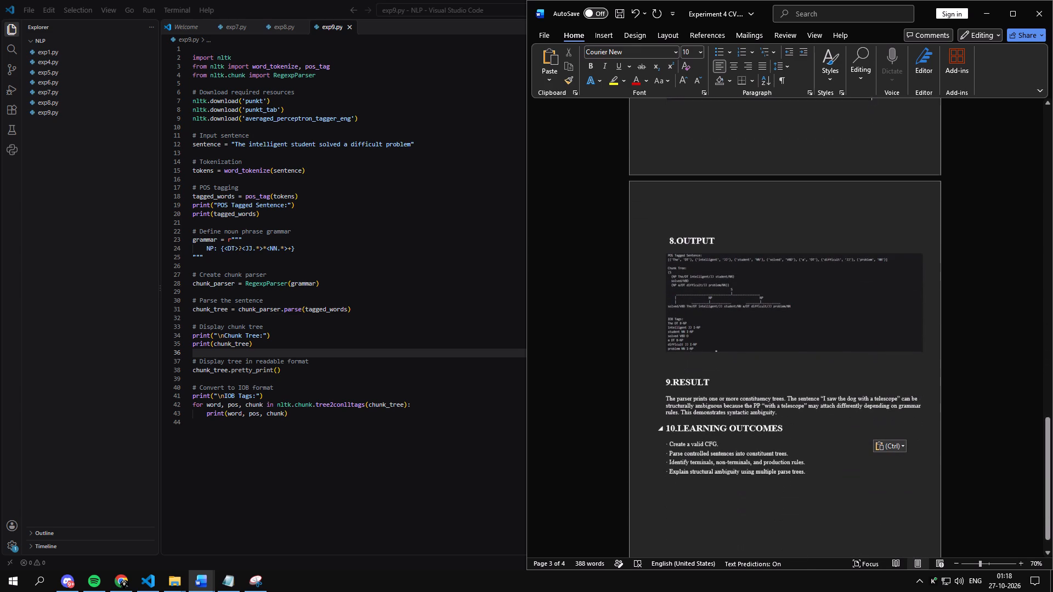
left_click(405, 141)
left_click(1000, 9)
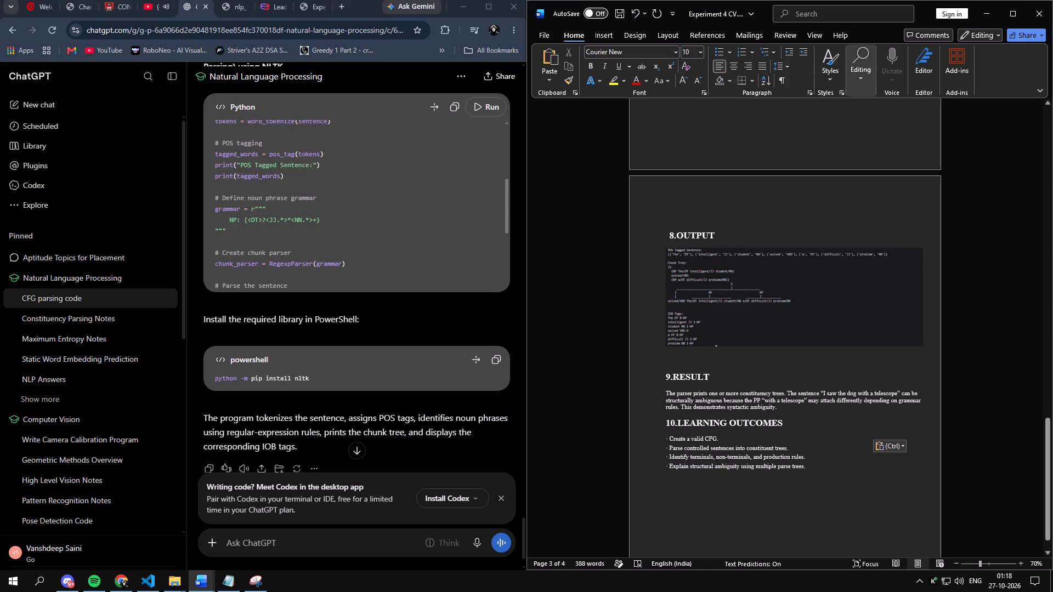
left_click(239, 3)
scroll(264, 316, "down", 3)
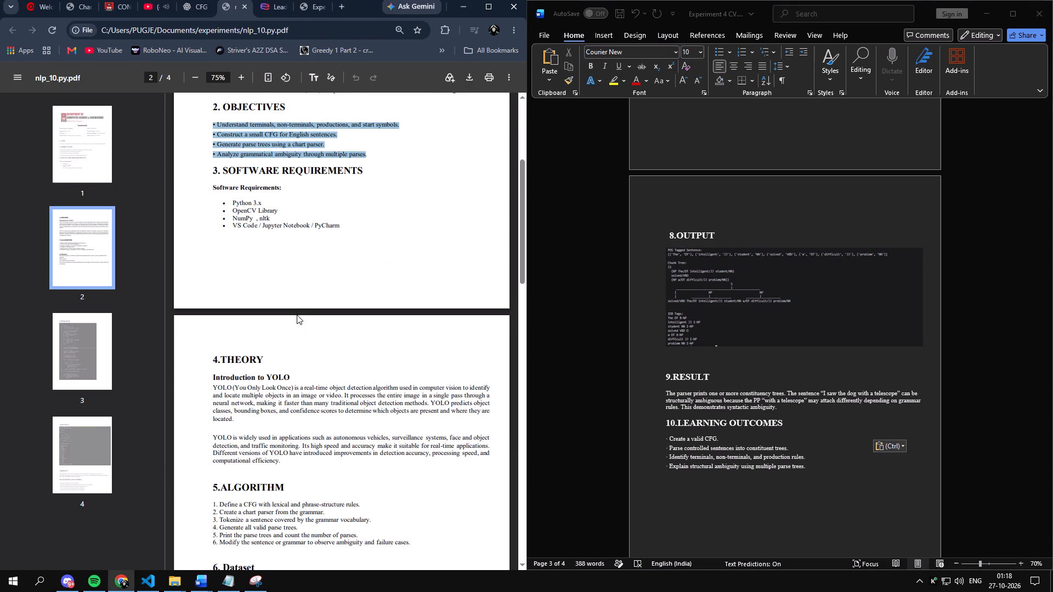
scroll(706, 354, "up", 20)
scroll(706, 354, "up", 14)
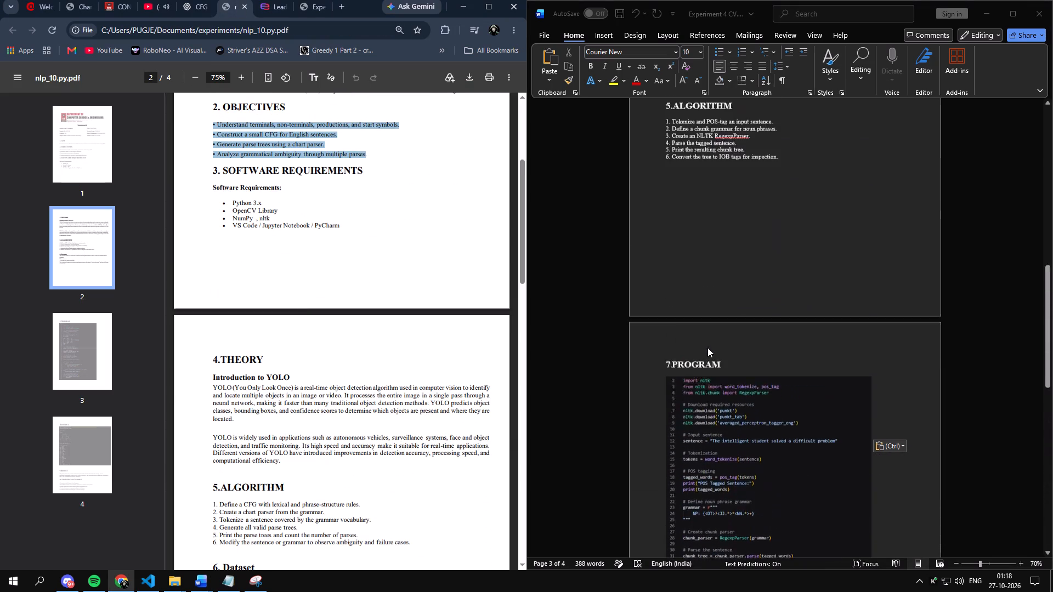
scroll(707, 348, "up", 10)
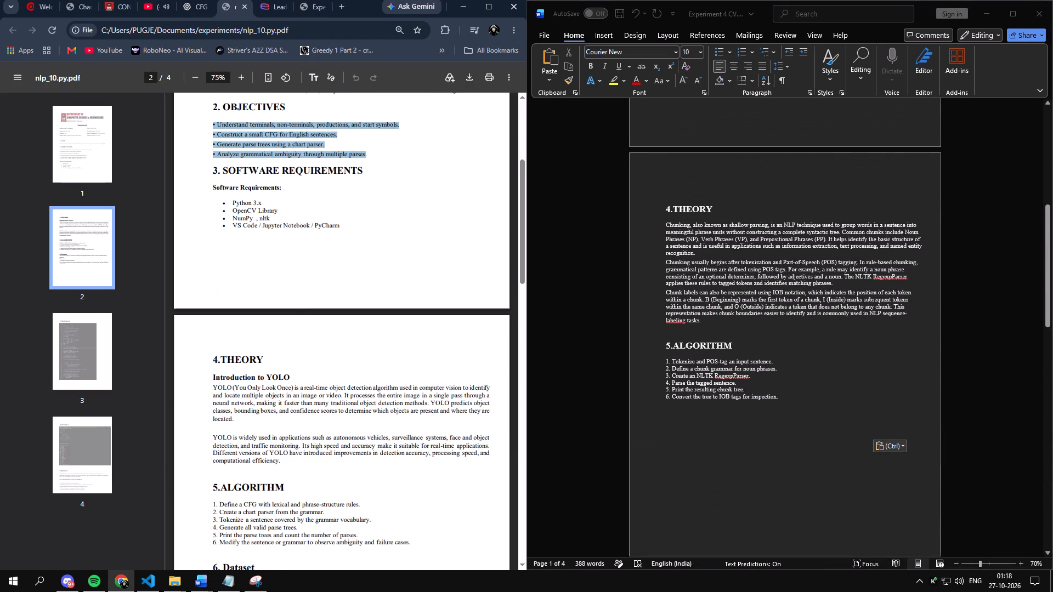
left_click(244, 6)
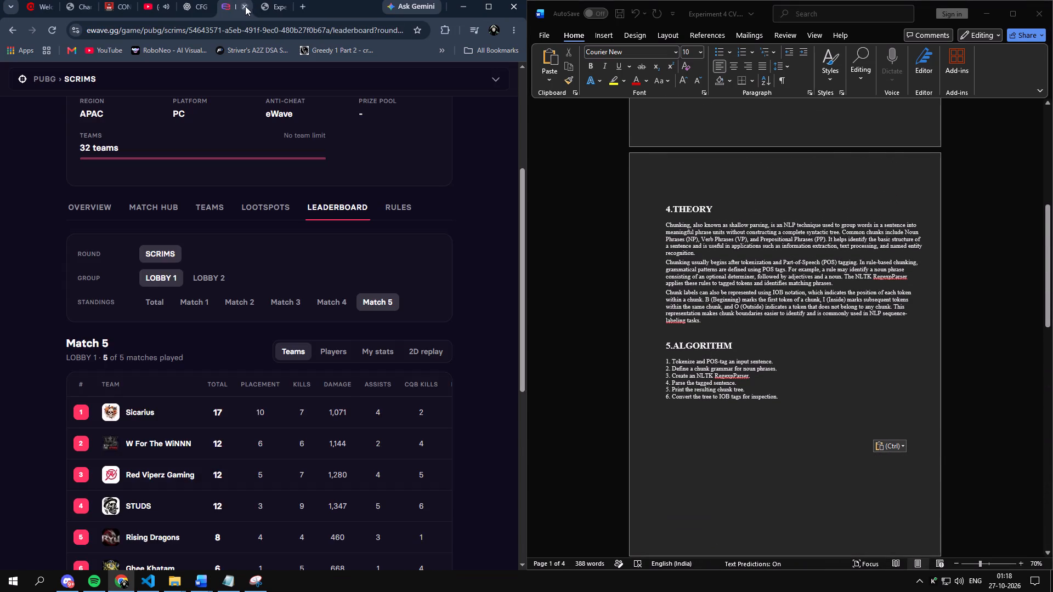
Examine Experiment_9_nlp.pdf in Chrome alongside the Word report, comparing the objectives, requirements, theory, algorithm and code sections.
left_click(270, 5)
scroll(268, 284, "up", 7)
scroll(267, 277, "up", 5, "ctrl")
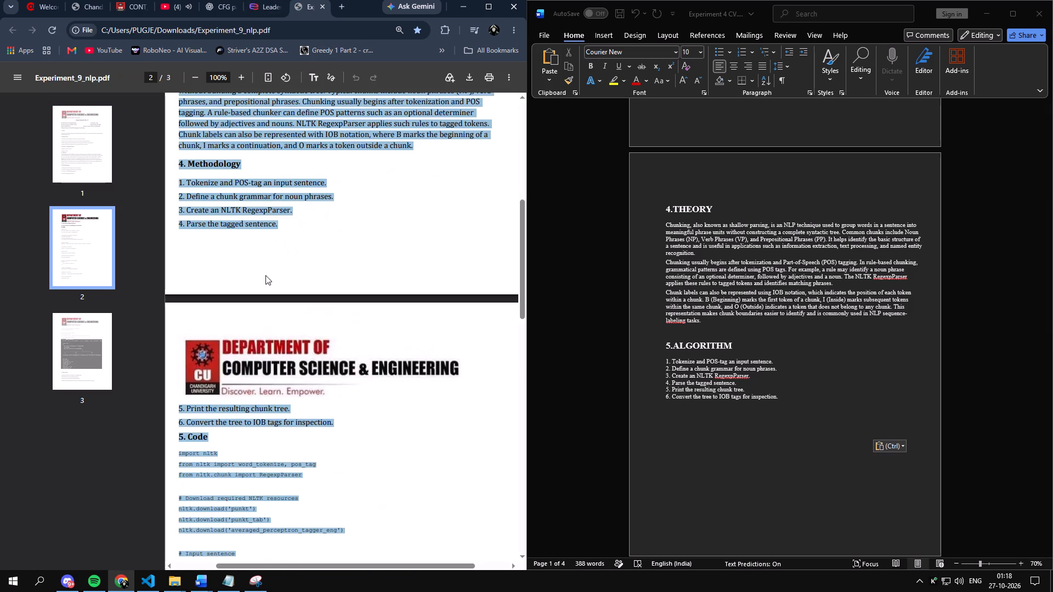
scroll(265, 275, "up", 3)
scroll(268, 274, "down", 6)
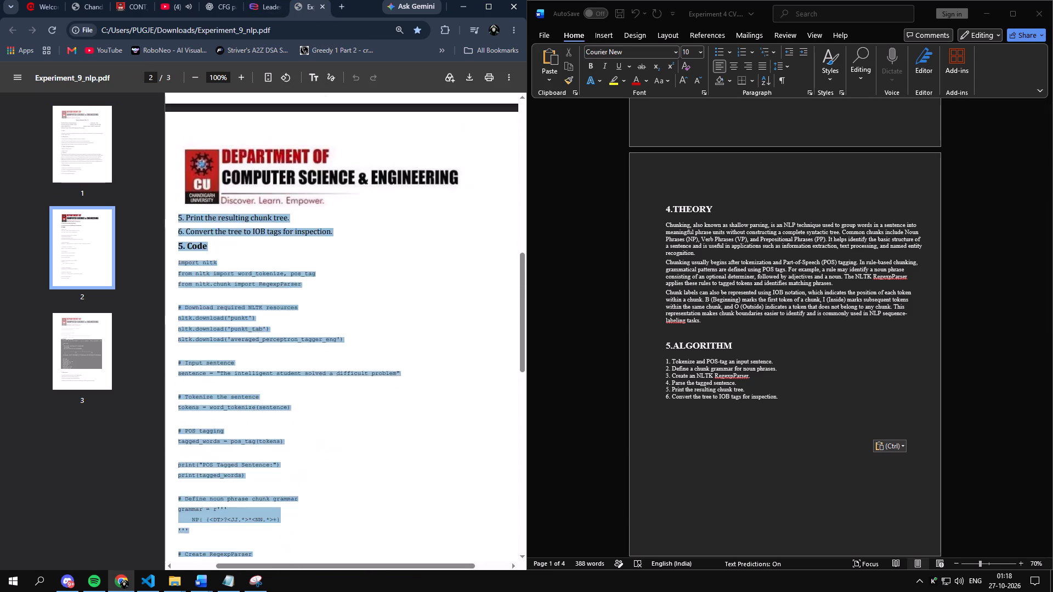
scroll(268, 277, "down", 3)
scroll(268, 277, "down", 1, "ctrl")
scroll(268, 277, "up", 3)
scroll(268, 277, "down", 5)
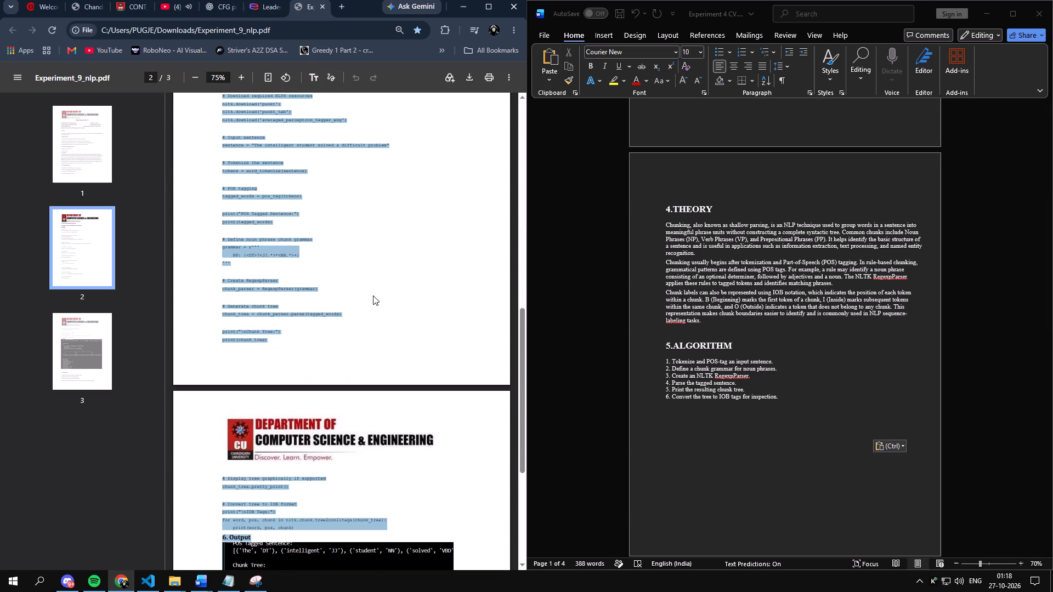
scroll(398, 306, "up", 4)
scroll(797, 382, "down", 4)
scroll(797, 382, "up", 5)
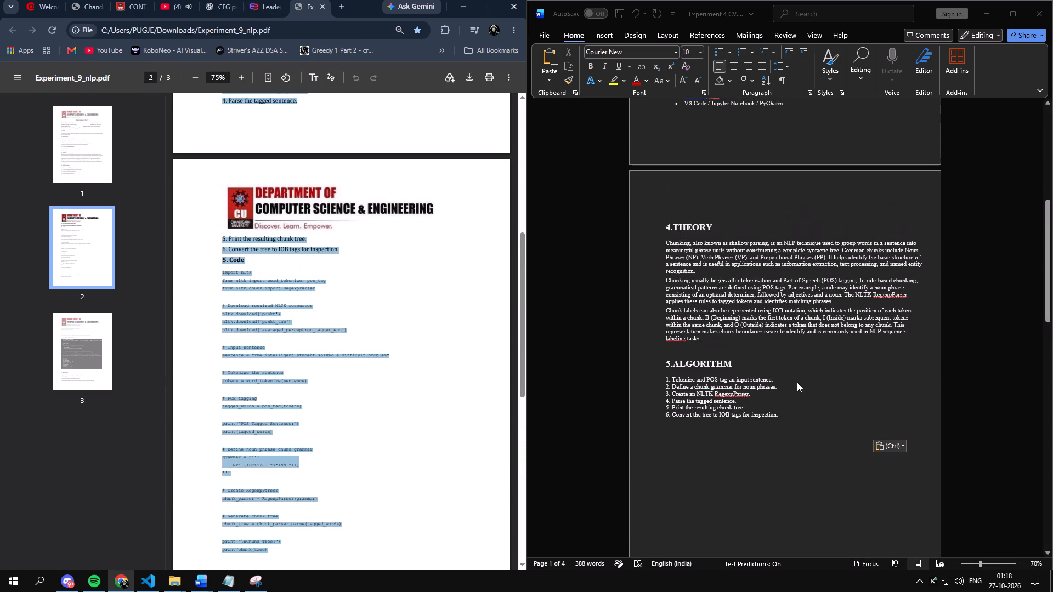
scroll(529, 414, "up", 9)
scroll(700, 418, "up", 7)
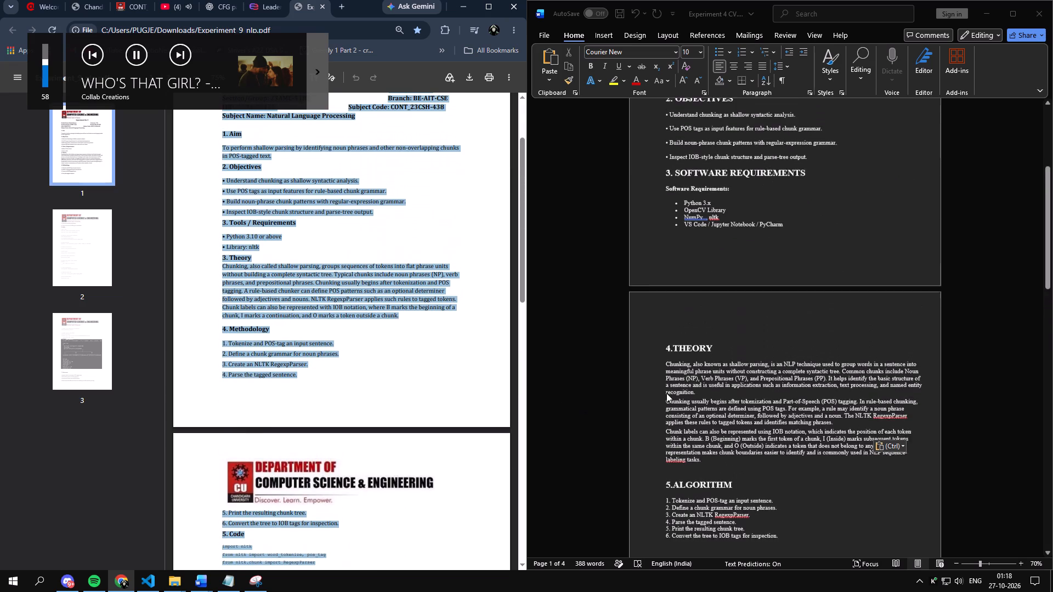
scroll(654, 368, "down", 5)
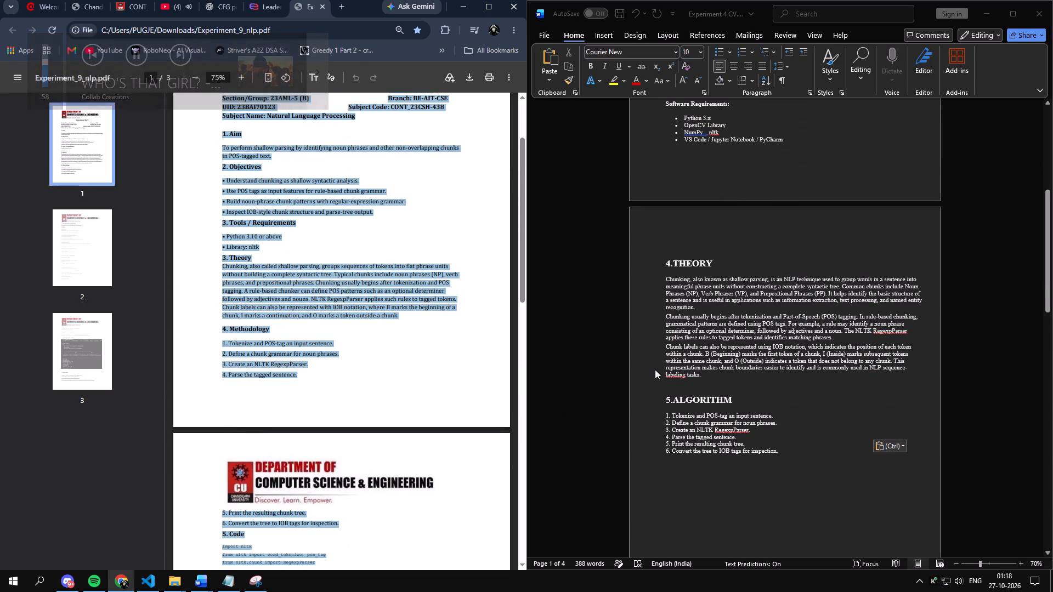
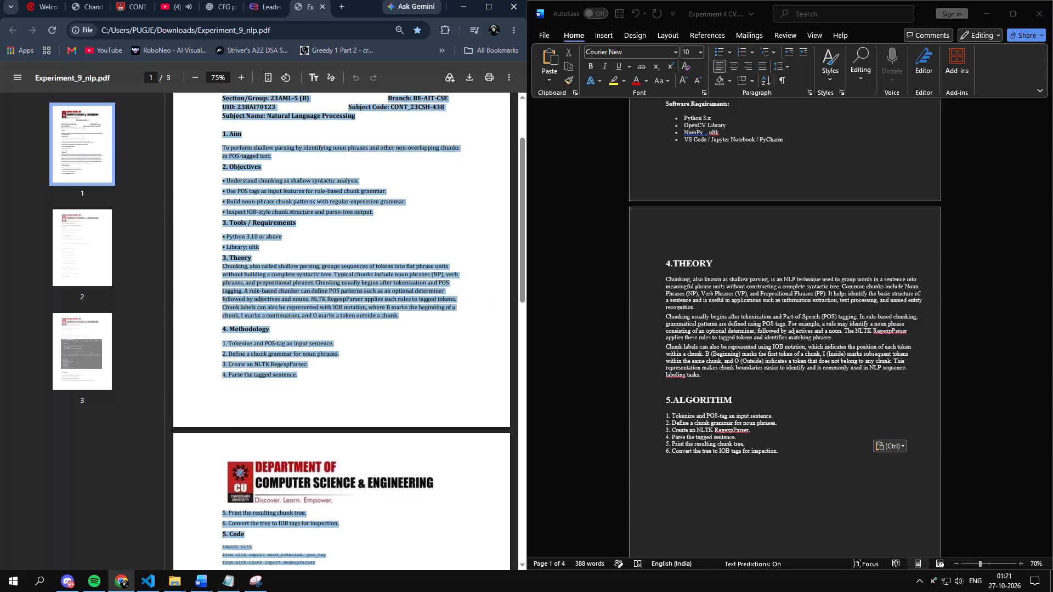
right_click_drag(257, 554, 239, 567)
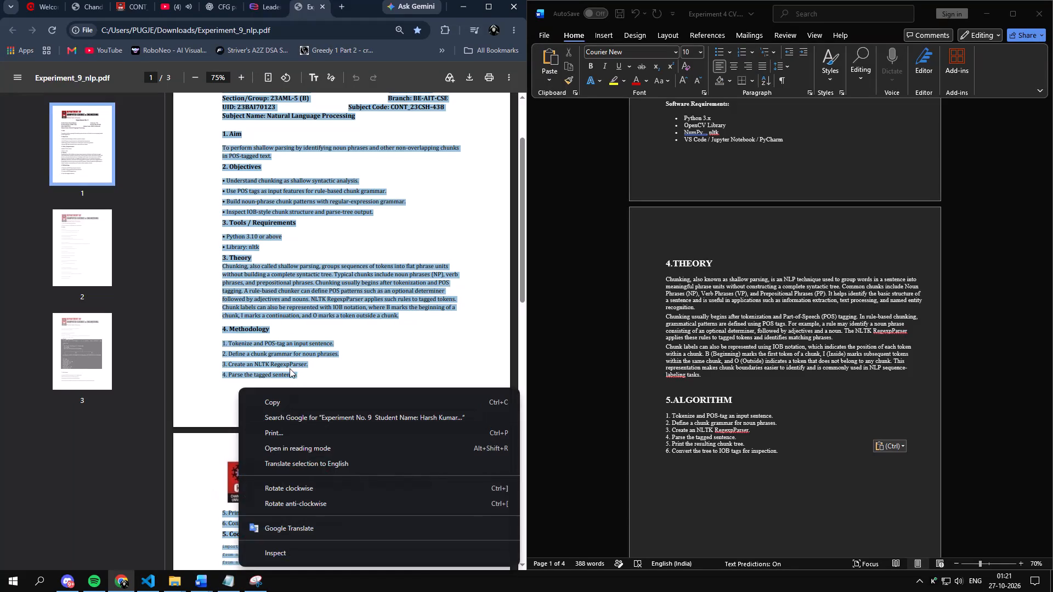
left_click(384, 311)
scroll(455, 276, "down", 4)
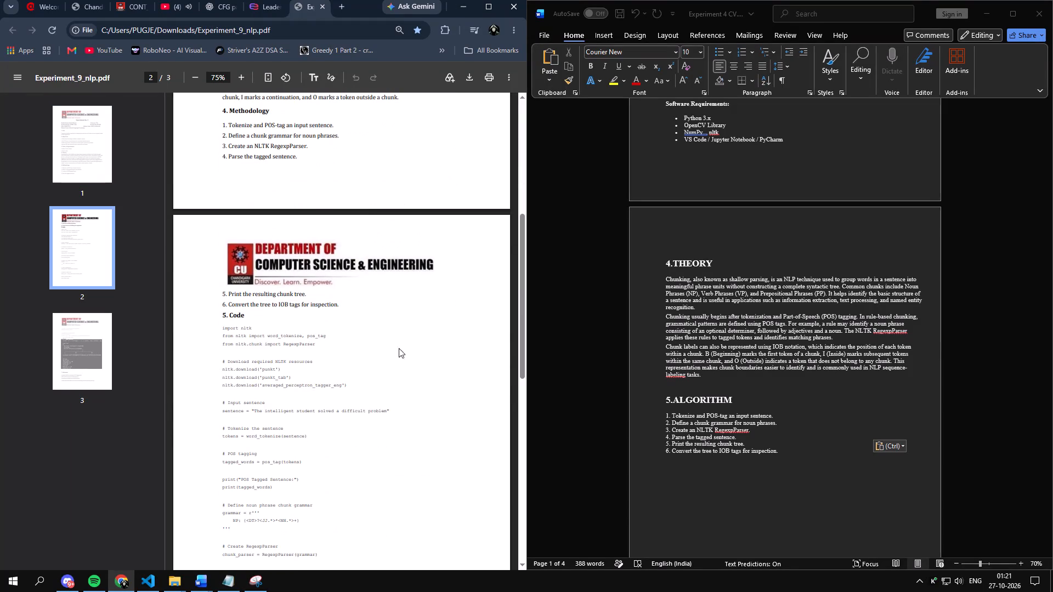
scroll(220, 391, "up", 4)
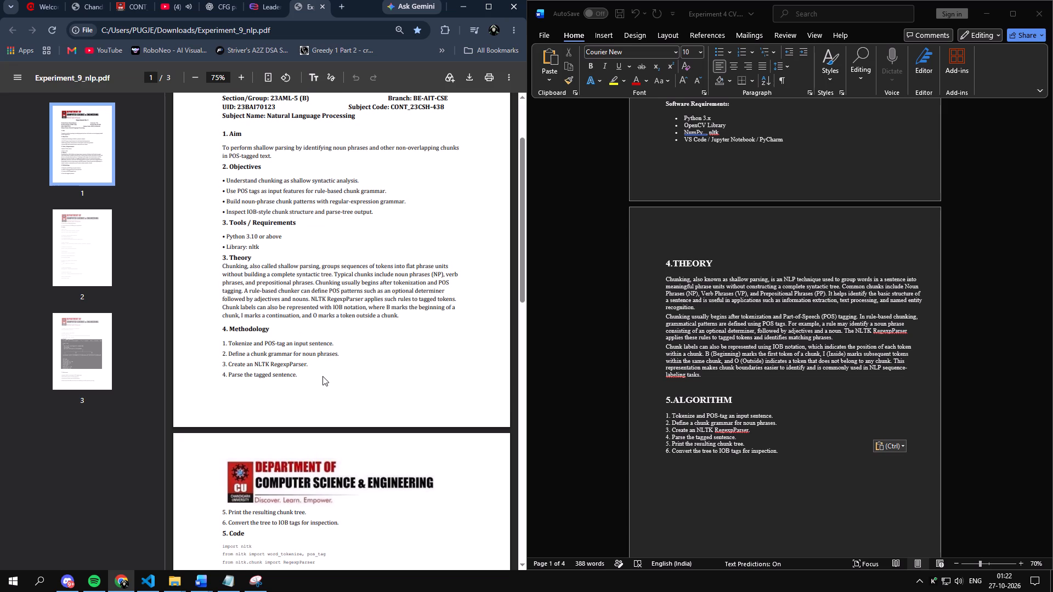
Compare the methodology and code in Experiment_9_nlp.pdf with the algorithm, program and output sections of the Word report.
scroll(322, 379, "down", 3)
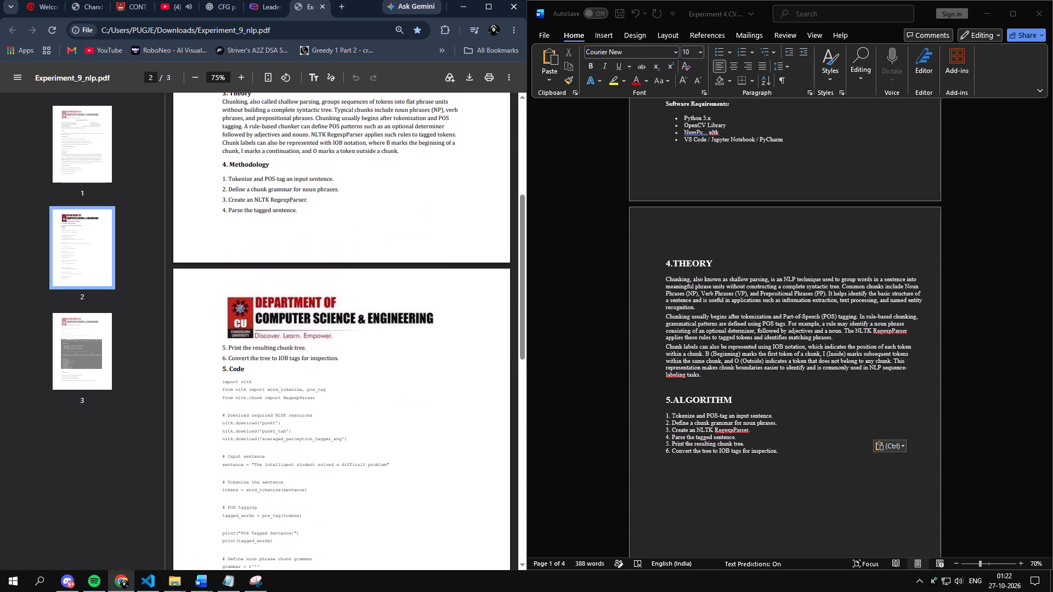
scroll(683, 355, "down", 1)
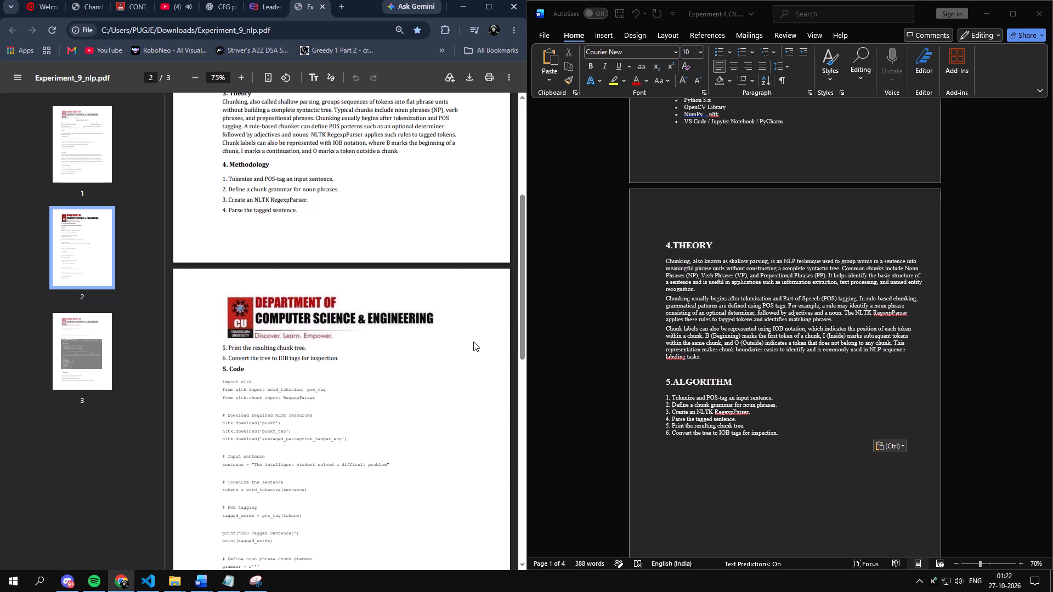
scroll(465, 337, "down", 2)
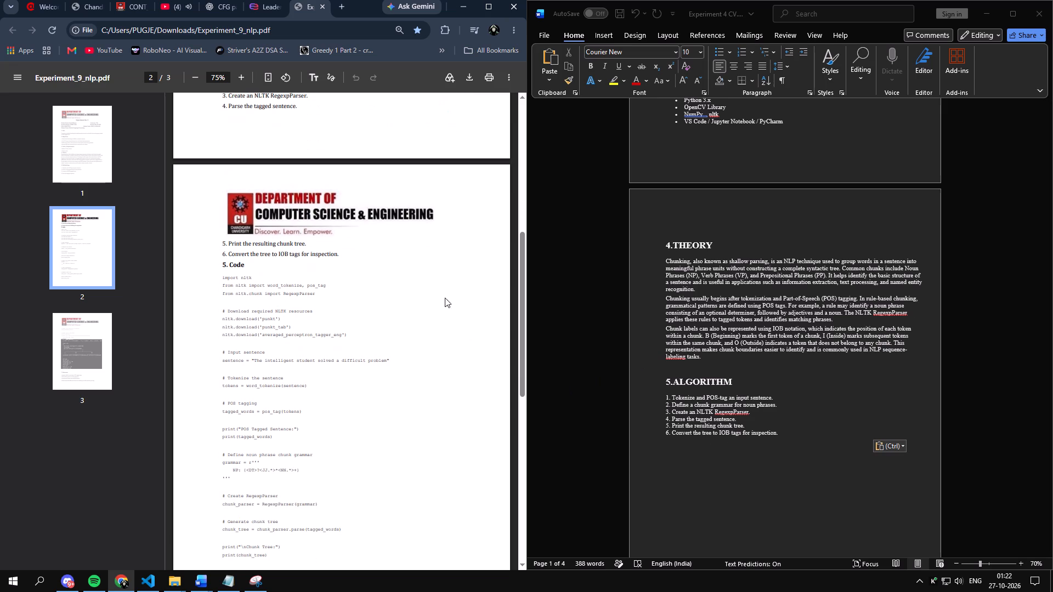
scroll(361, 304, "up", 1)
scroll(362, 304, "down", 3)
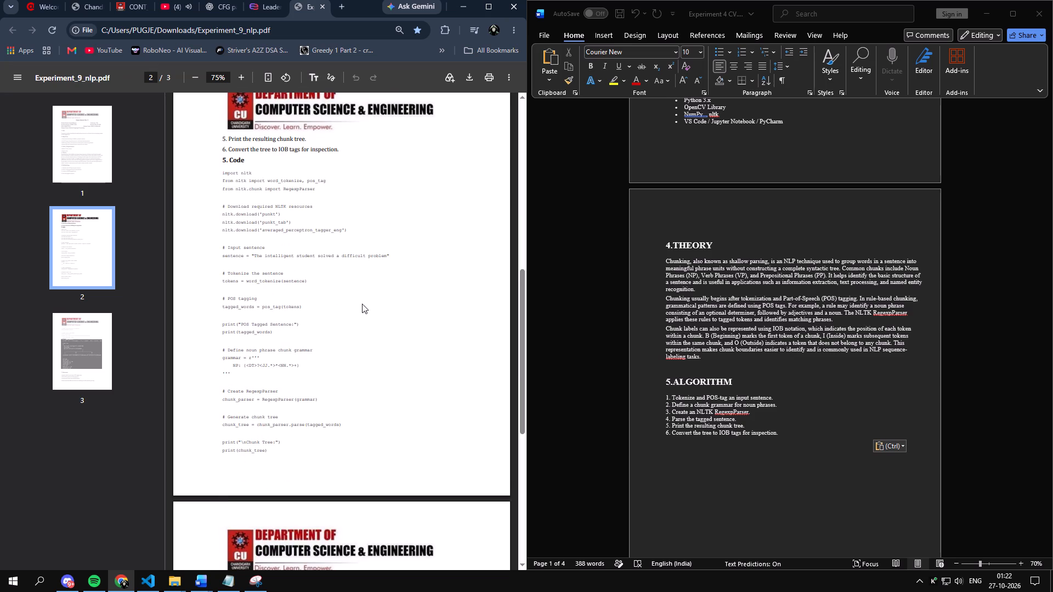
scroll(323, 290, "up", 2)
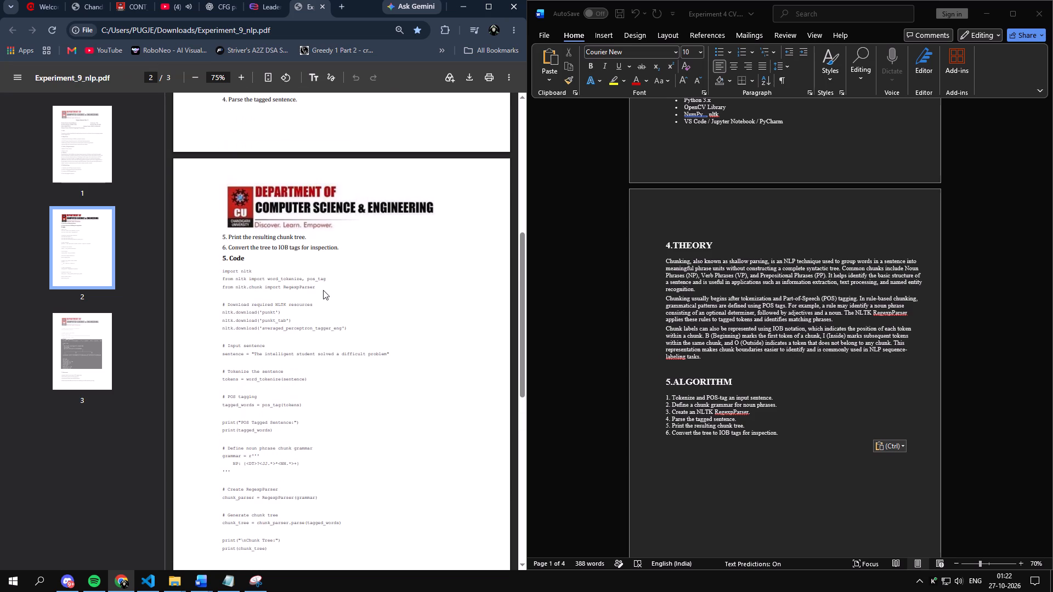
scroll(701, 383, "down", 5)
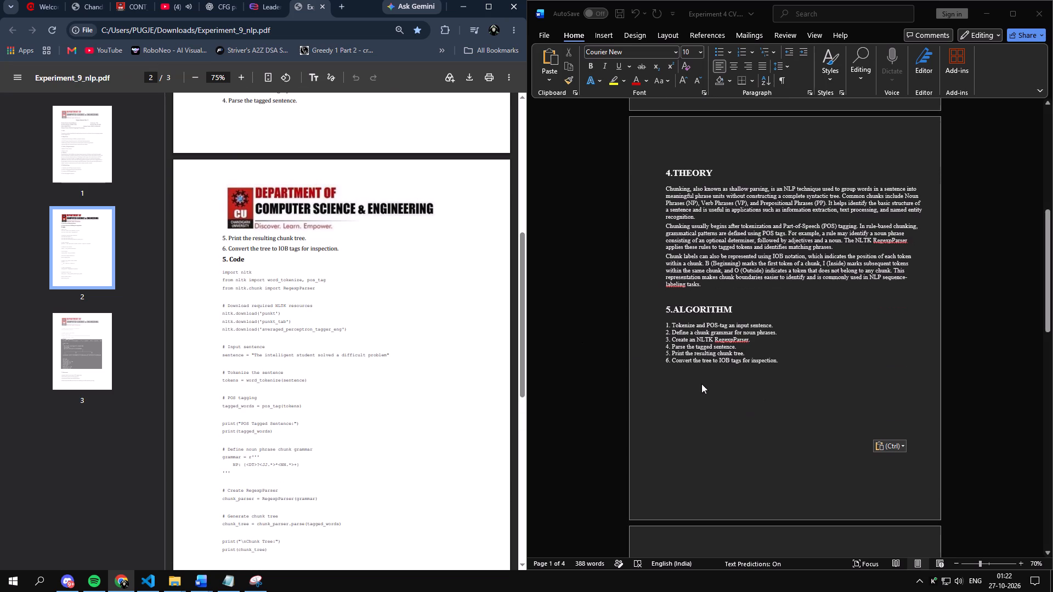
scroll(701, 384, "down", 20)
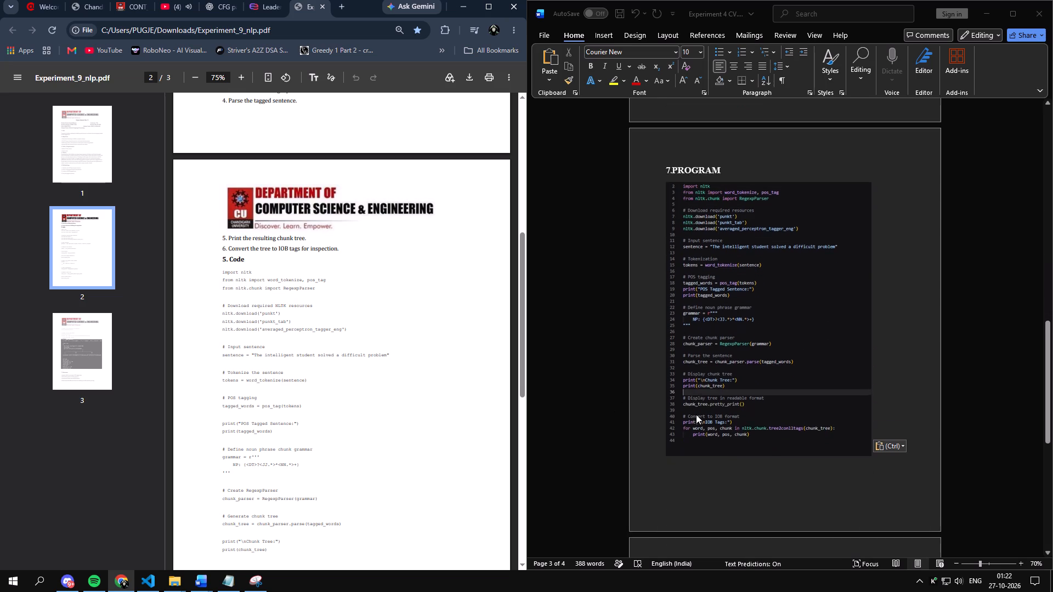
scroll(696, 414, "down", 15)
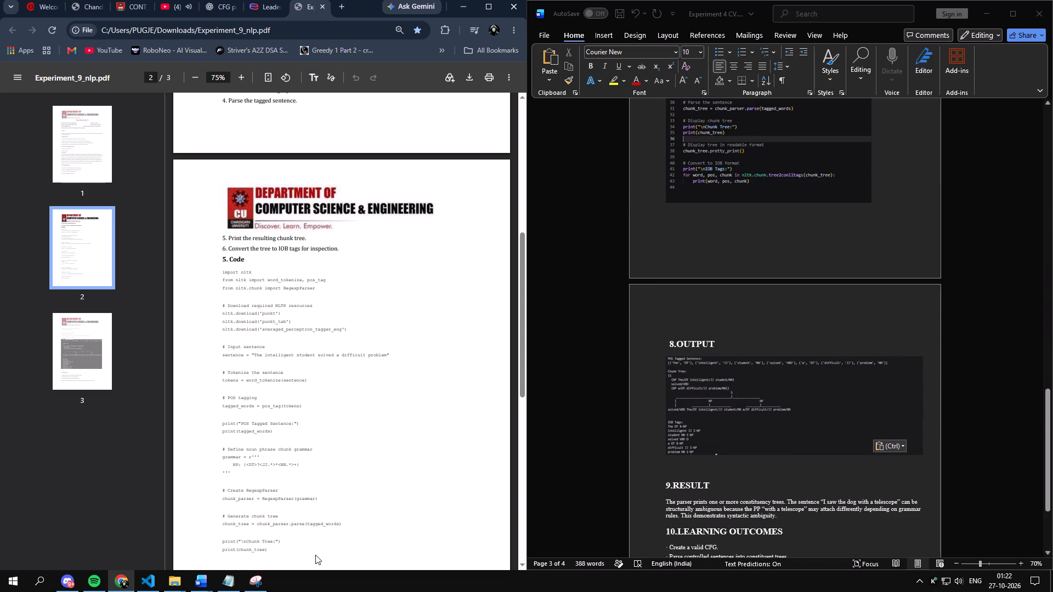
Check the exp9.py code in Visual Studio Code beside the Word report, and examine the output and outcomes in Experiment_9_nlp.pdf.
left_click(144, 584)
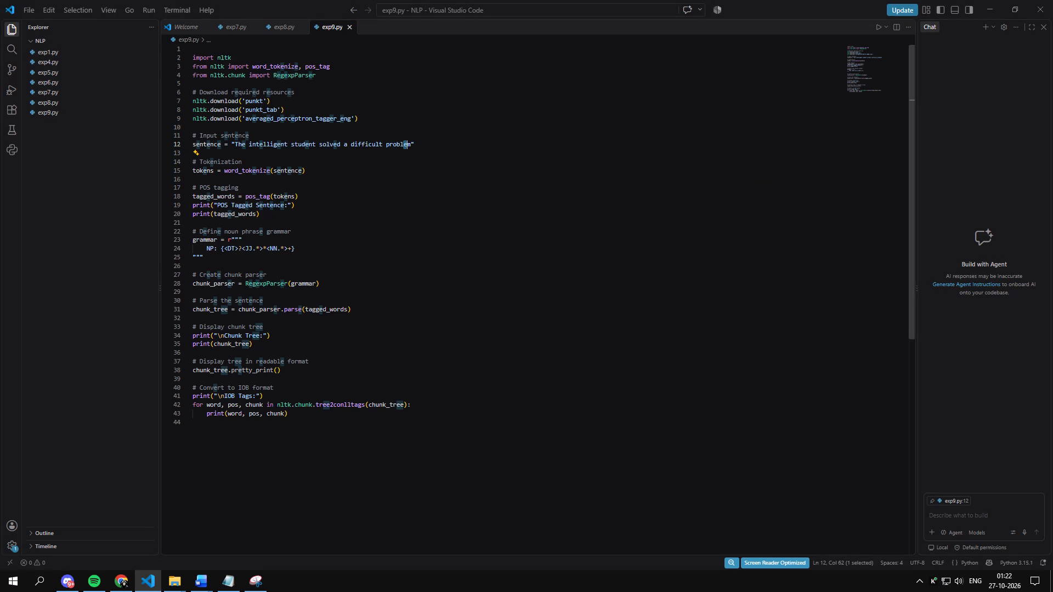
key("alt+Tab")
key("alt+Tab")
left_click(199, 586)
left_click(243, 550)
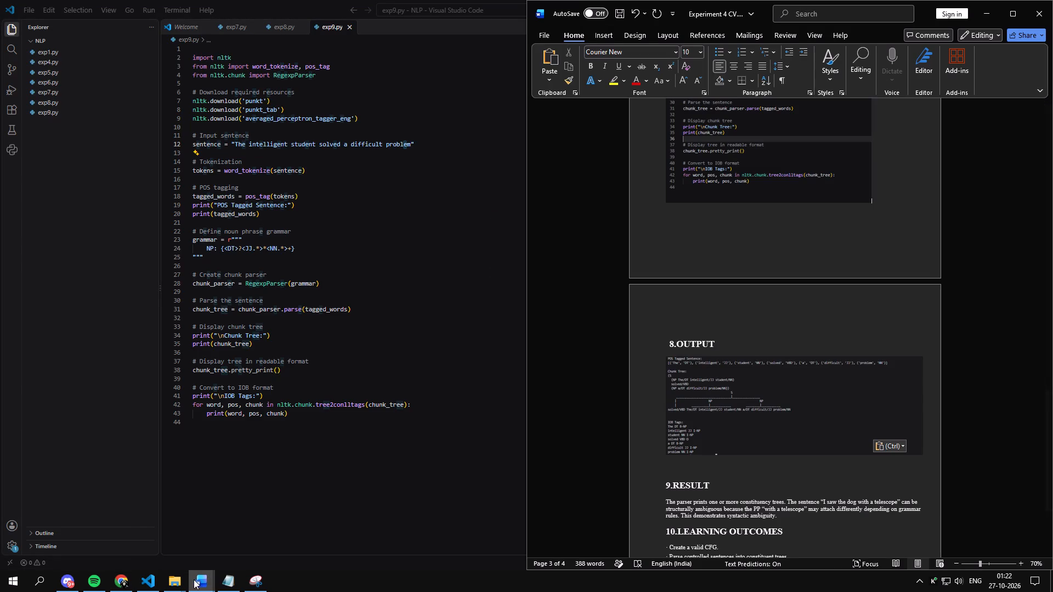
left_click(194, 579)
left_click(180, 534)
left_click(1049, 16)
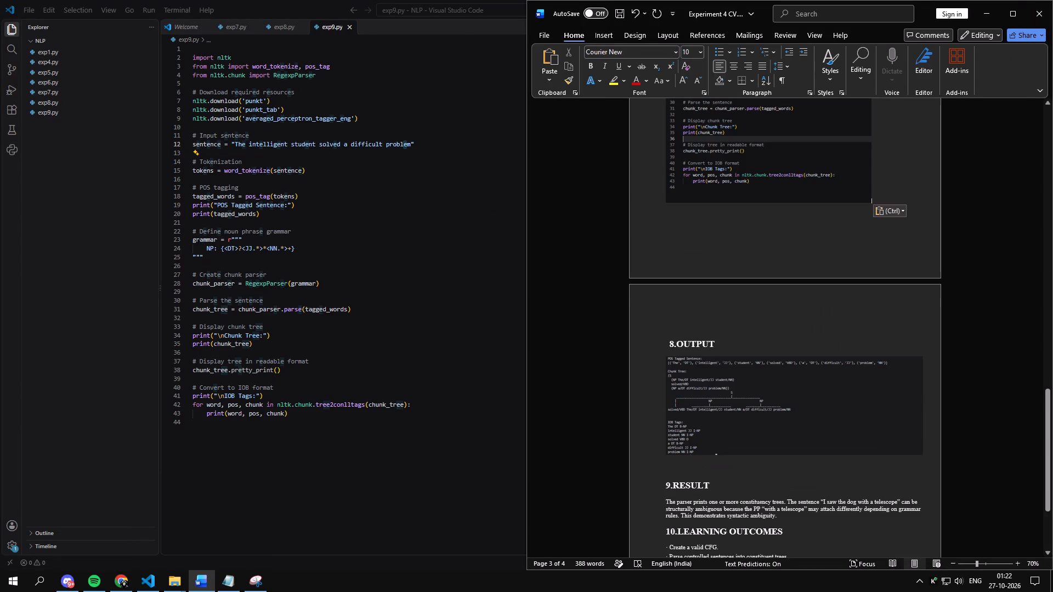
scroll(819, 284, "up", 1)
key("alt+Tab")
key("alt+Tab")
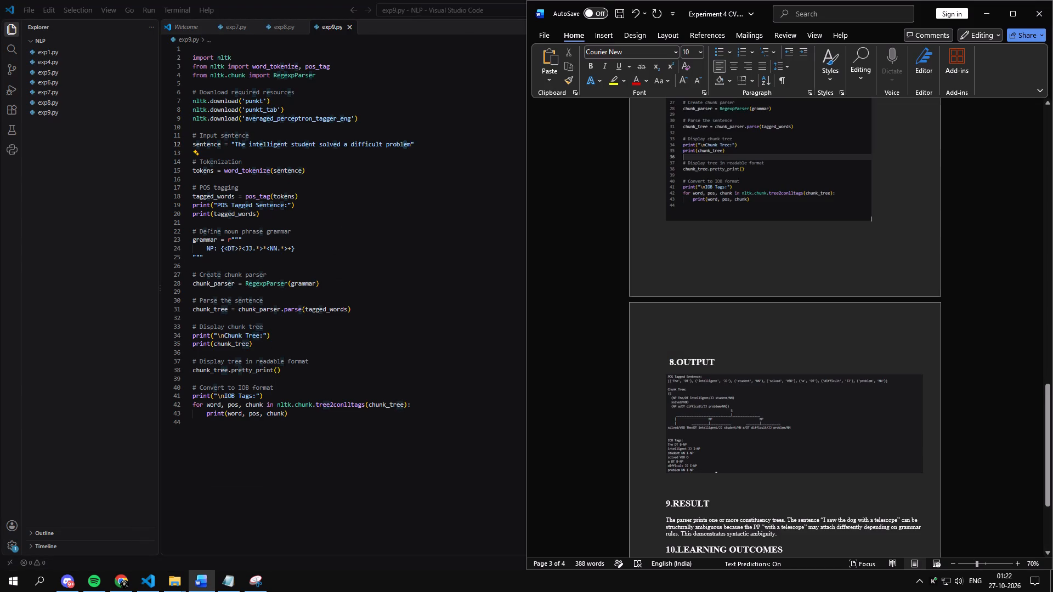
scroll(814, 299, "down", 8)
key("alt+Tab")
key("alt+Tab")
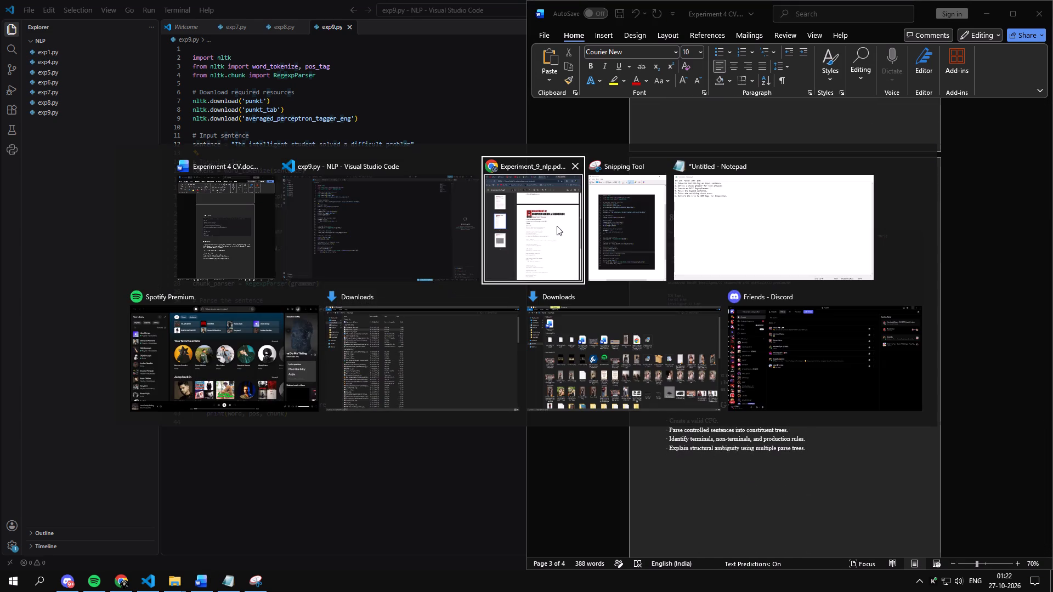
scroll(257, 406, "down", 13)
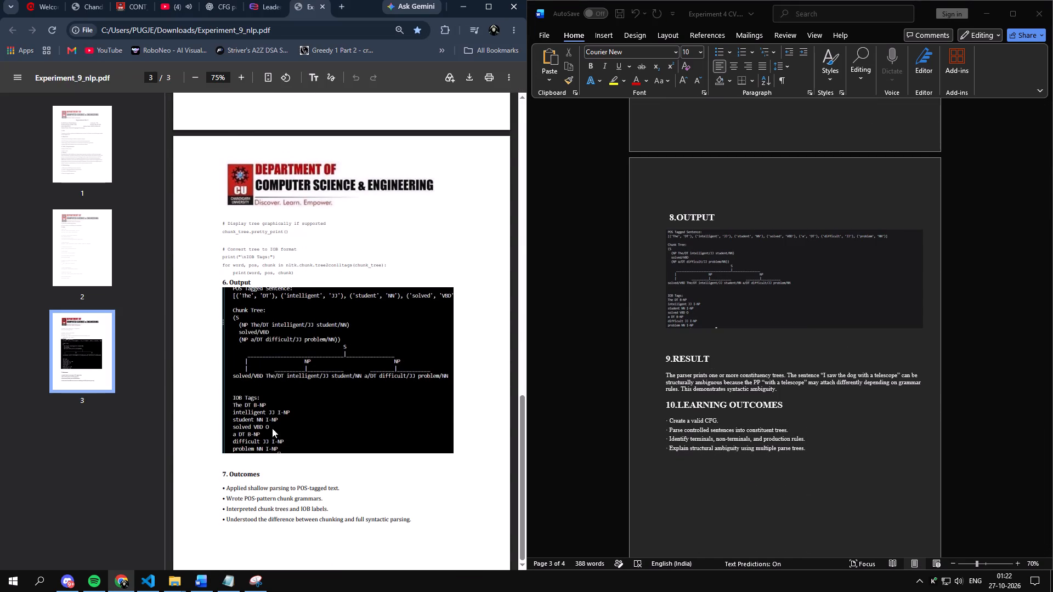
In the LMS tab in Chrome, browse the Natural Language Processing practical sections and open Experiment : 8 under Unit-3 (Practical).
left_click(140, 3)
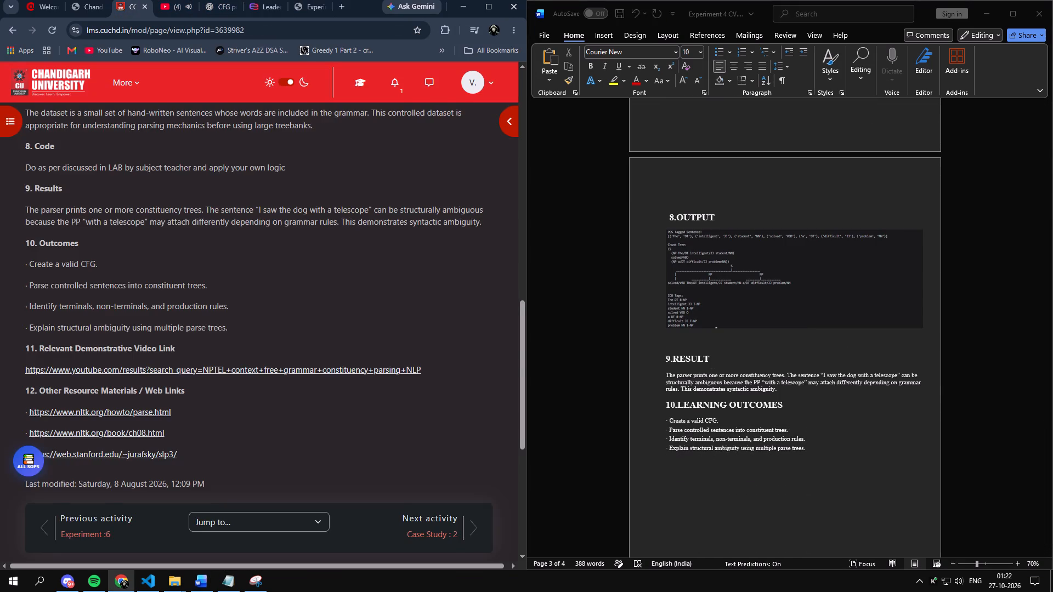
scroll(248, 223, "up", 20)
left_click(211, 316)
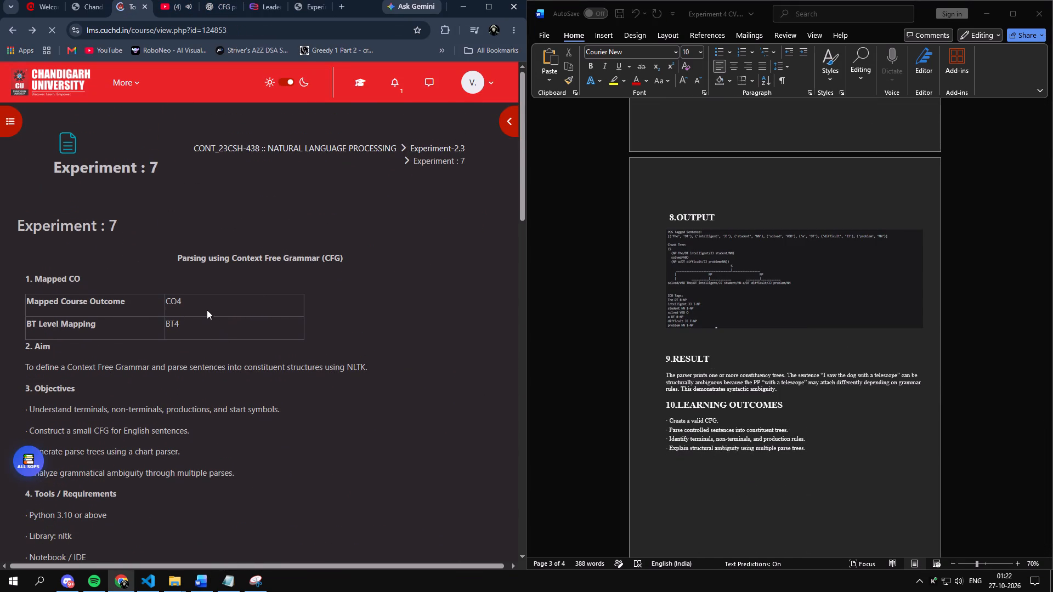
left_click(310, 298)
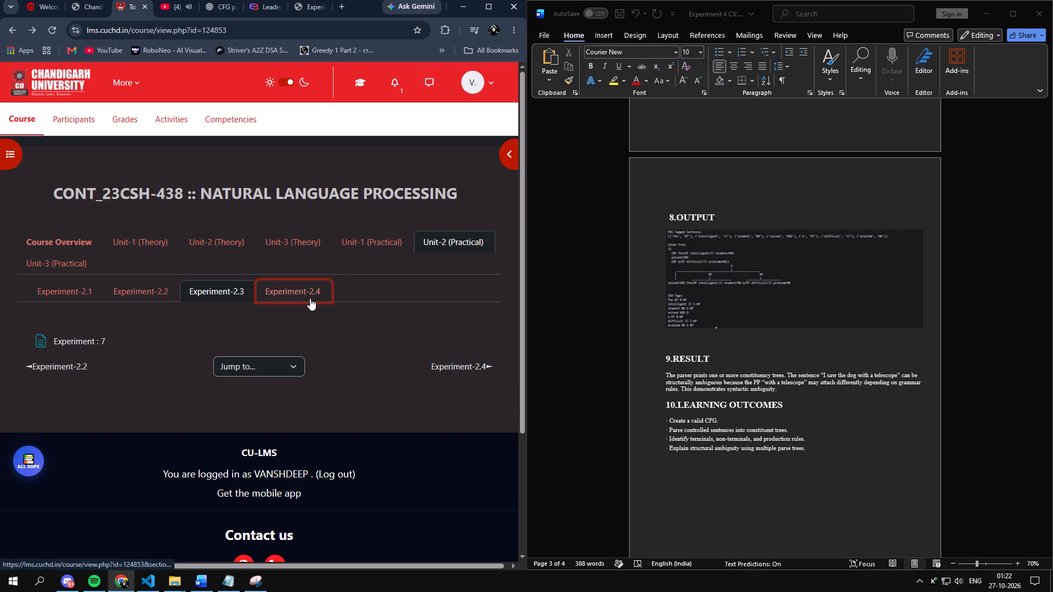
scroll(242, 264, "up", 3)
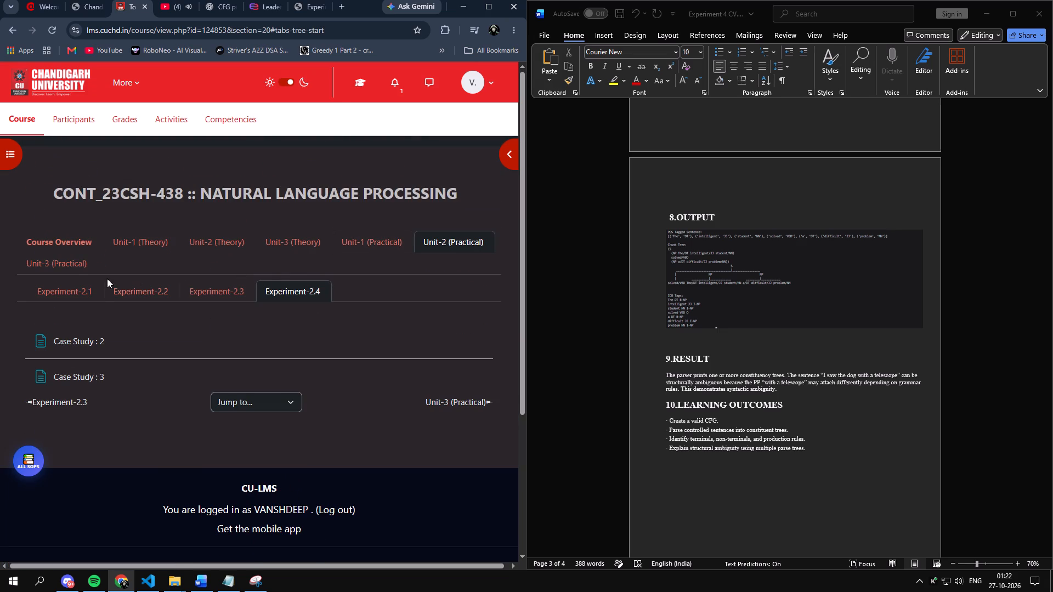
left_click(84, 267)
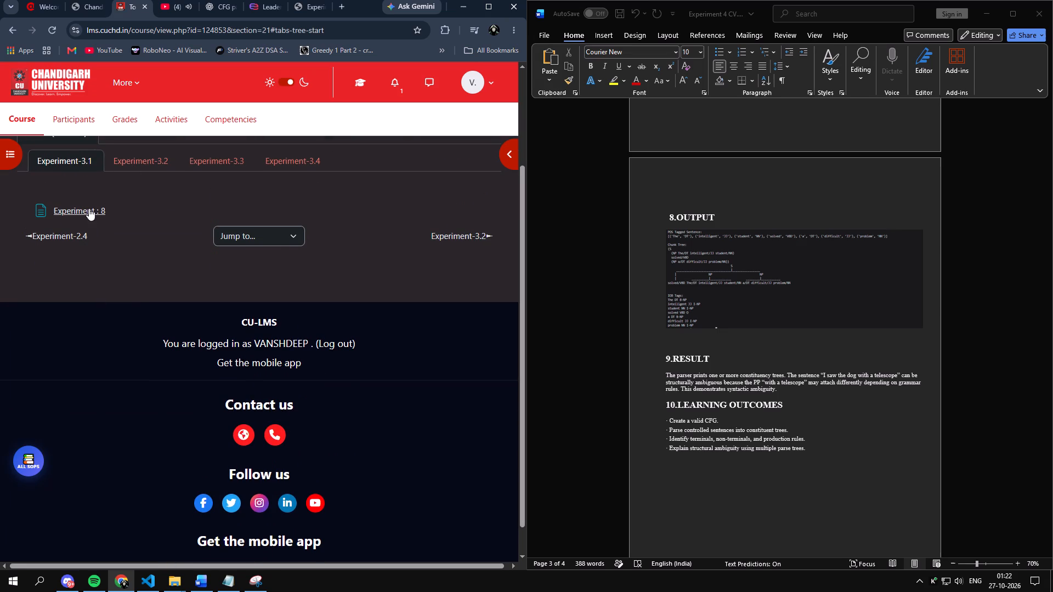
left_click(89, 208)
scroll(992, 373, "up", 5)
Check the Word report's title page and its closing output, result and learning outcomes sections.
middle_click(967, 382)
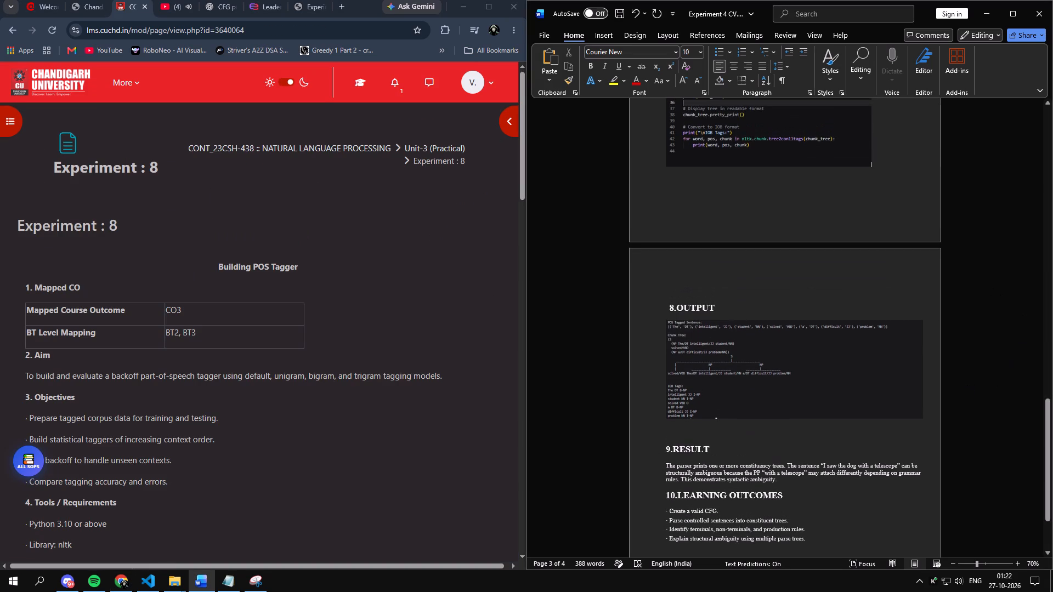
left_click_drag(1048, 449, 1016, 180)
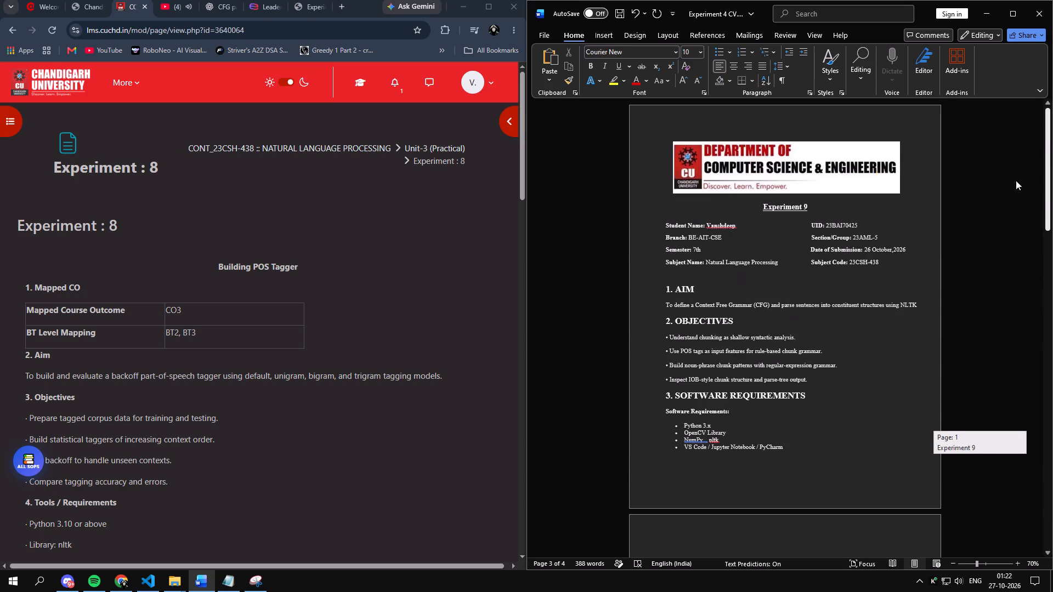
left_click_drag(1016, 180, 1052, 469)
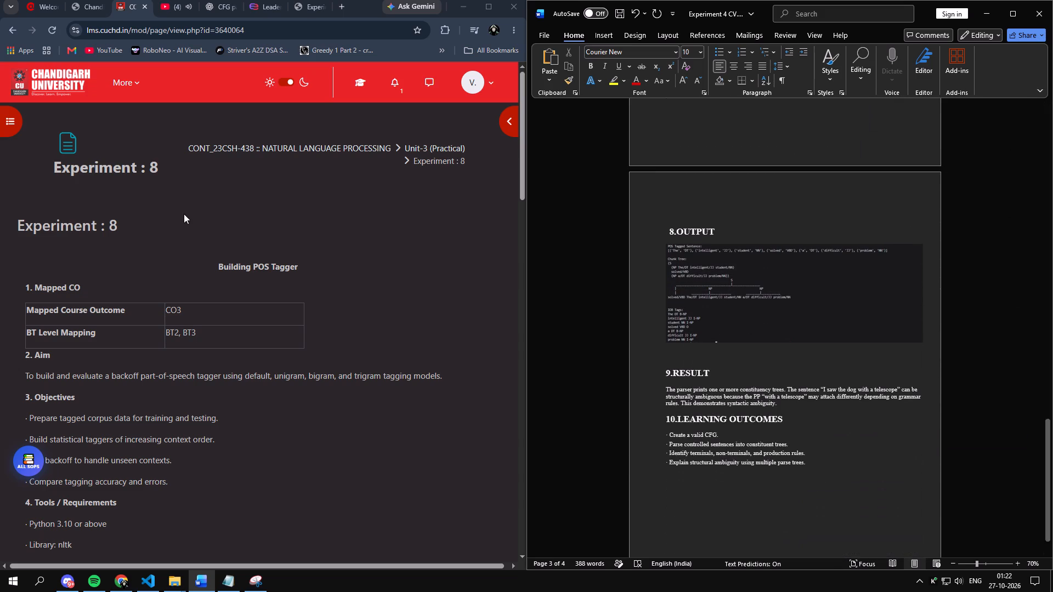
In the LMS, open the Experiment : 9 page from the Experiment-3.2 section of Unit-3 (Practical).
left_click(166, 204)
left_click(156, 149)
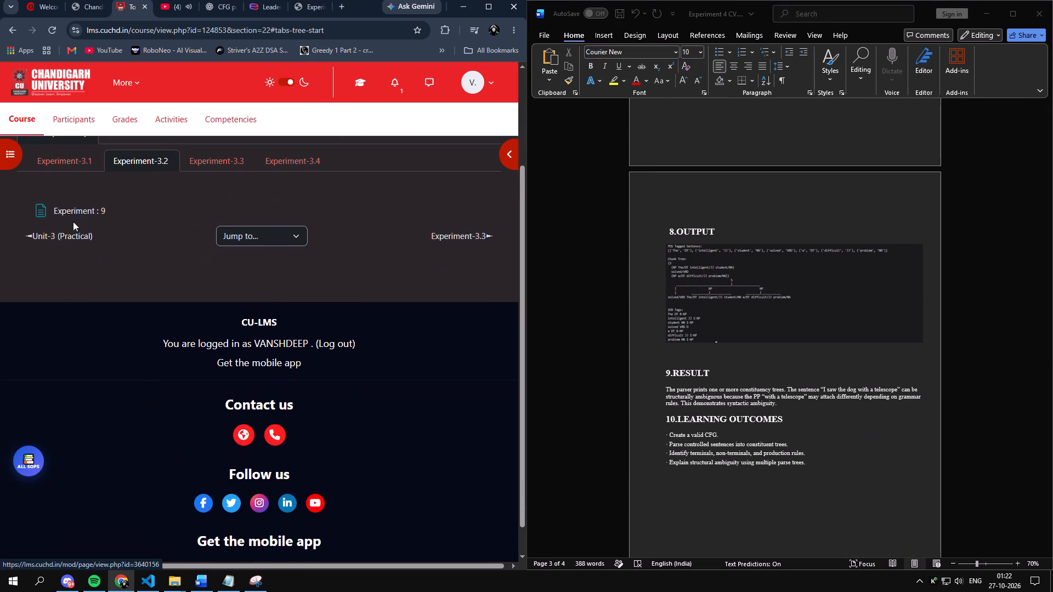
left_click(73, 211)
Replace the paragraph under 9.RESULT in the Word report with the LMS page's Results text, keeping the 10.LEARNING OUTCOMES heading on its own line.
scroll(194, 329, "down", 18)
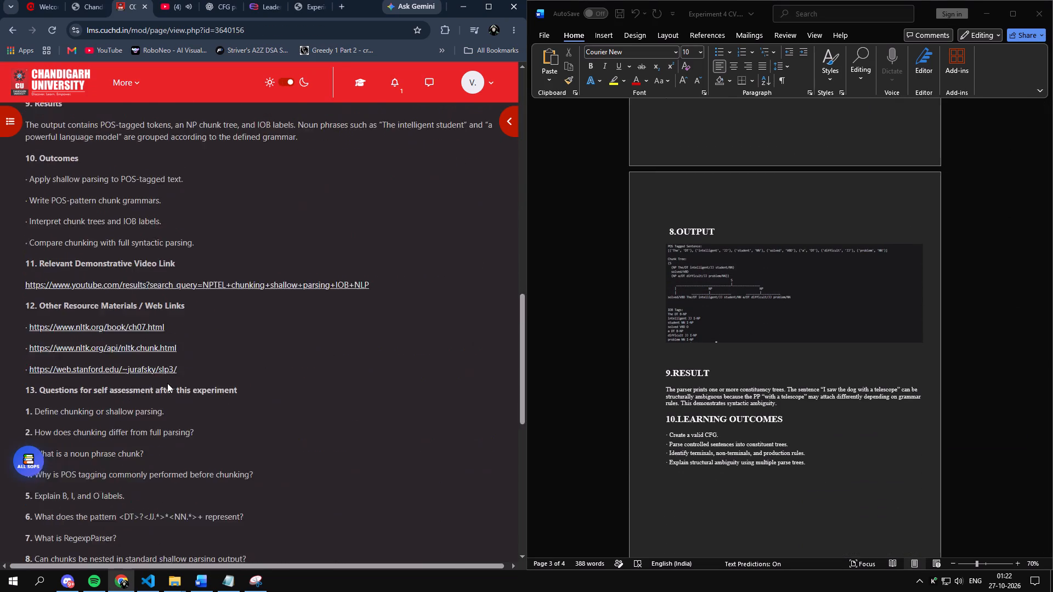
scroll(163, 382, "up", 7)
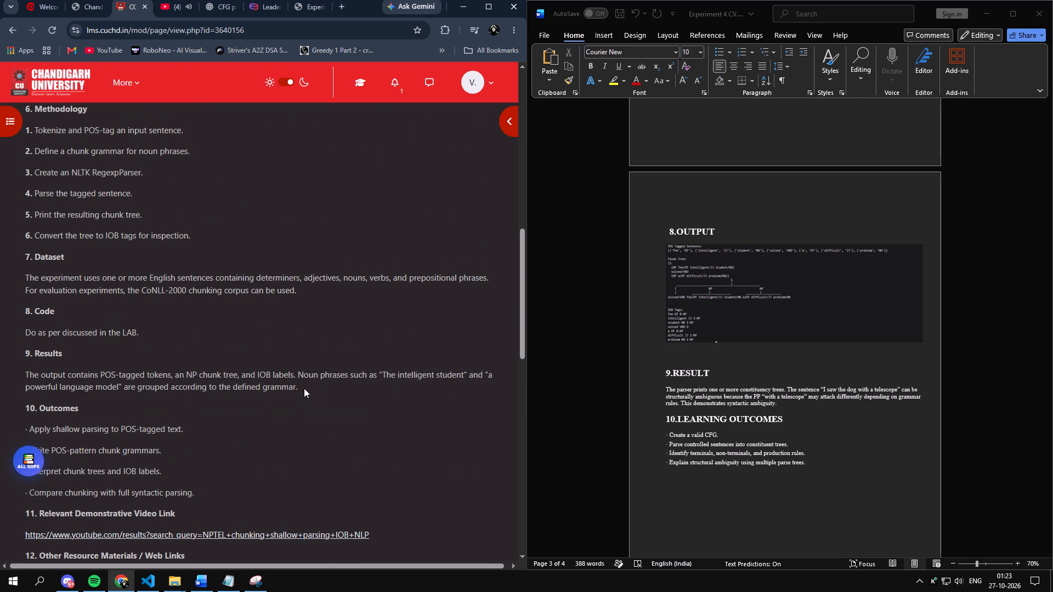
left_click_drag(307, 388, 26, 377)
key("ctrl+c")
key("ctrl+c")
left_click(781, 401)
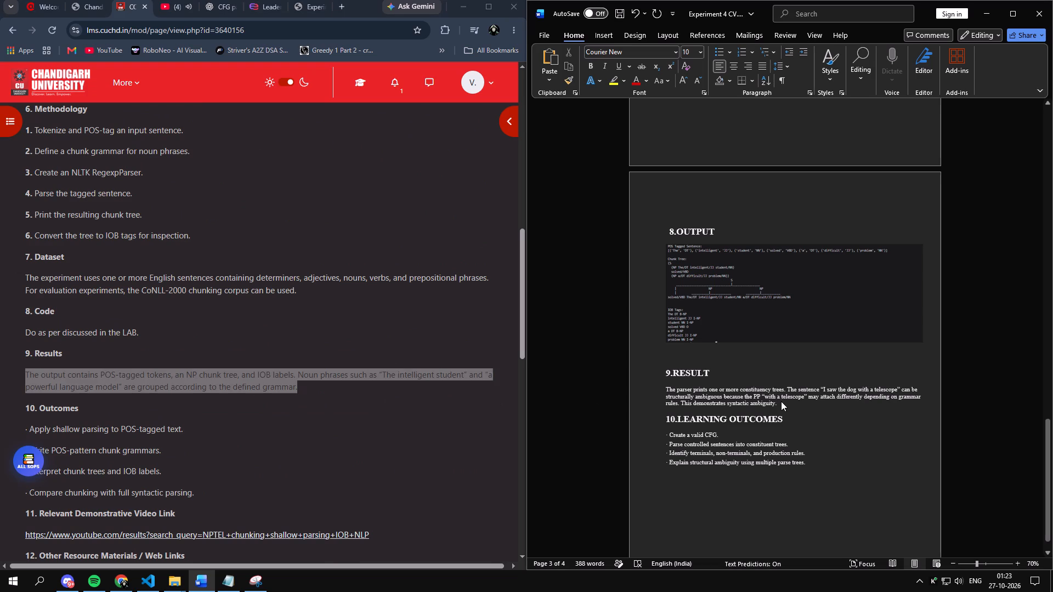
left_click_drag(781, 407, 667, 392)
key("ctrl+v")
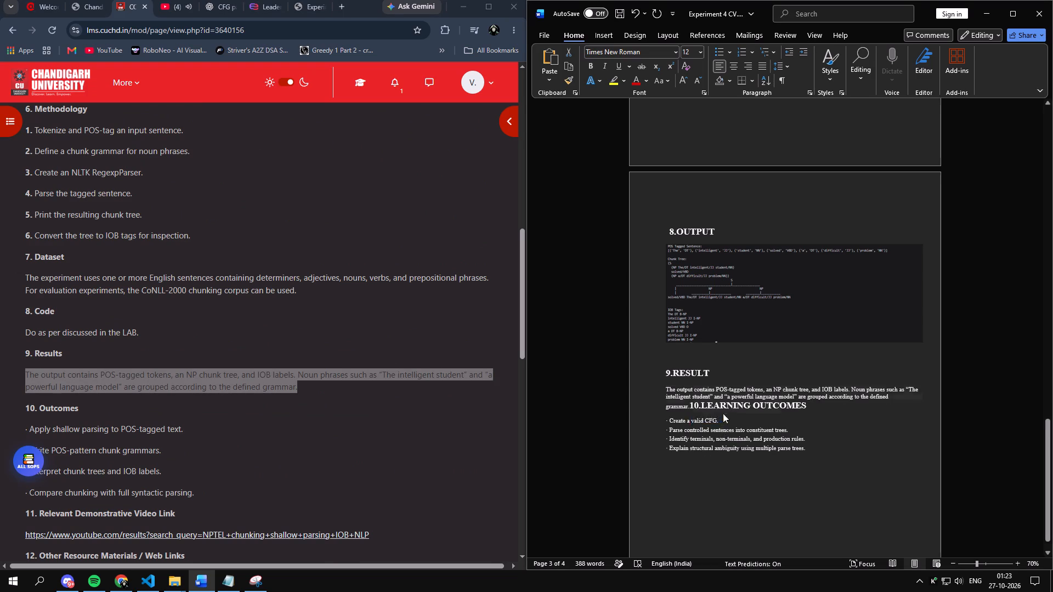
key("Return")
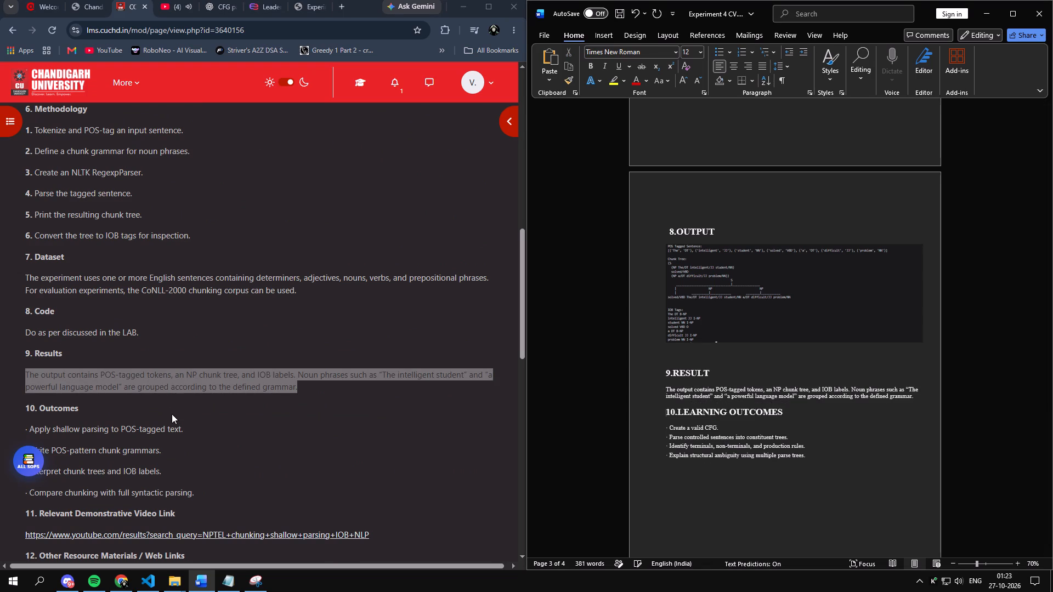
Replace the four points under 10.LEARNING OUTCOMES in the Word report with the four Outcomes from the LMS Experiment : 9 page.
scroll(172, 415, "up", 1)
scroll(172, 415, "down", 3)
left_click_drag(198, 383, 38, 320)
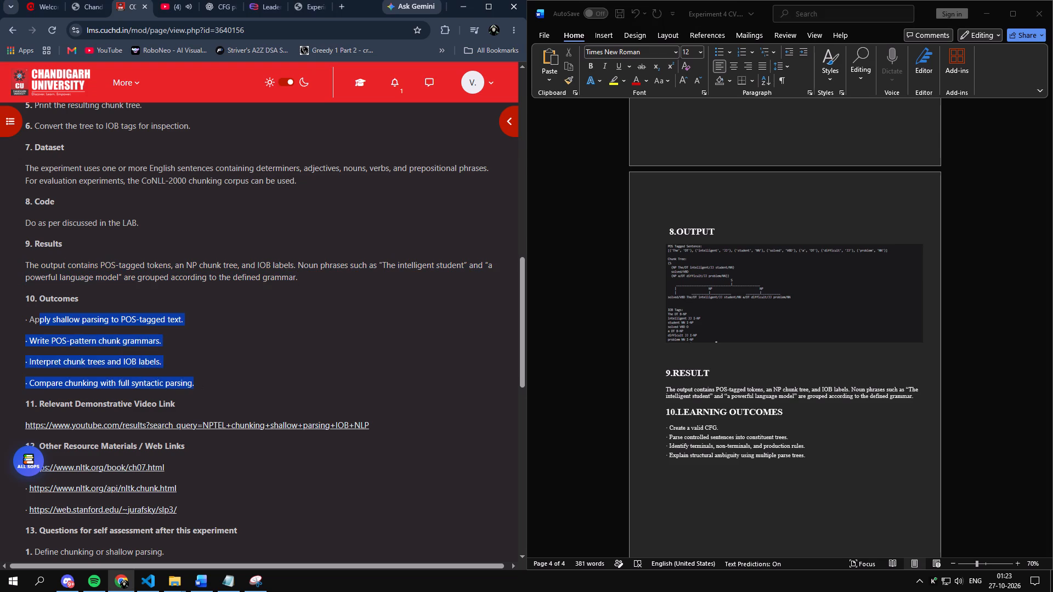
left_click_drag(38, 320, 25, 317)
left_click_drag(25, 317, 24, 317)
key("ctrl+c")
key("ctrl+c")
left_click(809, 452)
left_click_drag(809, 456, 660, 435)
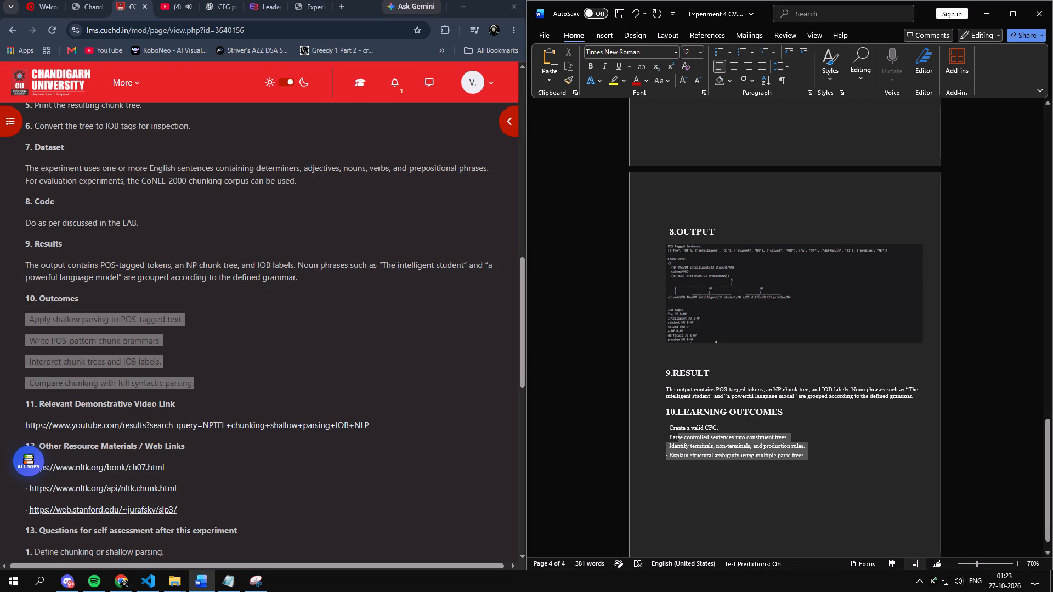
left_click_drag(660, 435, 653, 429)
key("ctrl+v")
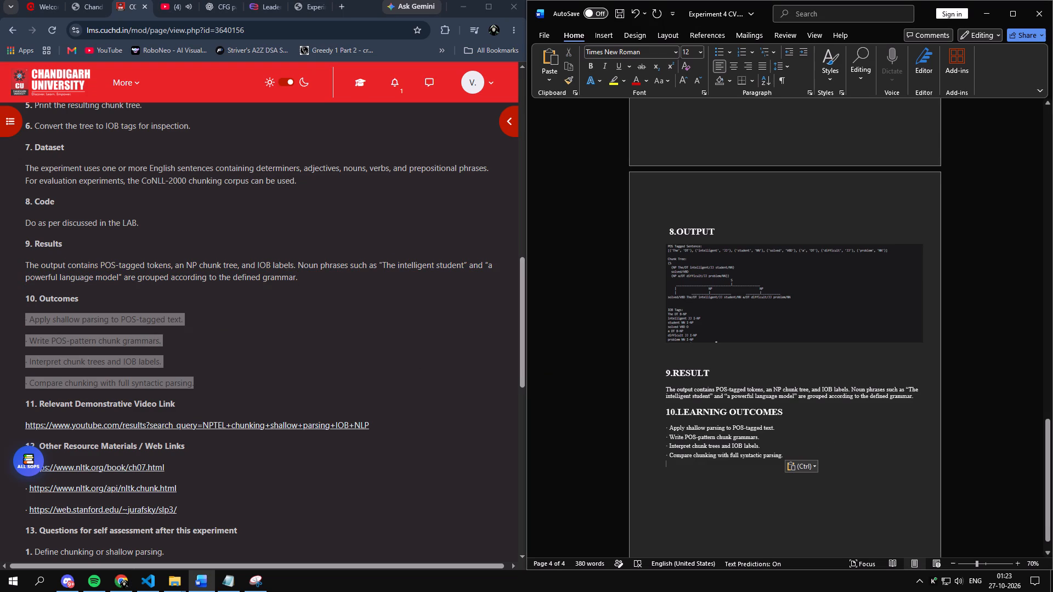
left_click(784, 448)
Check the Word report from its output back to the title page's aim and objectives, and look at the LMS page's Aim.
scroll(776, 453, "up", 12)
middle_click(768, 448)
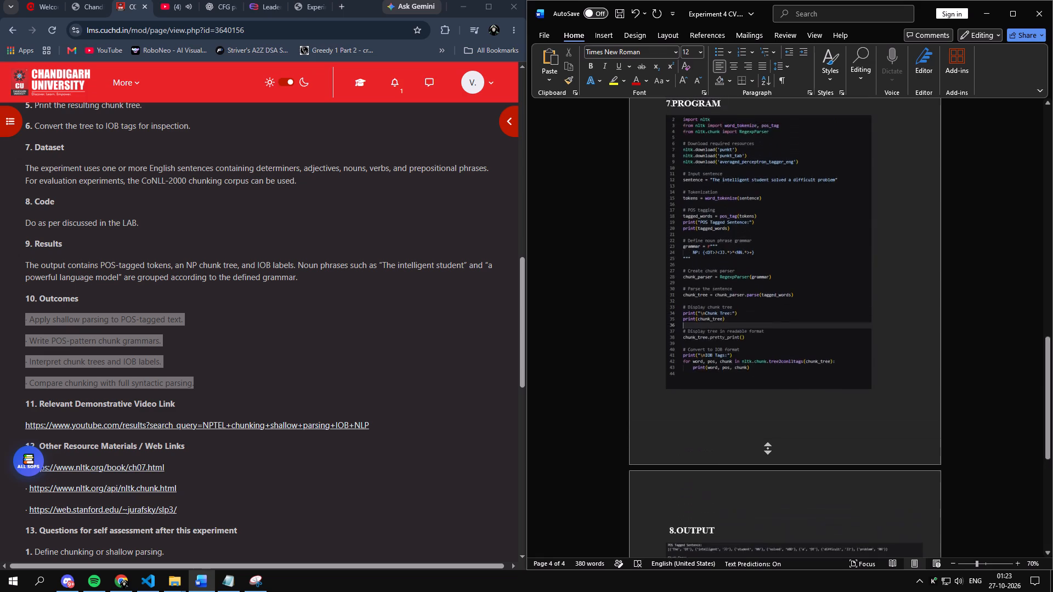
middle_click(990, 163)
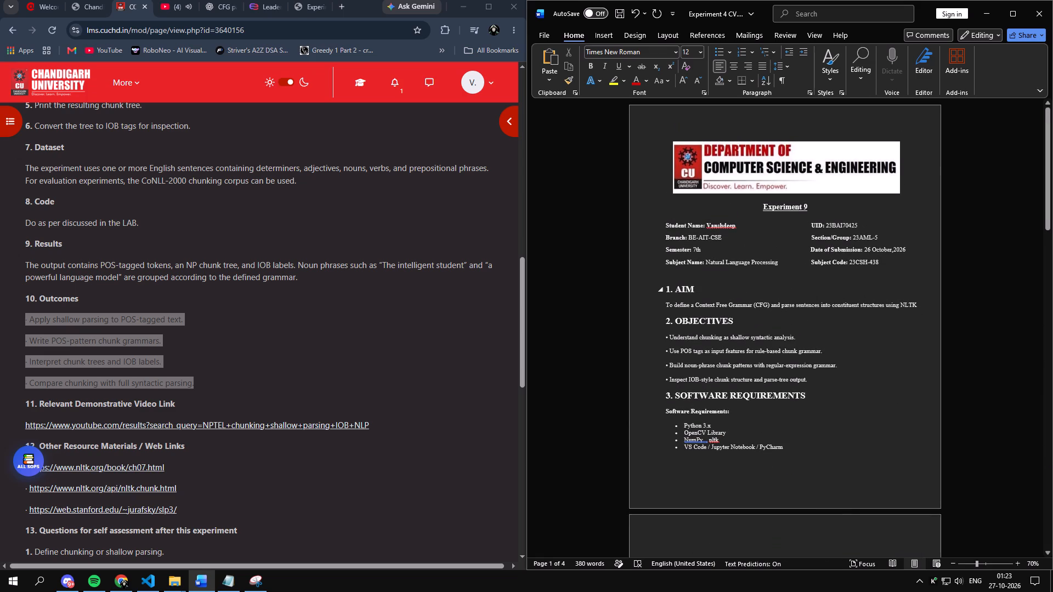
scroll(744, 223, "up", 2, "ctrl")
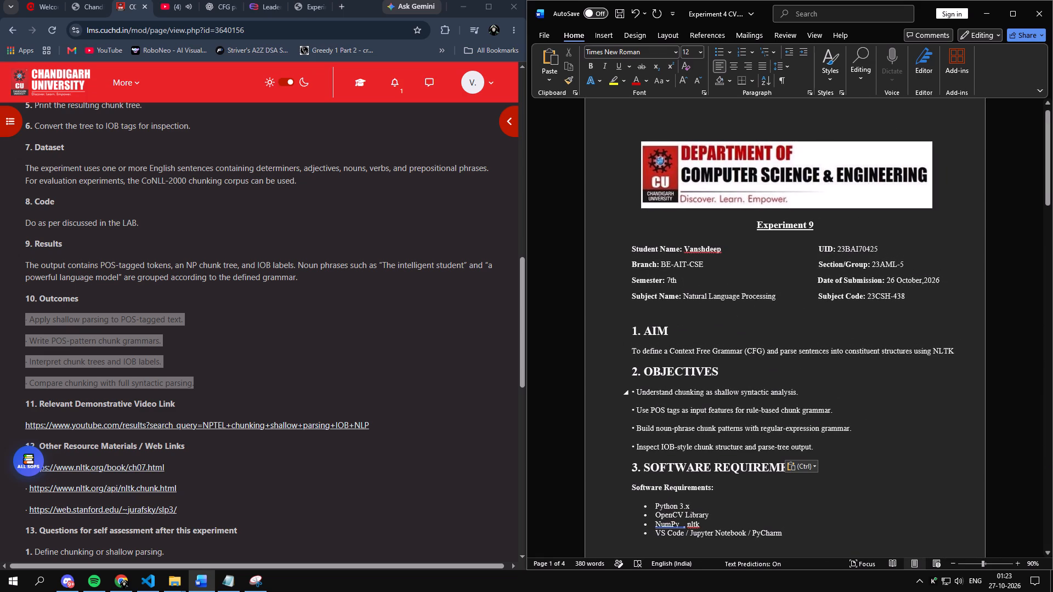
scroll(829, 414, "down", 1, "ctrl")
scroll(829, 415, "down", 7)
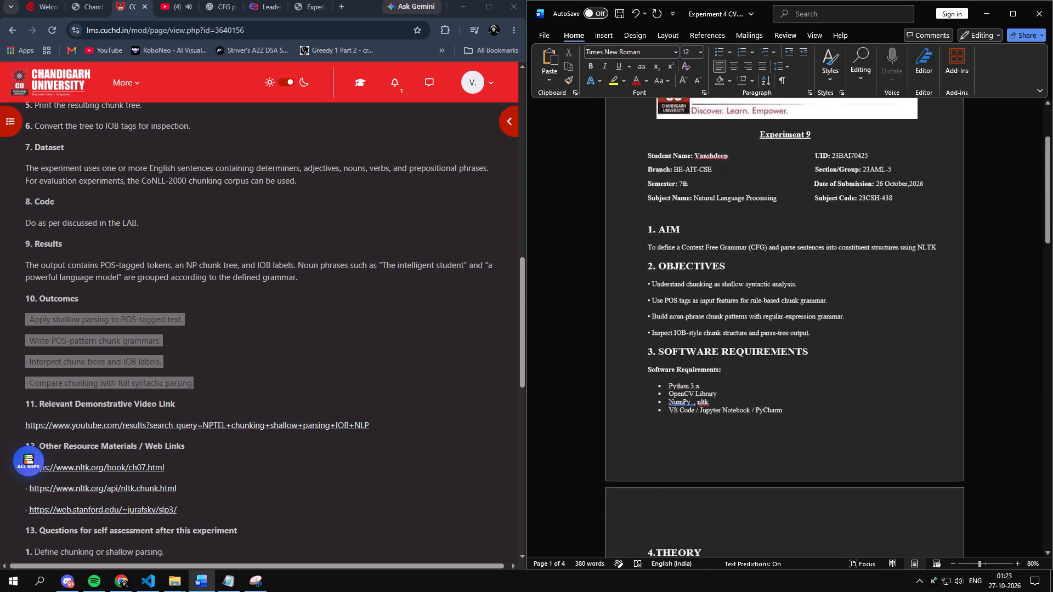
scroll(826, 415, "down", 1)
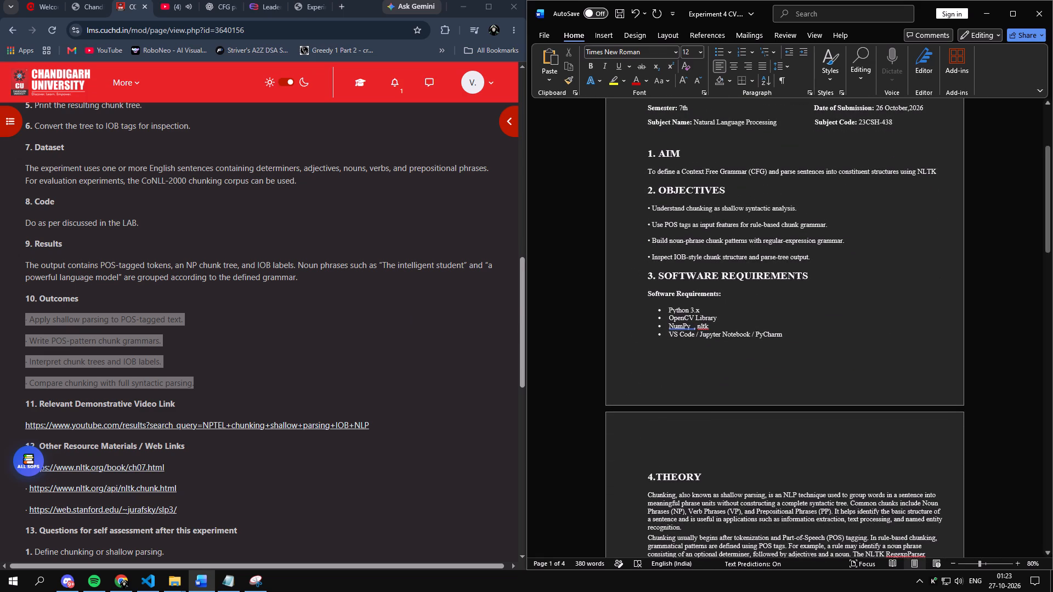
left_click_drag(522, 303, 511, 116)
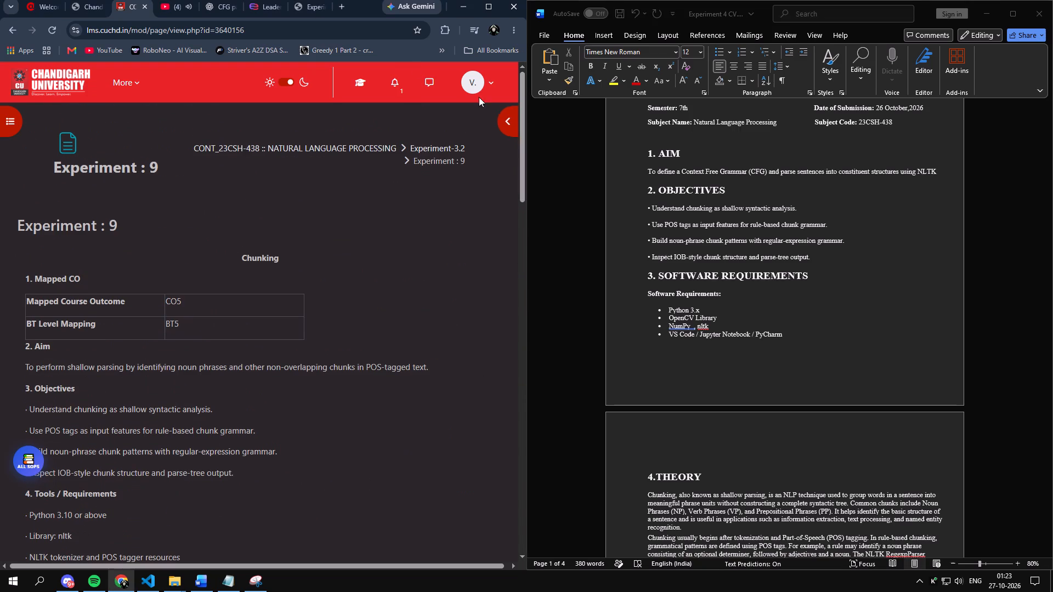
Replace the text under 1. AIM in the Word report with the Aim from Experiment_9_nlp.pdf, keeping the 2. OBJECTIVES heading on its own line.
left_click(314, 2)
scroll(356, 230, "up", 4)
middle_click_drag(414, 257, 415, 251)
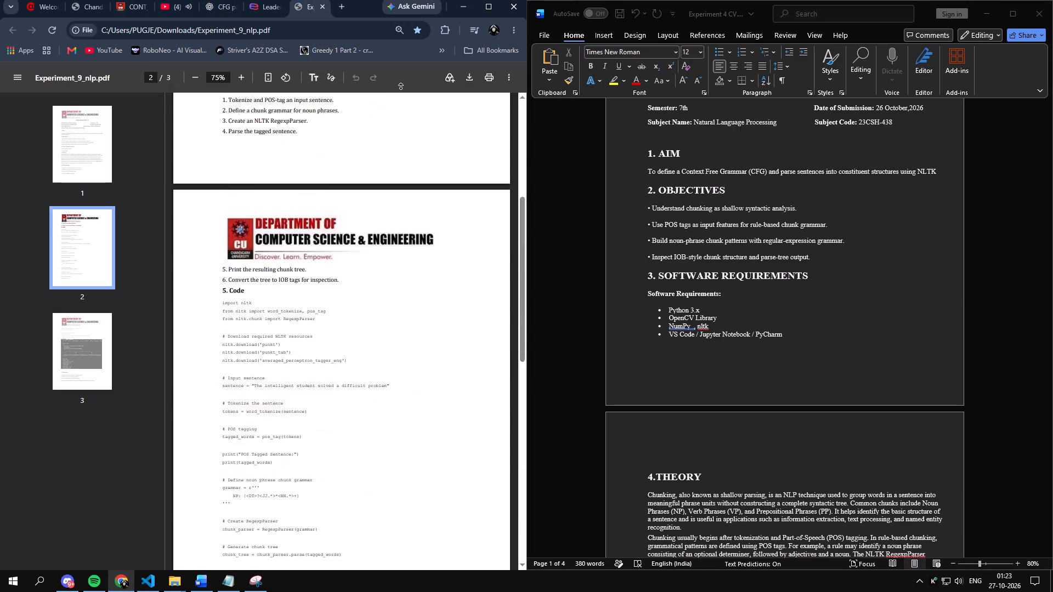
middle_click(410, 244)
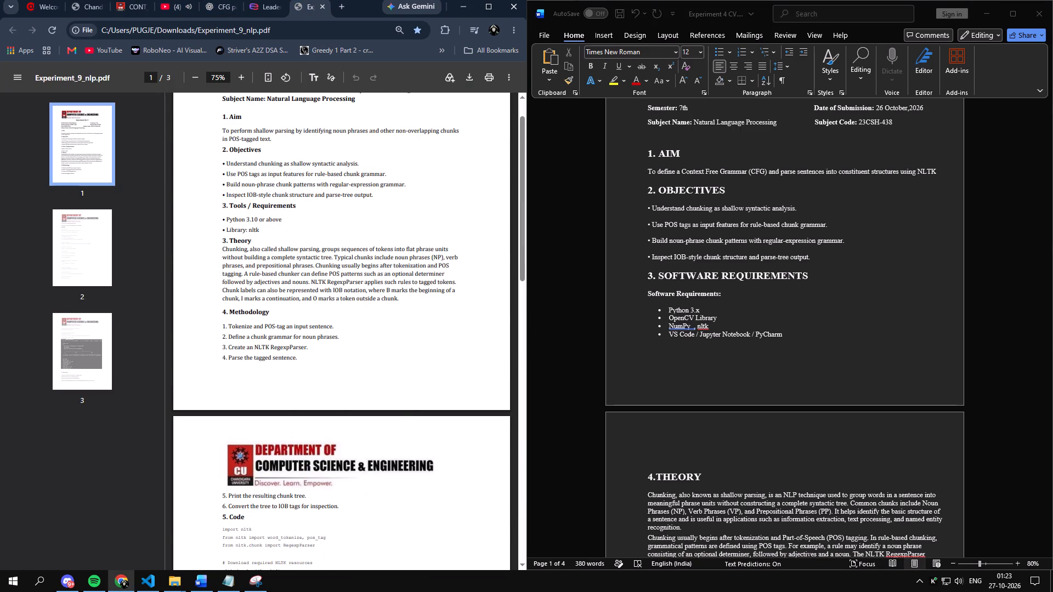
scroll(666, 332, "up", 3)
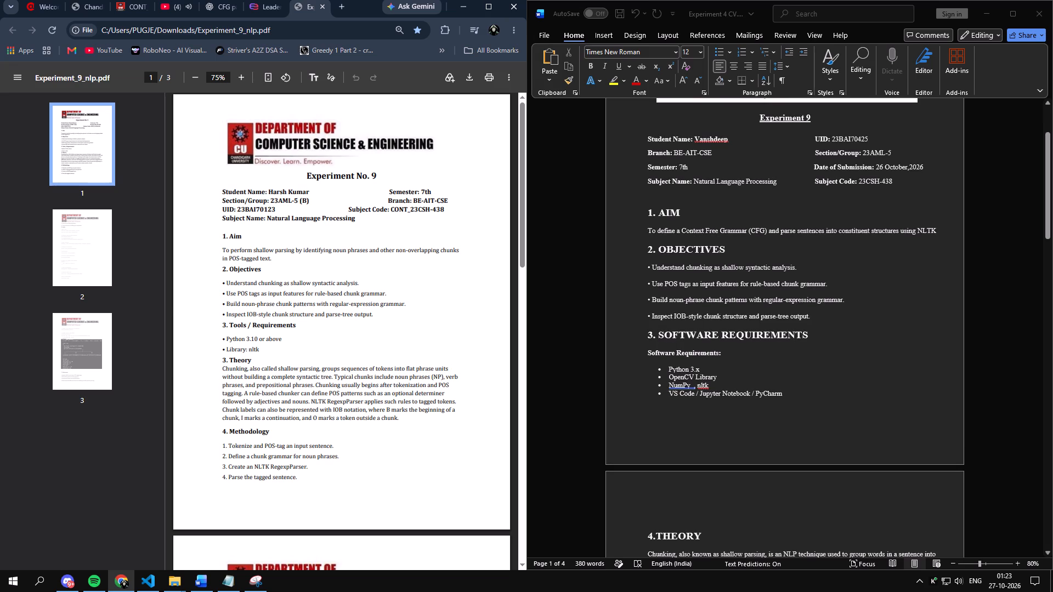
left_click(276, 261)
left_click_drag(276, 261, 224, 250)
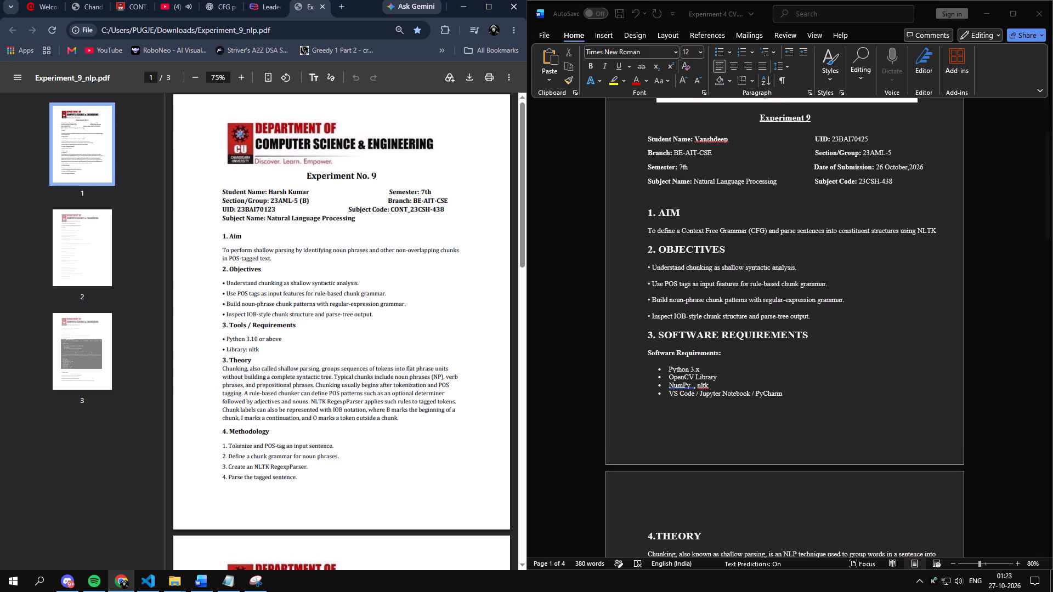
left_click_drag(224, 250, 222, 250)
left_click_drag(275, 258, 239, 255)
left_click(280, 264)
left_click_drag(273, 257, 222, 249)
key("ctrl+c")
key("ctrl+c")
key("ctrl+c")
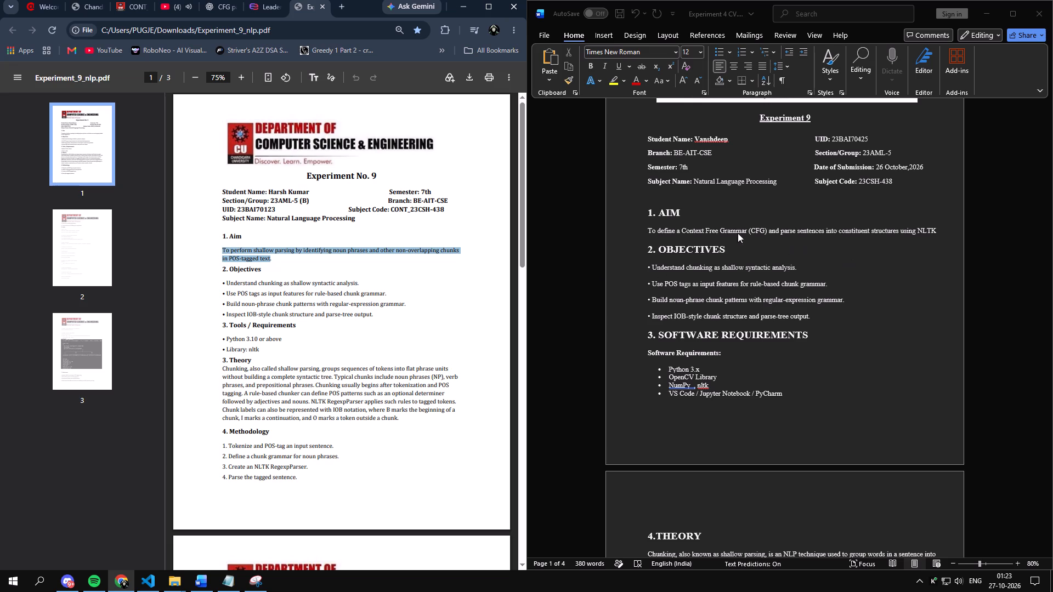
left_click(938, 227)
left_click_drag(938, 230, 631, 229)
key("ctrl+v")
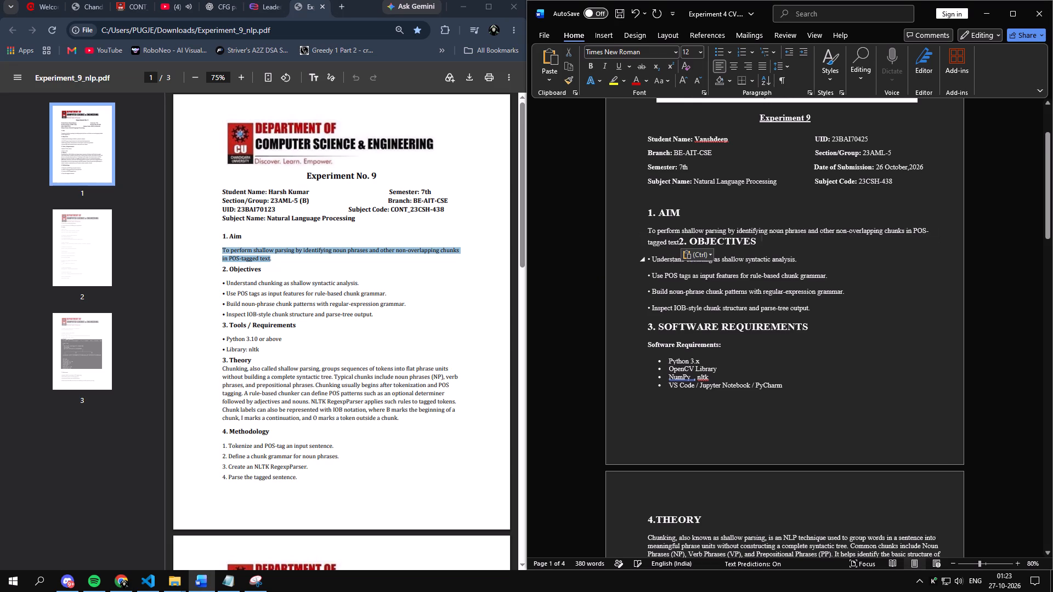
key("Return")
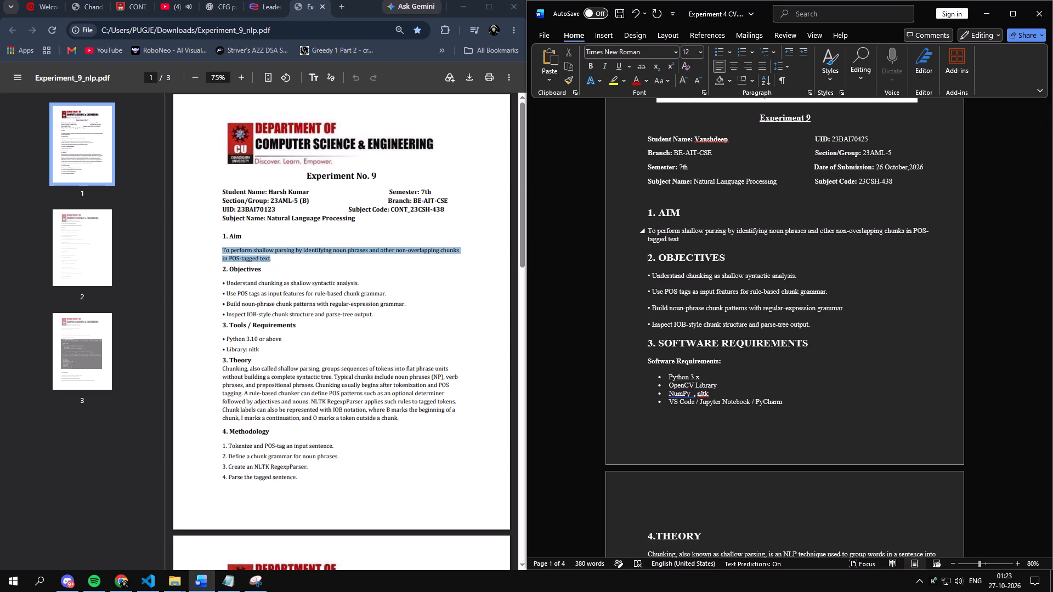
left_click(766, 261)
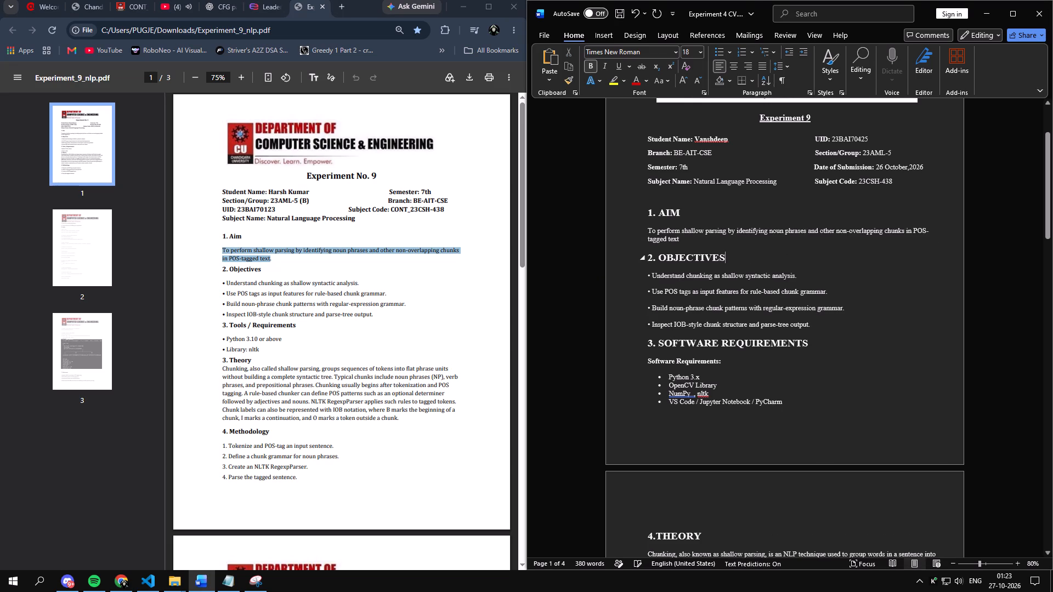
Save the Word report and export it as a PDF named nlp_9.py in the experiments folder under Documents.
key("ctrl+s")
scroll(766, 261, "up", 5)
left_click(543, 37)
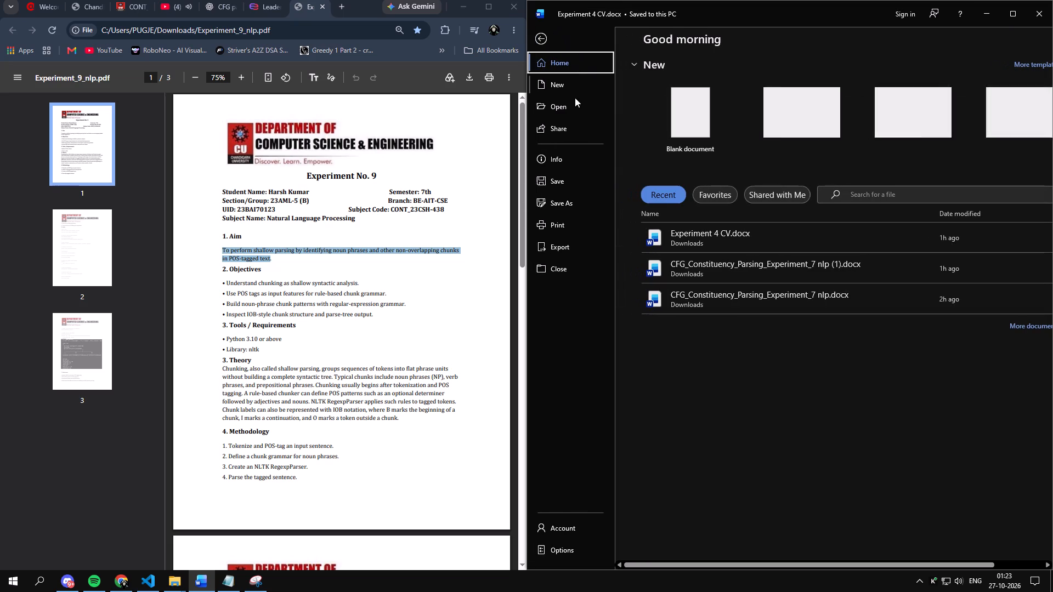
left_click(556, 248)
double_click(681, 72)
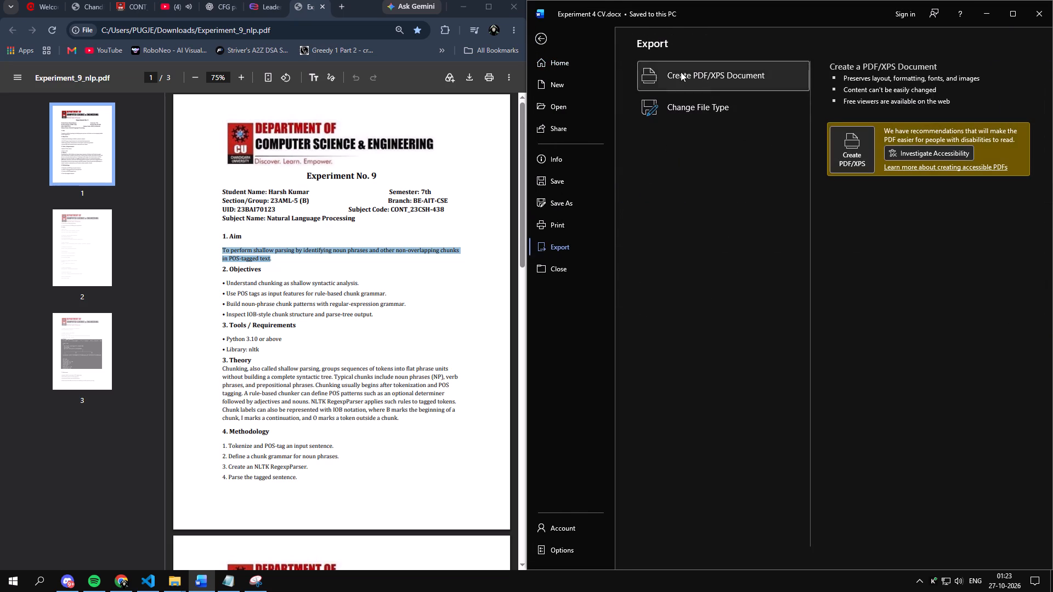
left_click(152, 220)
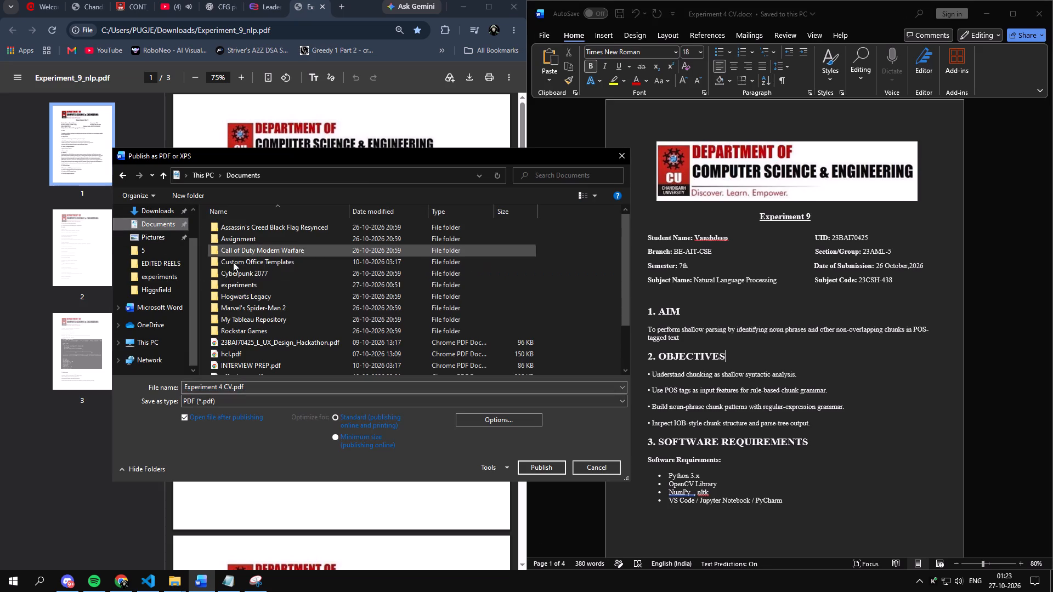
double_click(253, 284)
left_click(258, 385)
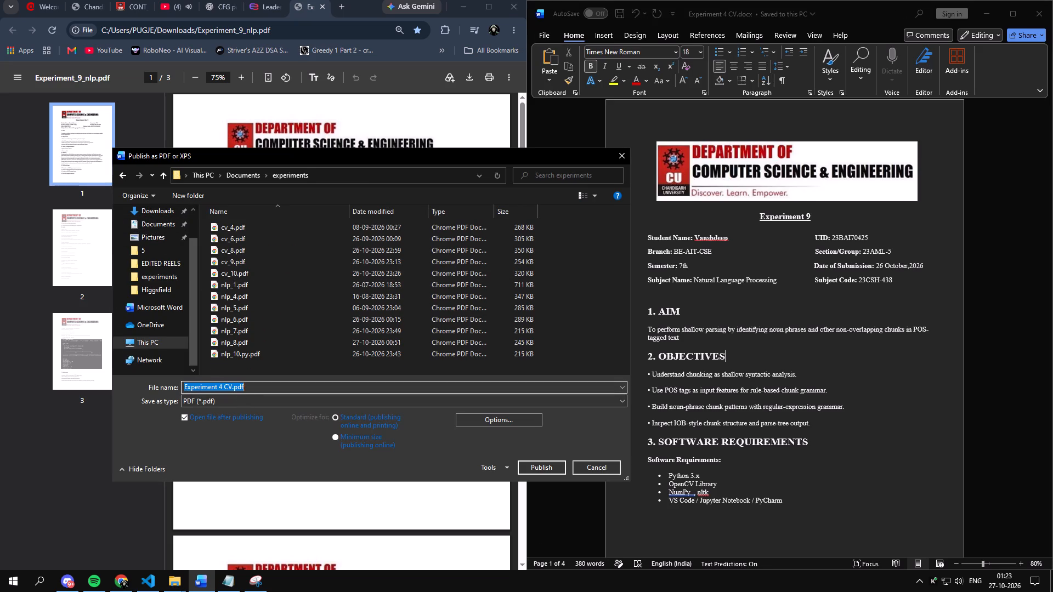
type("nlp")
key("shift+underscore")
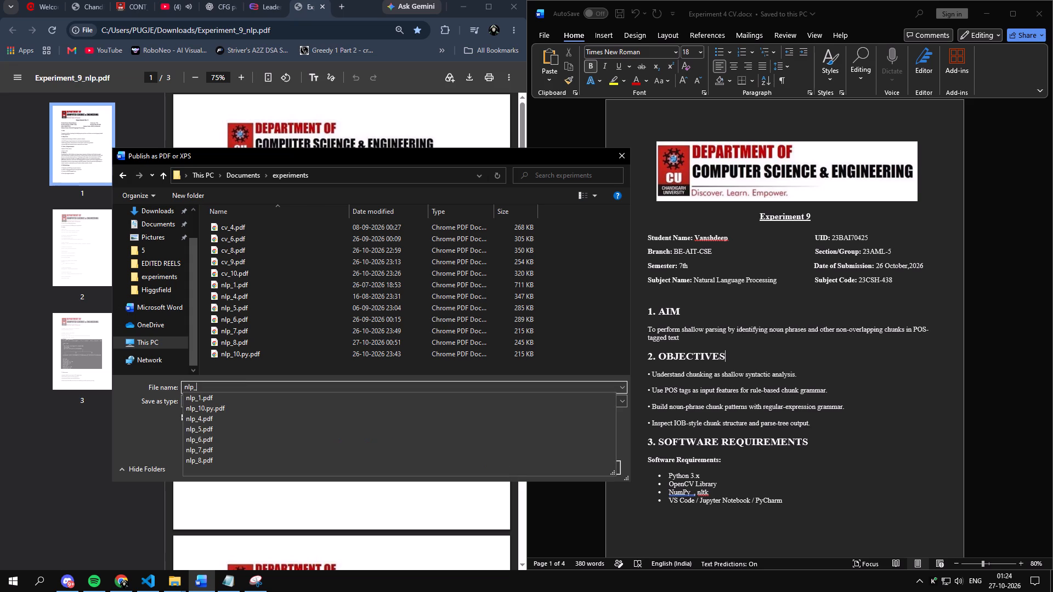
type("9.py")
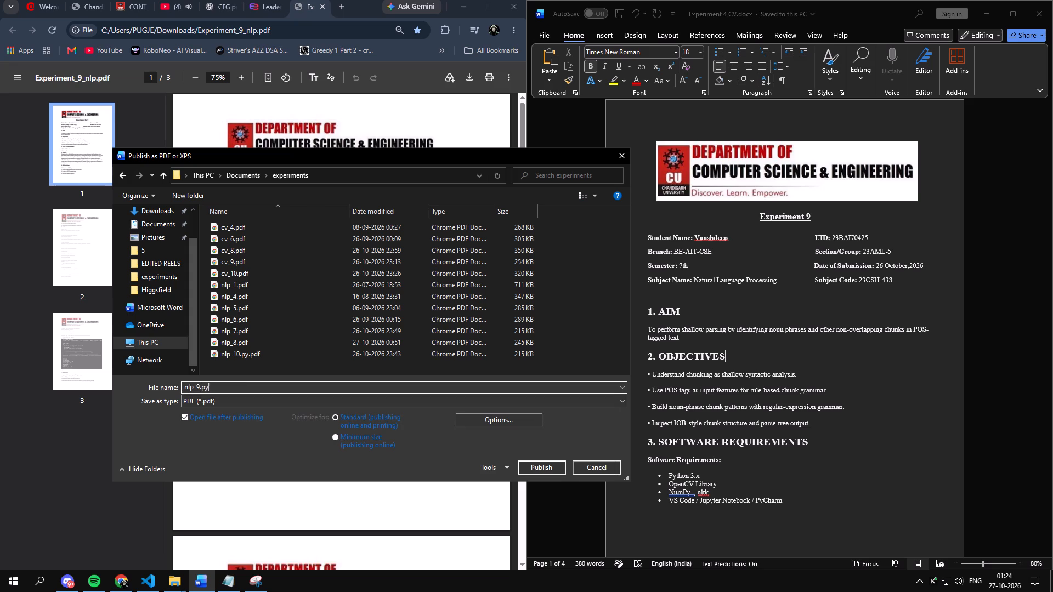
left_click(552, 465)
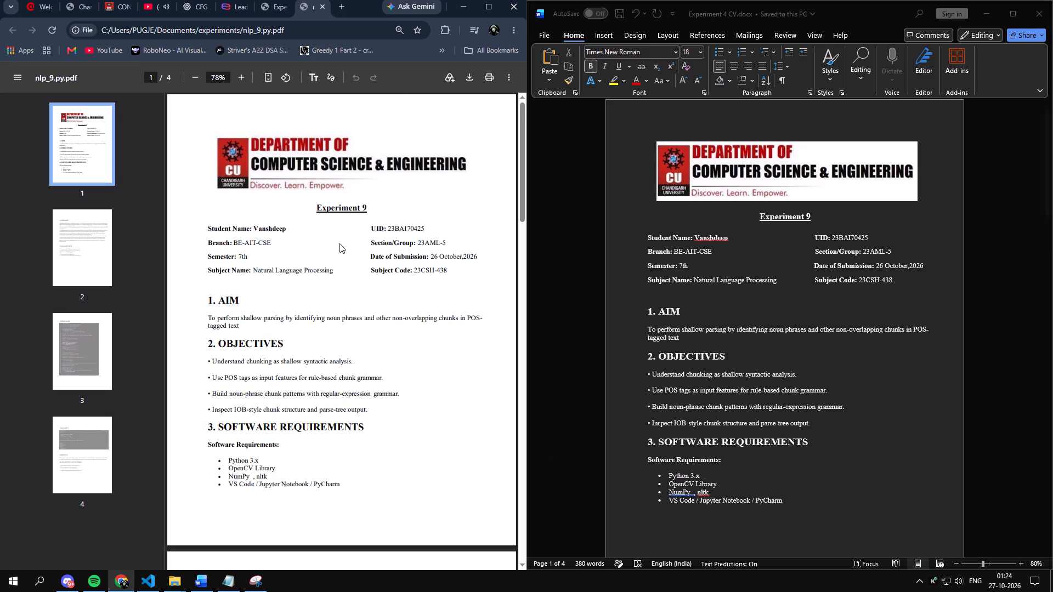
Close the two Experiment 9 PDFs and open Experiment_10 nlp.pdf from the Downloads folder beside the Word report.
left_click(322, 4)
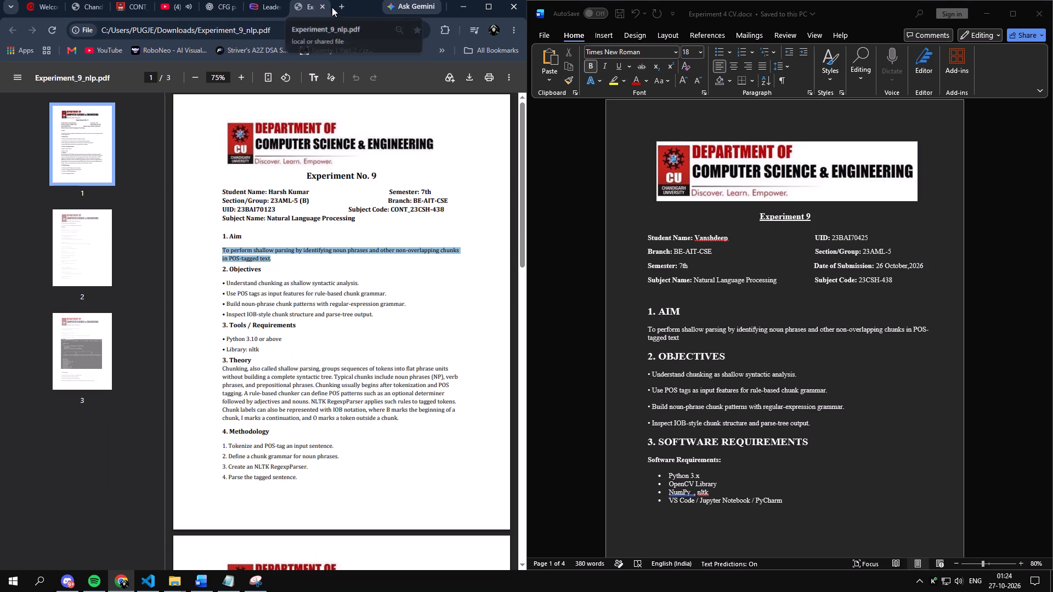
left_click(327, 7)
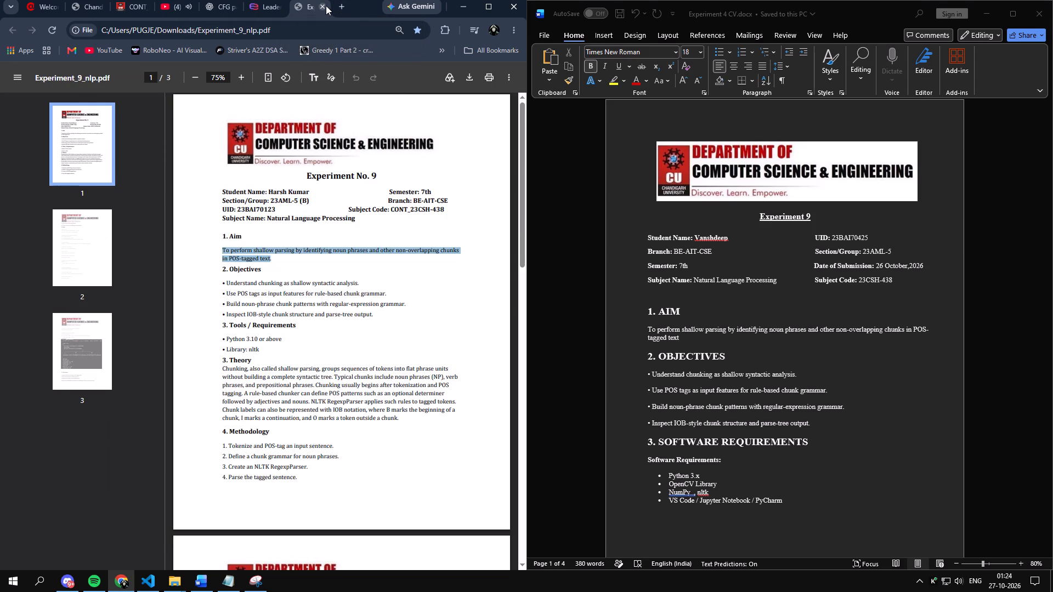
left_click(326, 5)
key("alt+Tab")
left_click(414, 325, "alt")
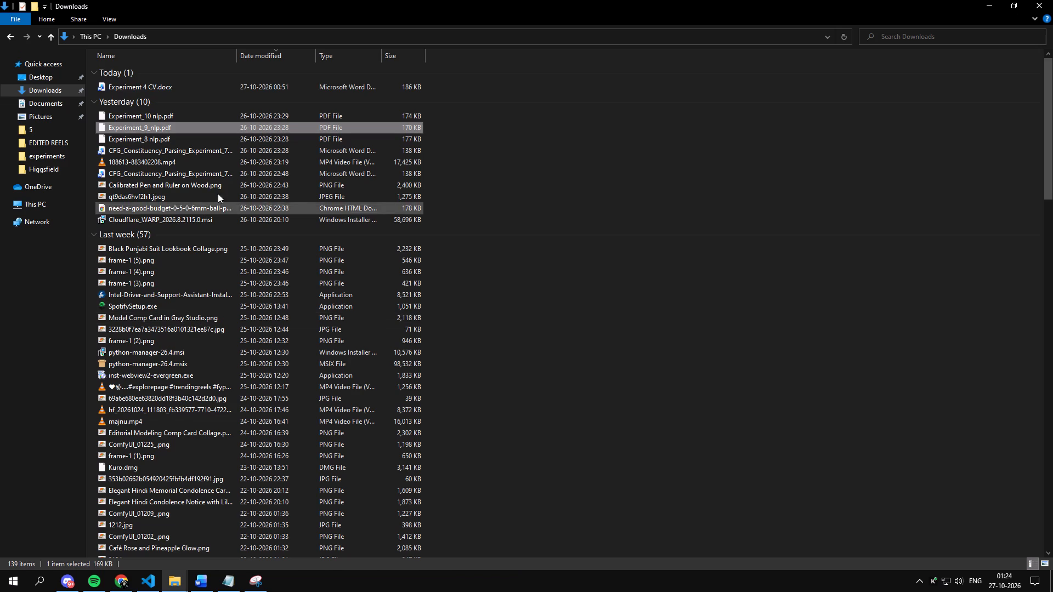
double_click(171, 116)
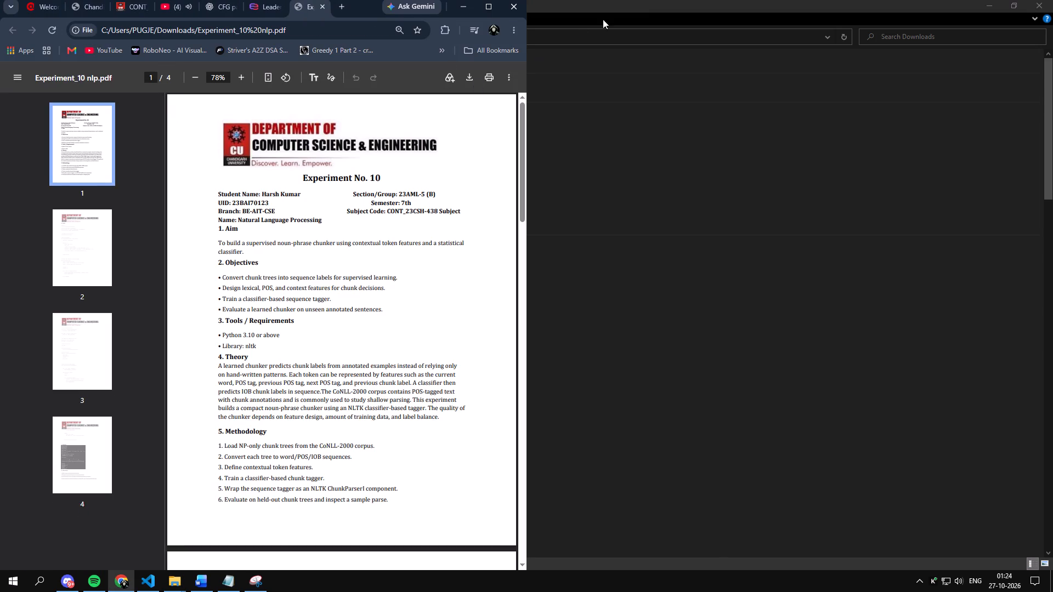
left_click(986, 7)
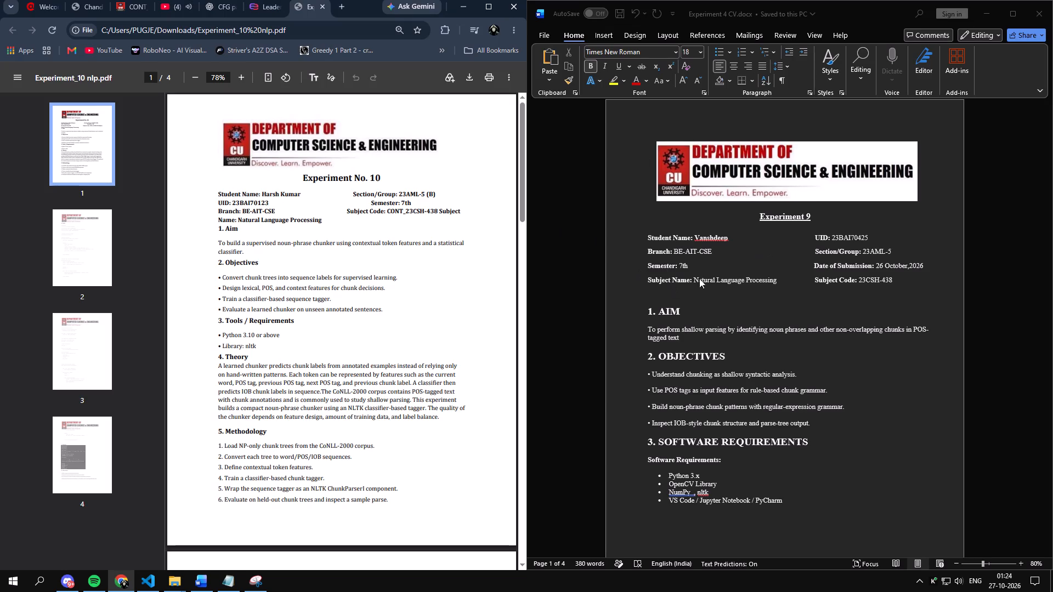
Change the experiment number in the Word report's title to 10.
left_click(808, 220)
left_click(809, 218)
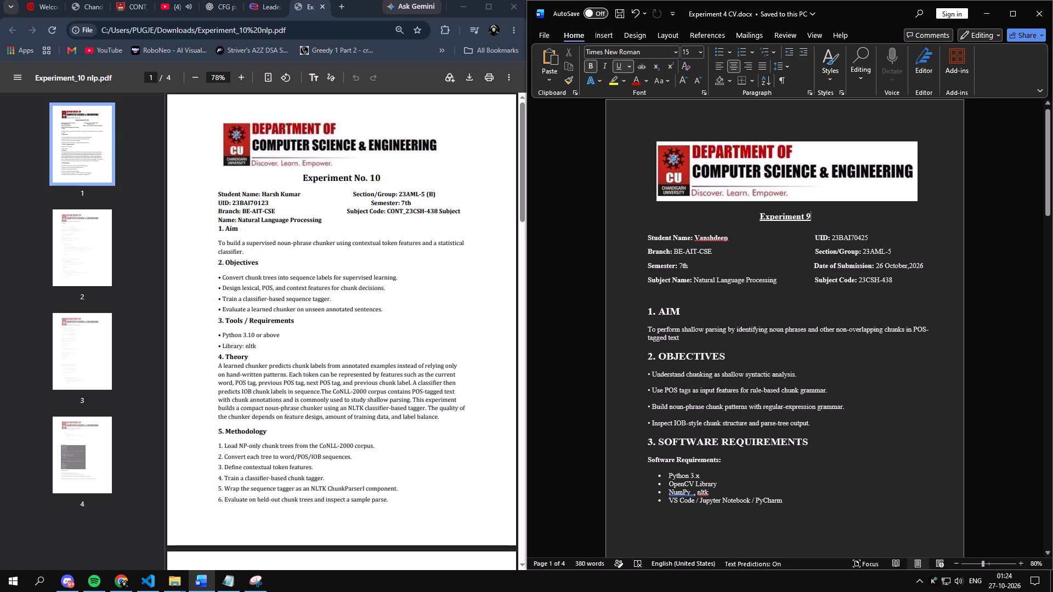
key("BackSpace")
type("10")
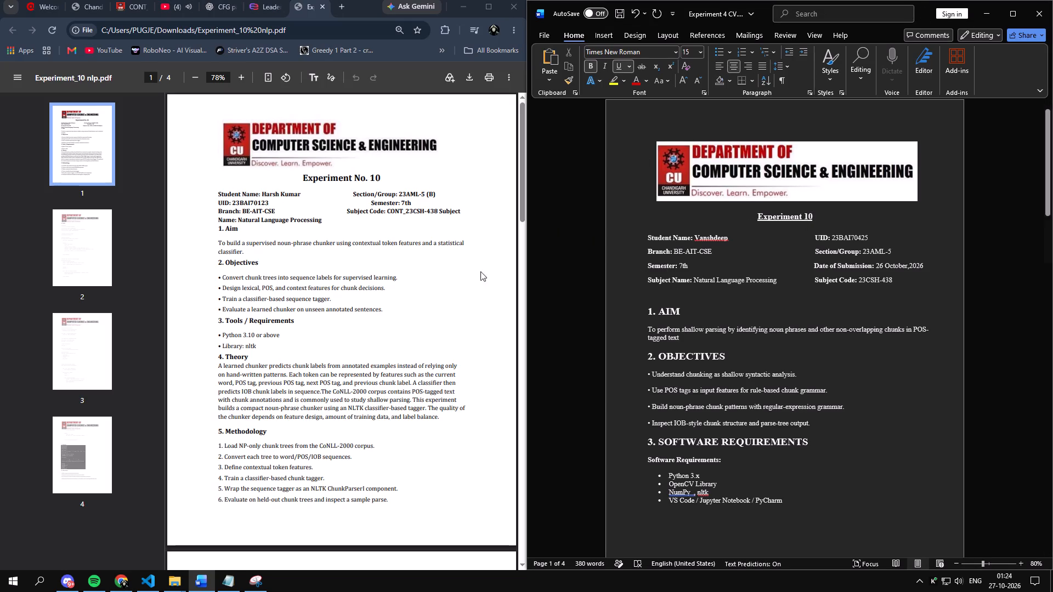
Replace the text under 1. AIM in the Word report with the Aim from Experiment_10 nlp.pdf, keeping the 2. OBJECTIVES heading on its own line.
left_click(402, 247)
left_click_drag(246, 254, 222, 248)
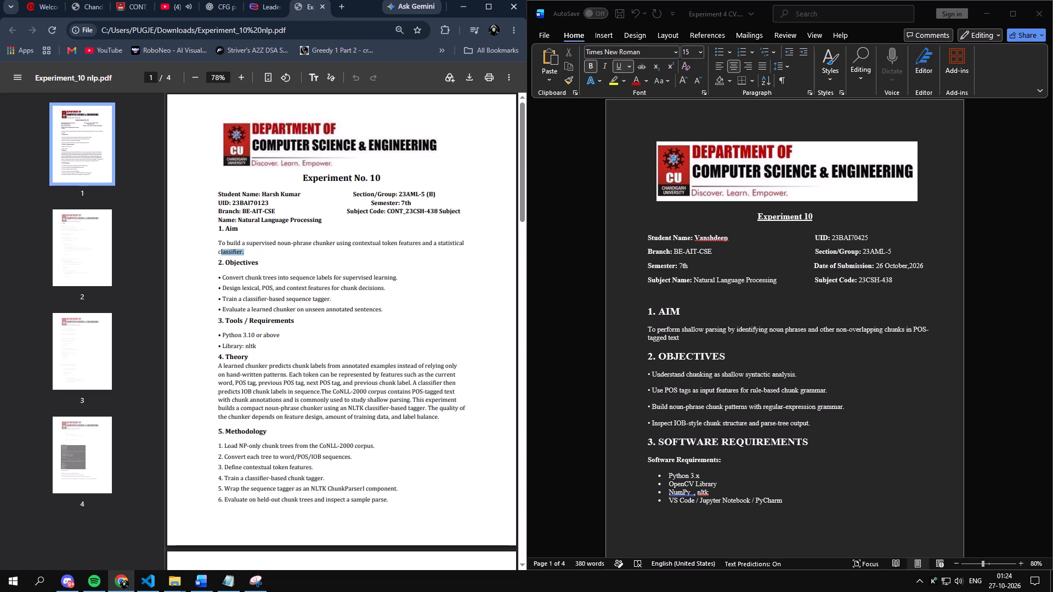
left_click_drag(222, 248, 217, 242)
key("ctrl+c")
left_click(683, 334)
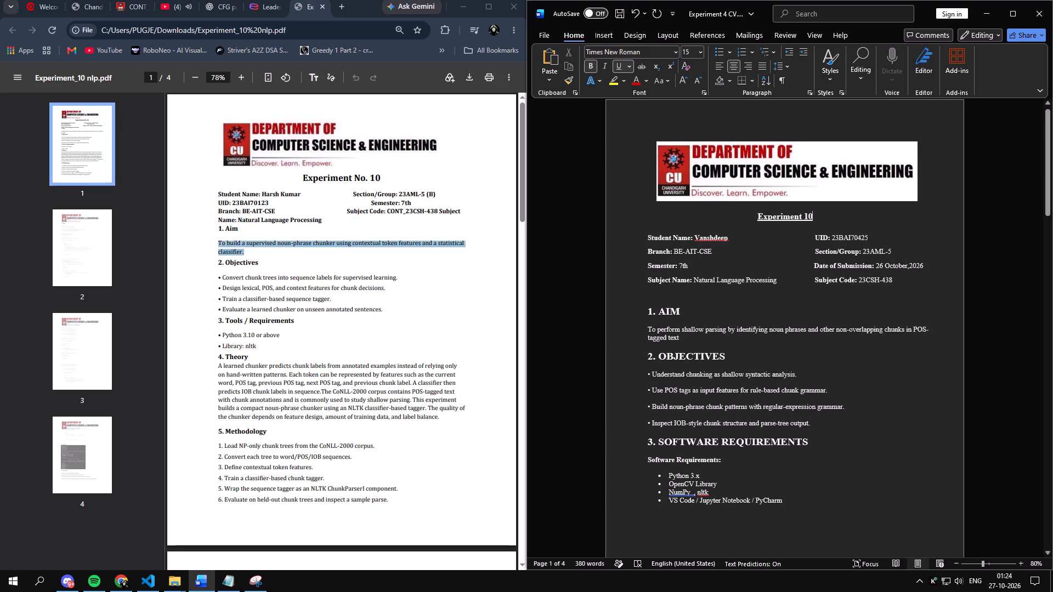
left_click_drag(683, 338, 650, 327)
key("ctrl+v")
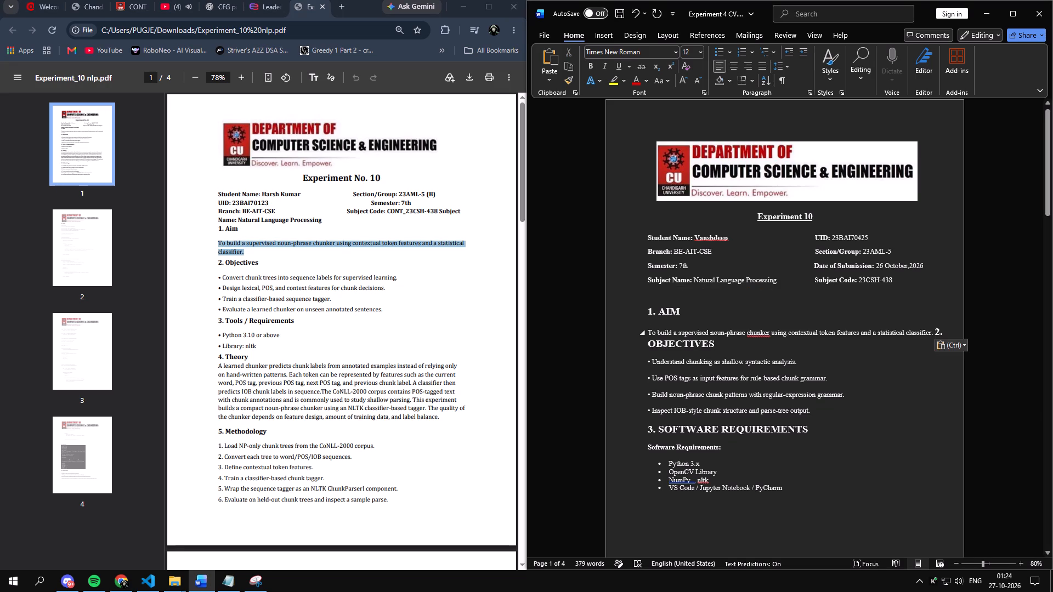
key("Return")
left_click(919, 331)
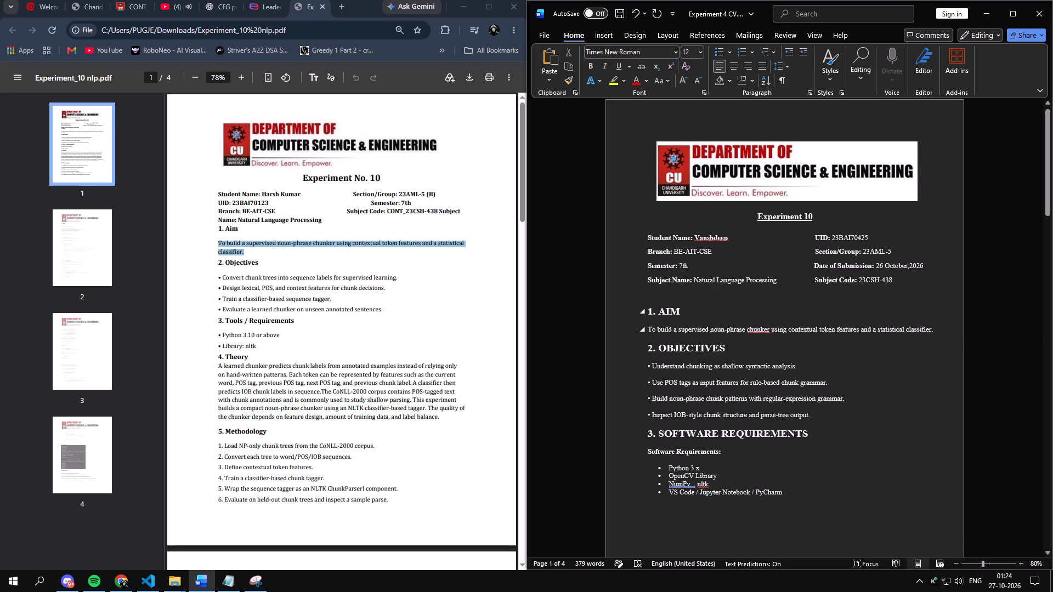
Replace Notepad's contents with the four Objectives bullets from Experiment_10 nlp.pdf and copy them from there as plain text.
left_click_drag(385, 310, 196, 287)
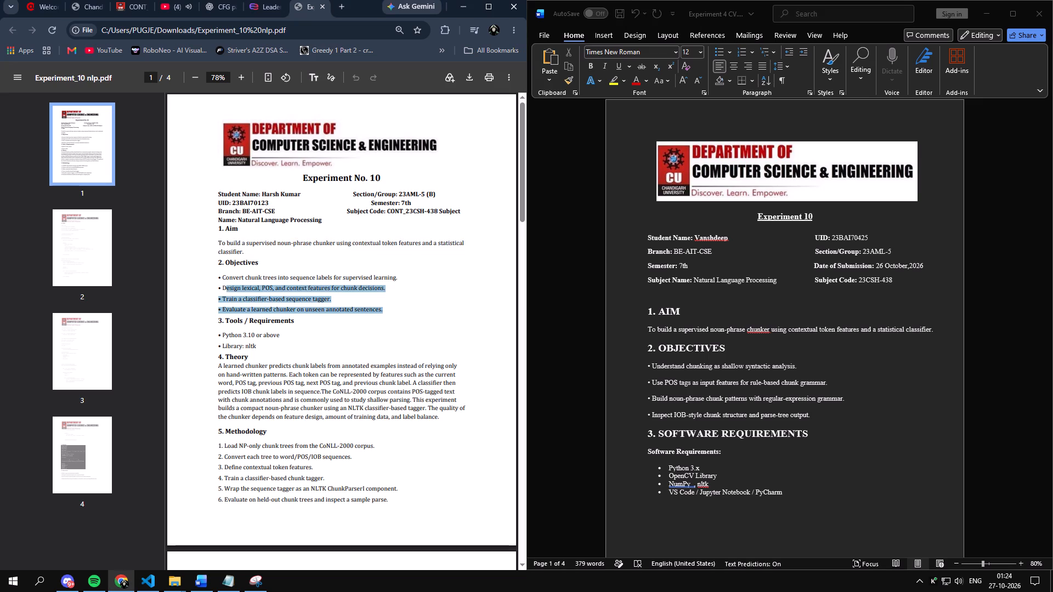
left_click_drag(196, 287, 216, 276)
key("ctrl+c")
key("ctrl+c")
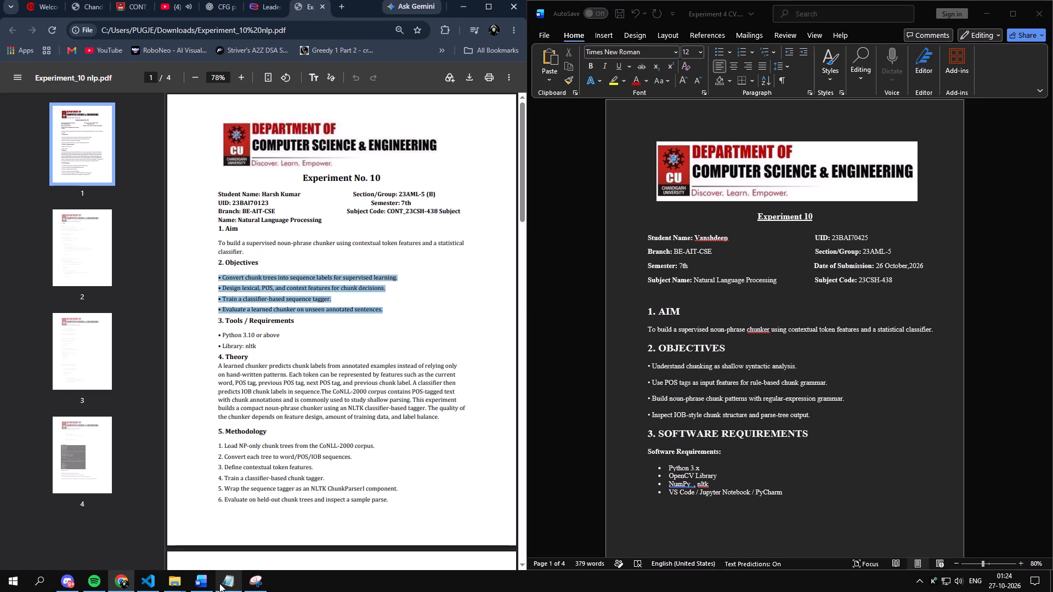
left_click(235, 584)
left_click(386, 259)
key("ctrl+a")
key("ctrl+v")
key("ctrl+a")
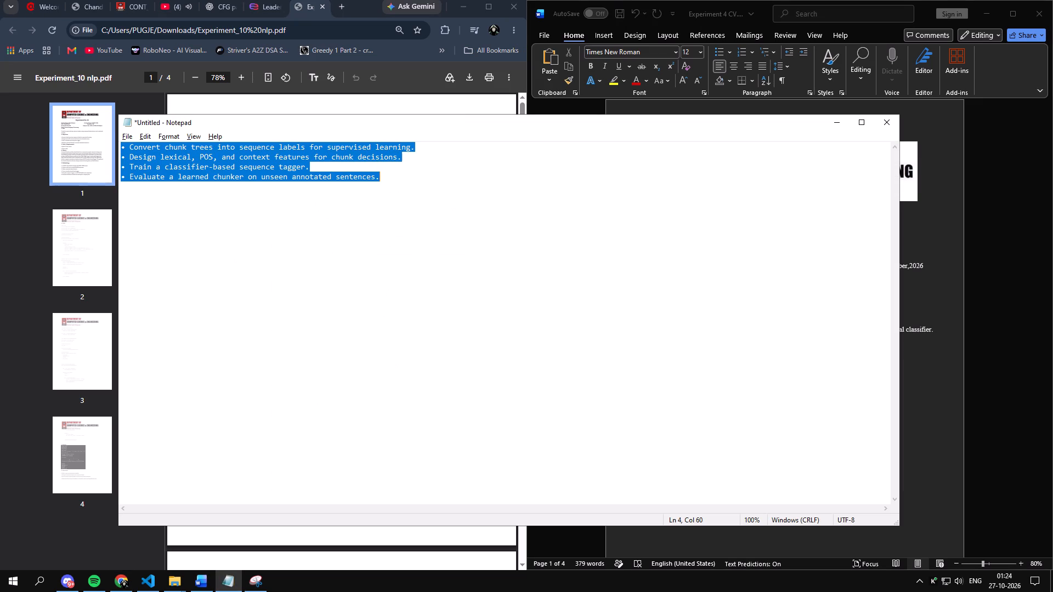
key("ctrl+c")
key("ctrl+c")
left_click(842, 119)
Replace the bullets under 2. OBJECTIVES in the Word report with the copied ones, keeping the 3. SOFTWARE REQUIREMENTS heading on its own line.
left_click(760, 369)
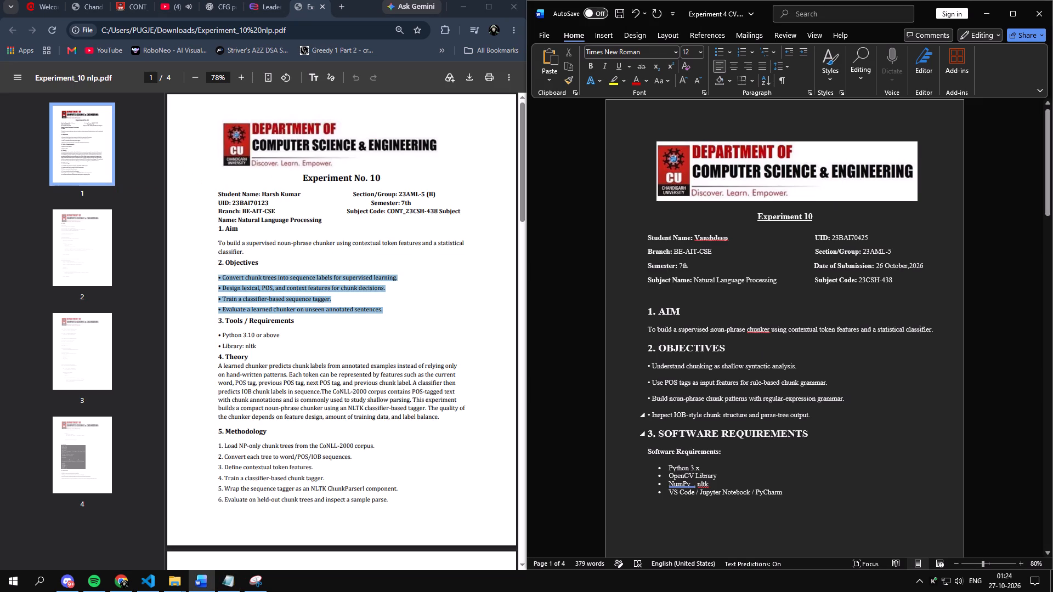
left_click_drag(817, 414, 646, 364)
key("ctrl+v")
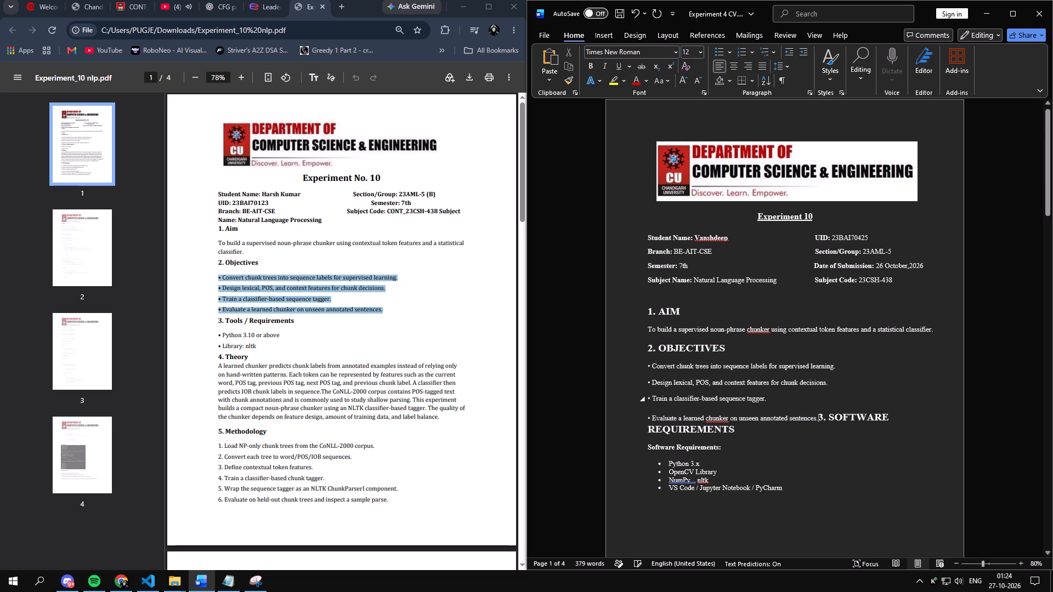
key("Return")
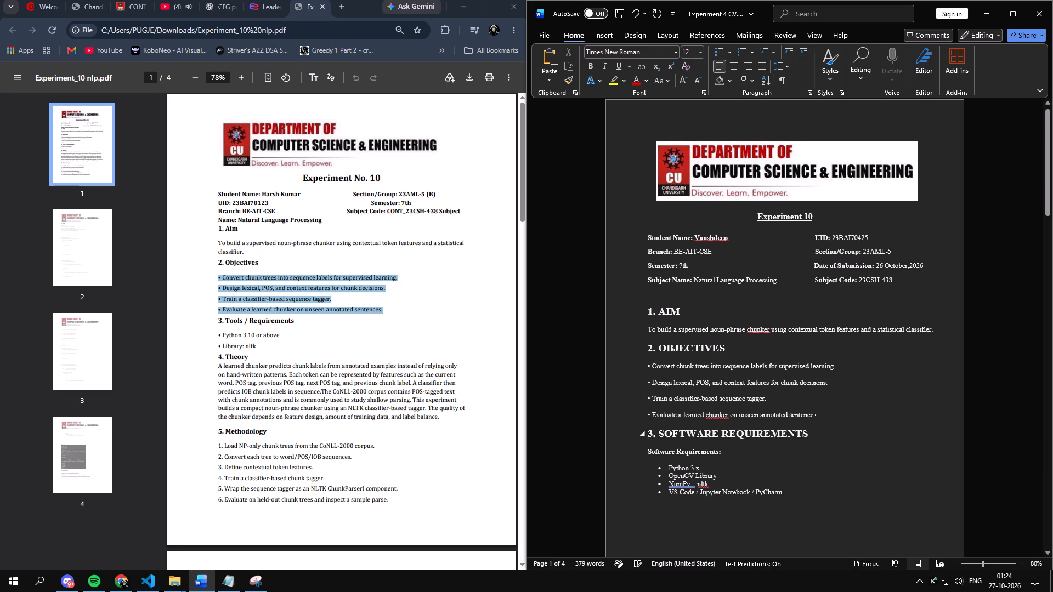
scroll(337, 356, "down", 2)
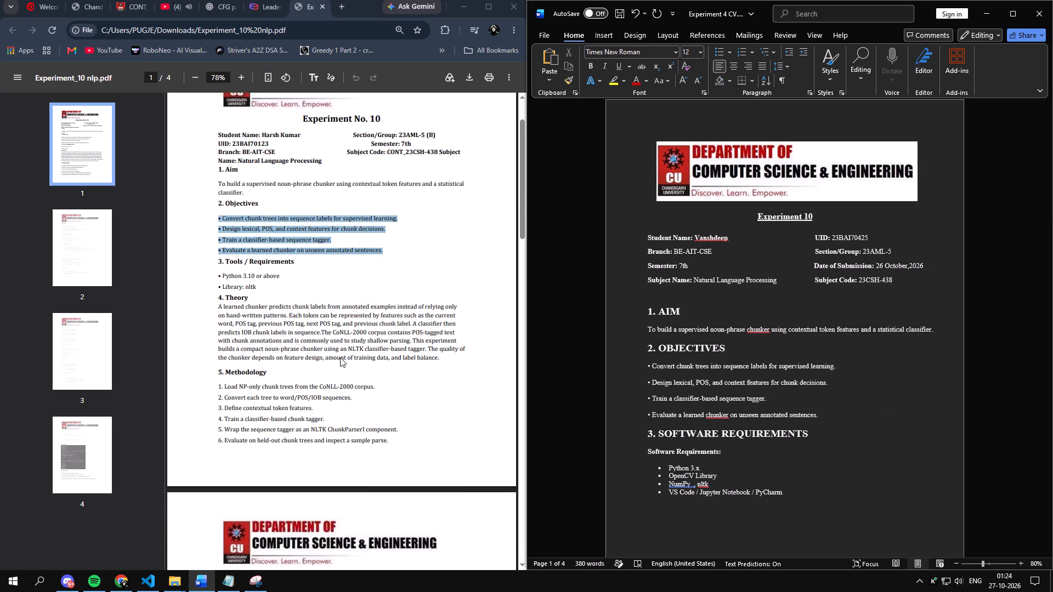
scroll(340, 357, "down", 3)
scroll(723, 431, "down", 8)
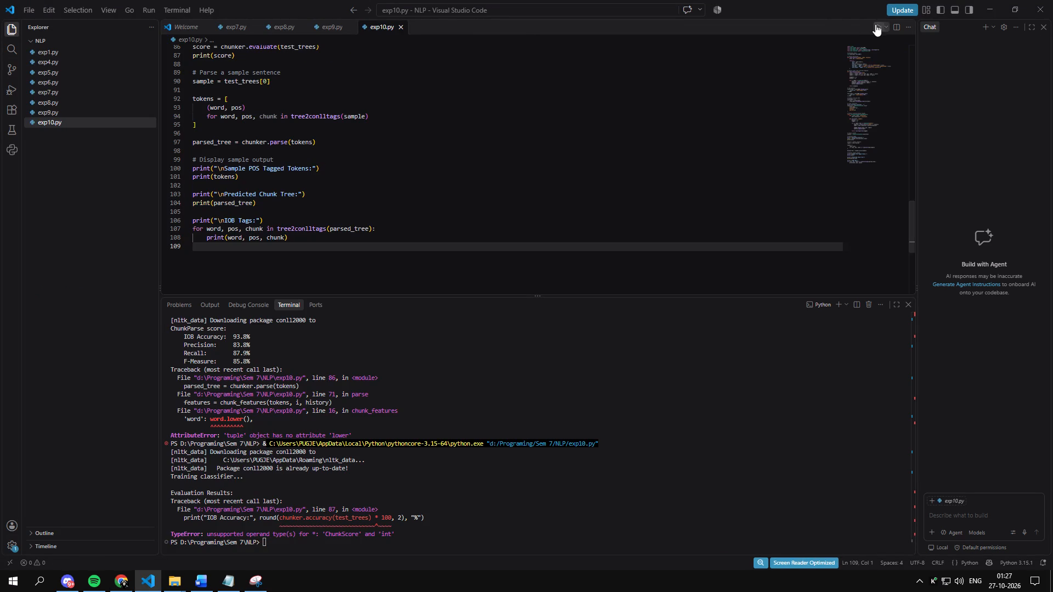
left_click(877, 26)
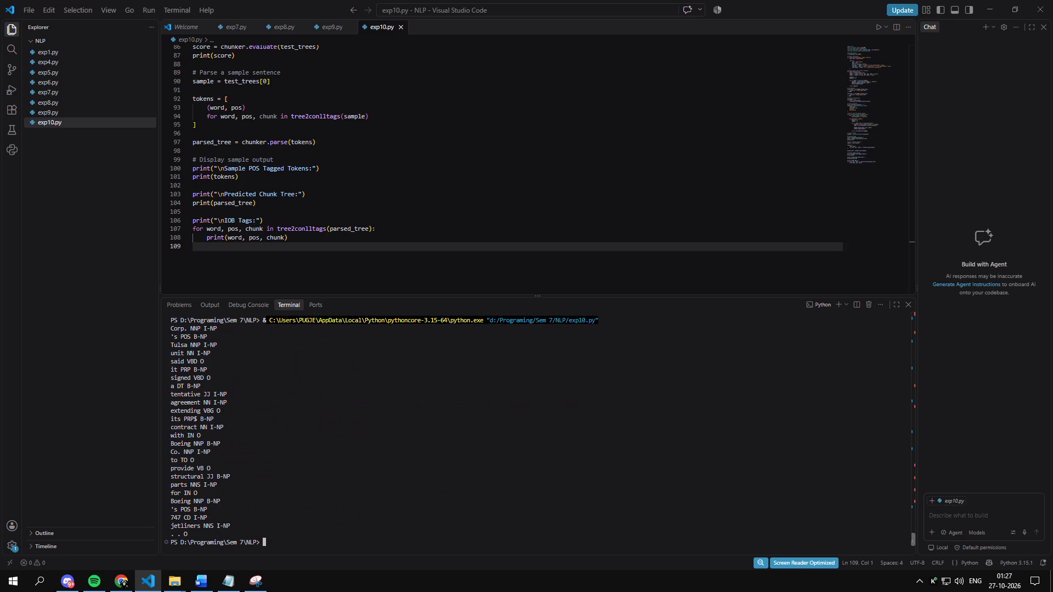
Enlarge the terminal, close the Chat pane, and snip the exp10.py output from Evaluation Results through the Predicted Chunk Tree.
scroll(515, 417, "up", 16)
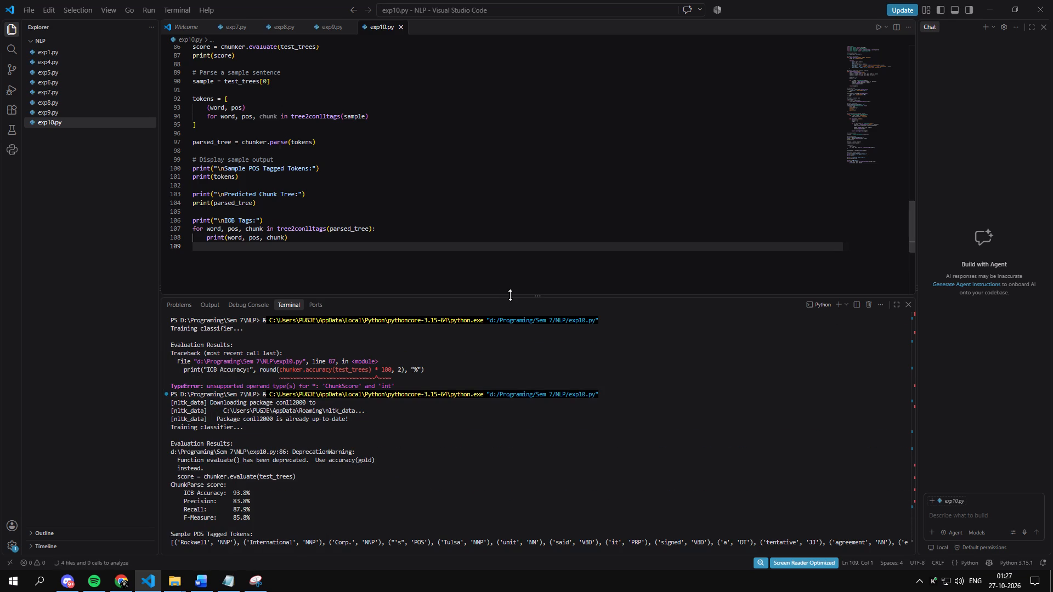
left_click_drag(512, 297, 525, 103)
scroll(491, 346, "up", 2)
scroll(491, 346, "down", 2)
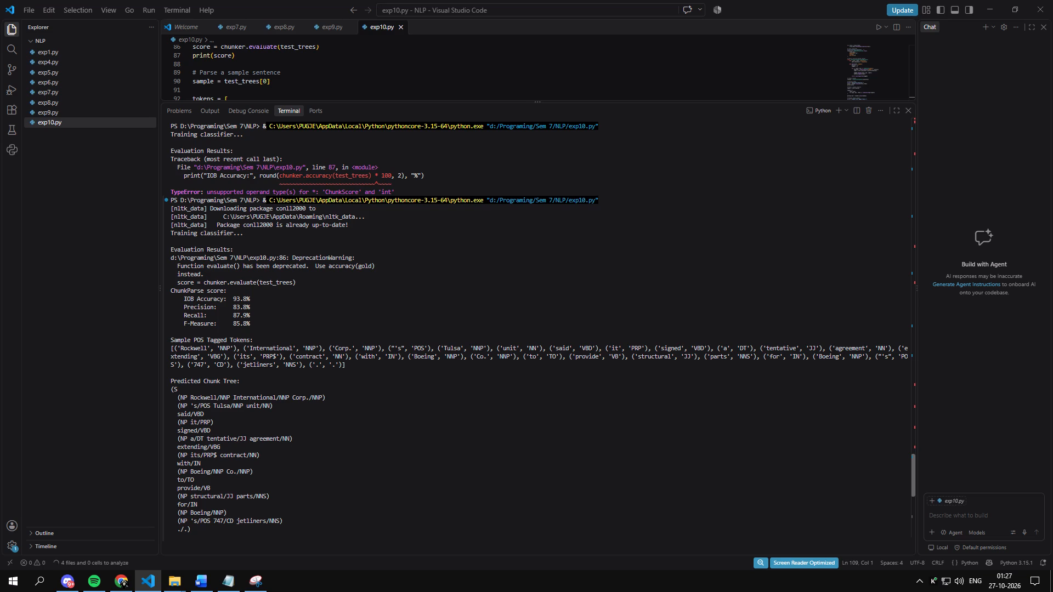
left_click(1045, 23)
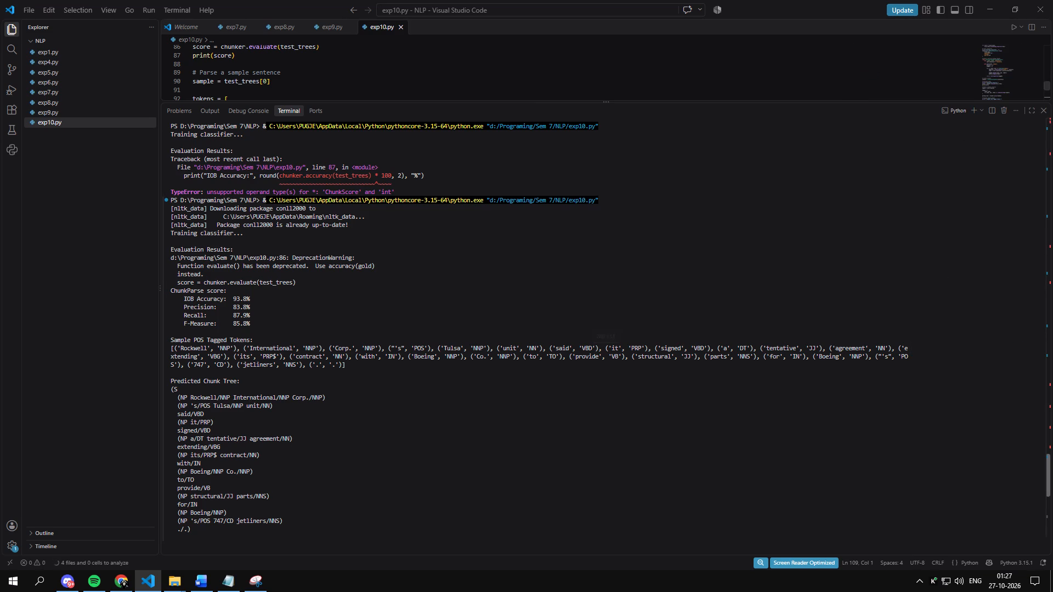
left_click(924, 387)
left_click(256, 580)
left_click(117, 37)
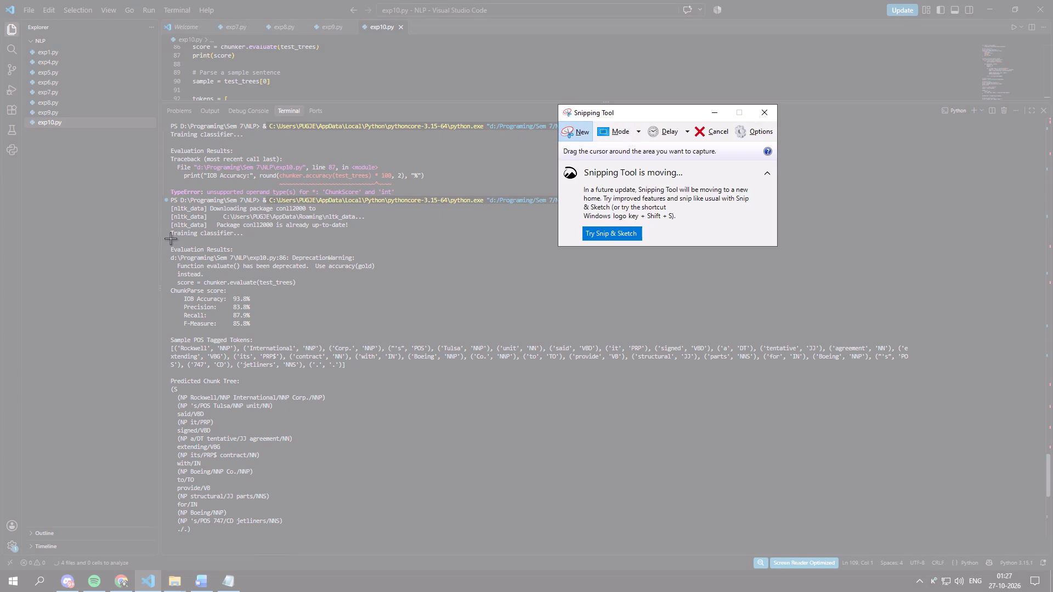
left_click_drag(168, 243, 967, 536)
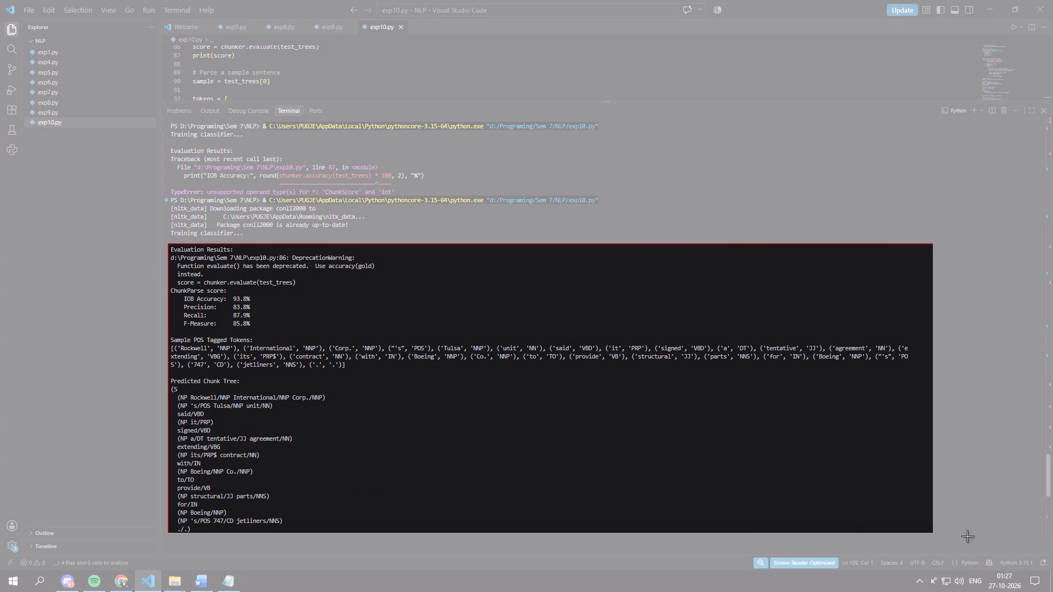
left_click_drag(967, 536, 913, 553)
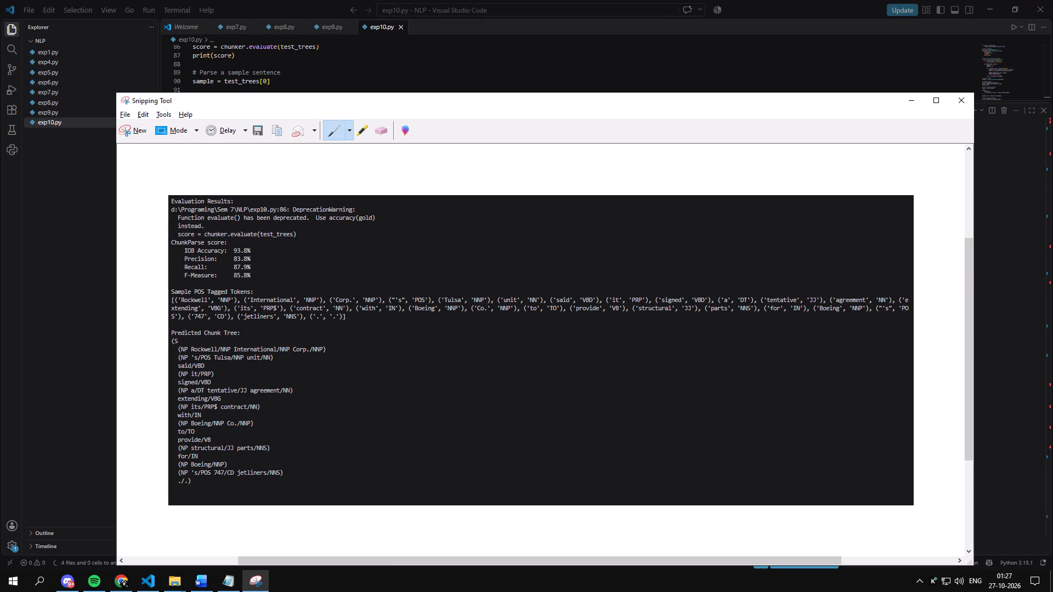
Replace the old output picture under 8.OUTPUT in the Word report with the new exp10.py output snip.
left_click(206, 582)
left_click(206, 582)
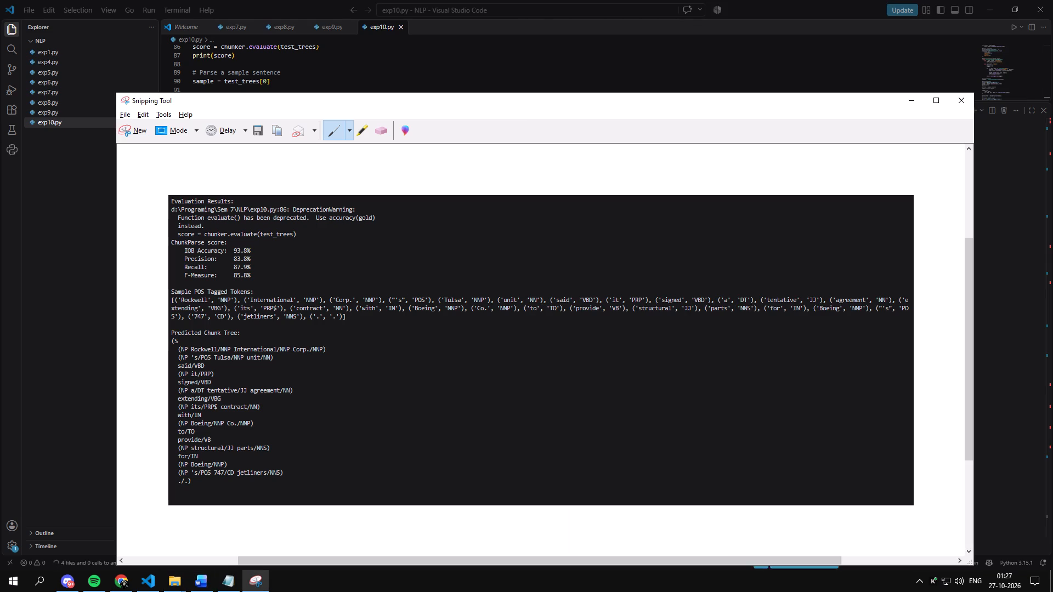
left_click(199, 580)
scroll(749, 403, "down", 20)
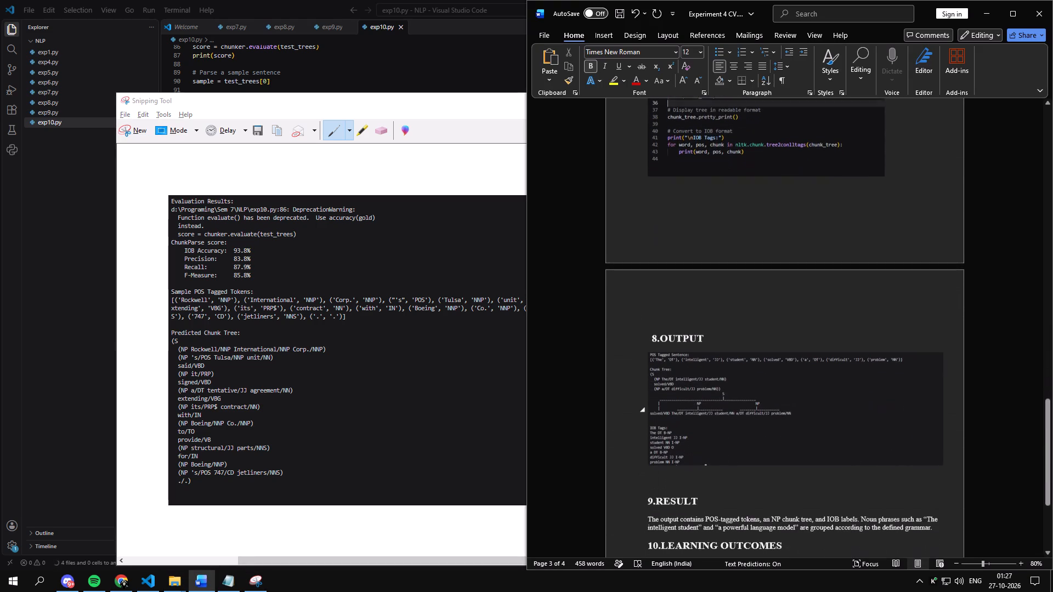
left_click(729, 434)
key("Delete")
key("ctrl+v")
Slightly enlarge the new picture under 8.OUTPUT and set its text wrapping to In Front of Text.
left_click(836, 417)
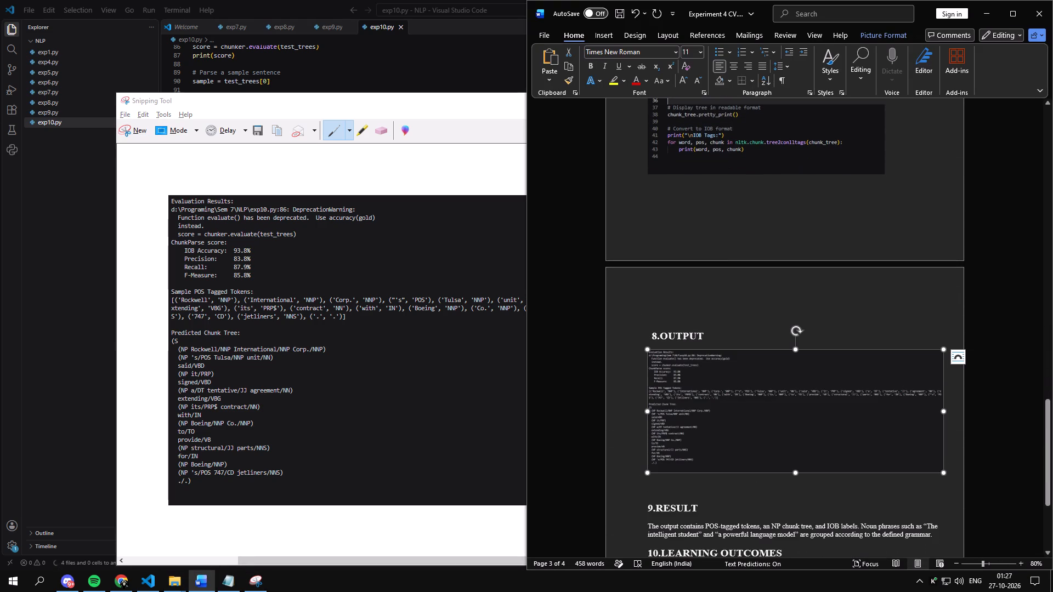
left_click_drag(946, 475, 935, 474)
right_click(831, 413)
left_click(873, 360)
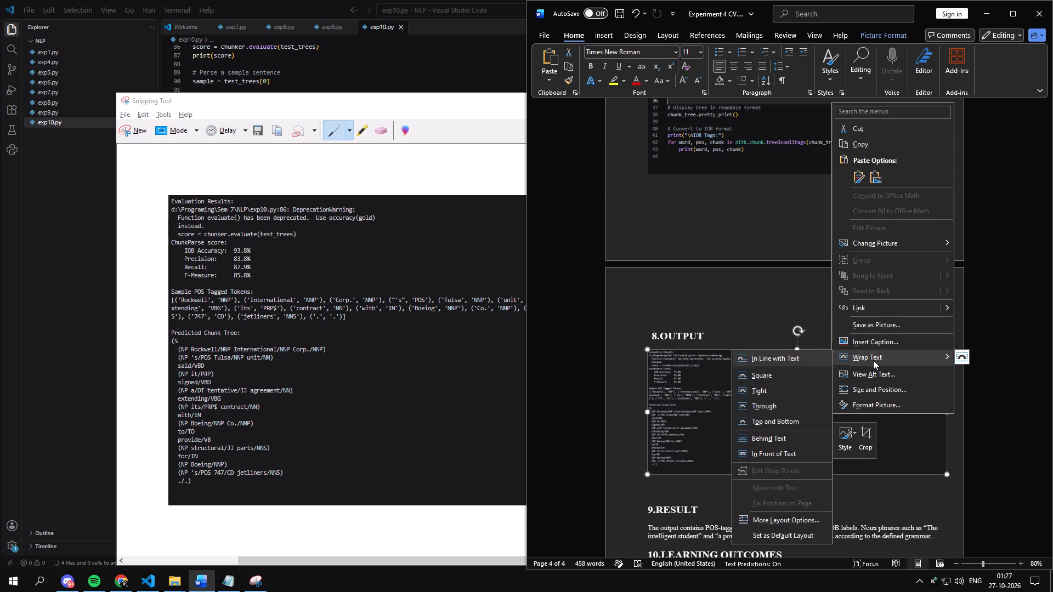
left_click(773, 454)
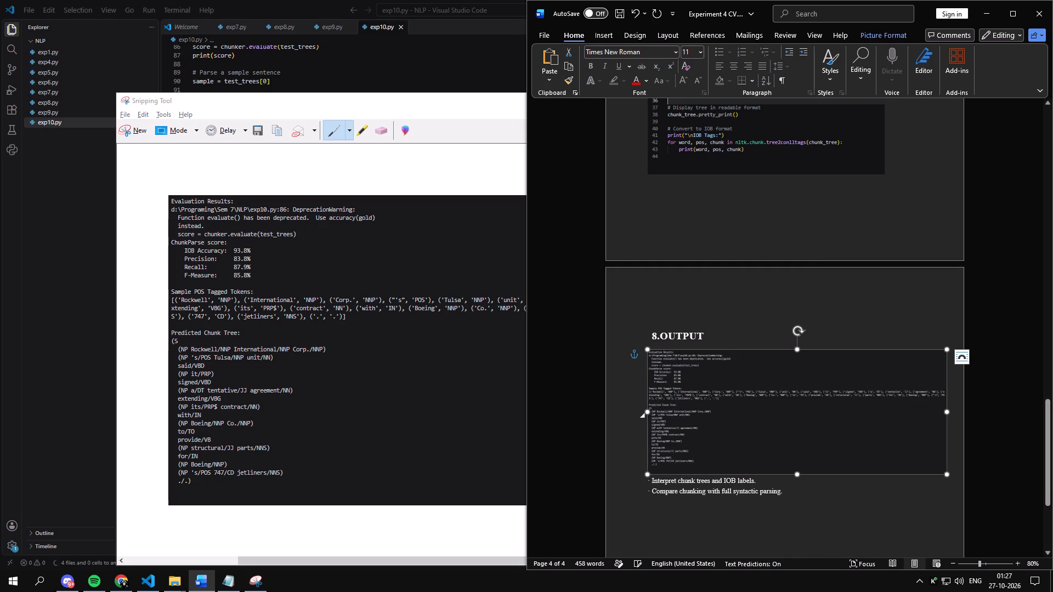
Insert five blank lines under the 8.OUTPUT heading to make room for the output picture, and place the picture back below the heading.
scroll(777, 450, "down", 2)
left_click_drag(772, 372, 748, 446)
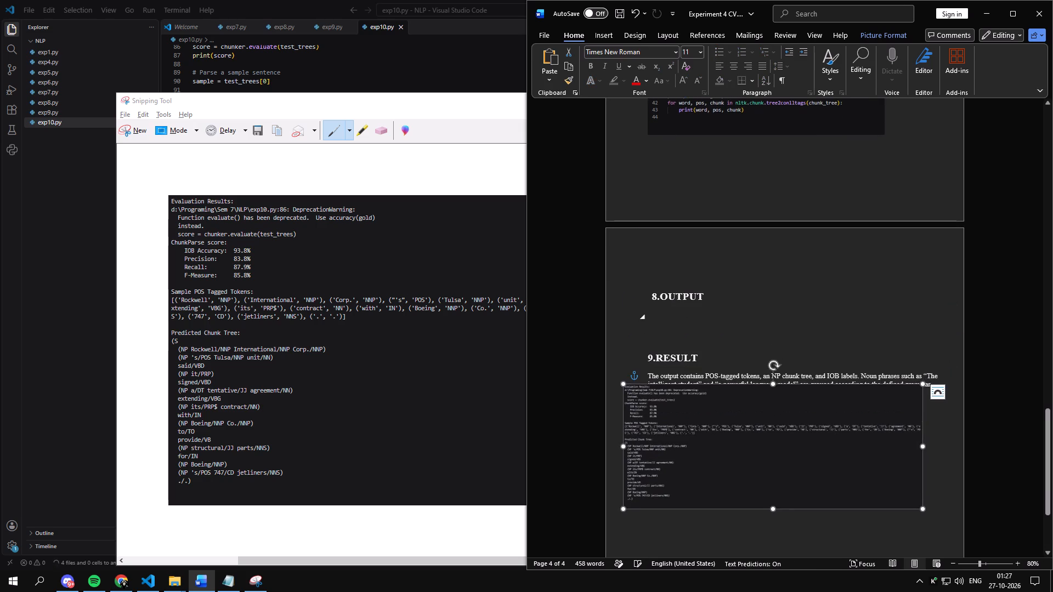
left_click(714, 328)
key("Return")
key("Return")
key("Return")
key("Return")
key("Return")
left_click_drag(725, 522, 744, 355)
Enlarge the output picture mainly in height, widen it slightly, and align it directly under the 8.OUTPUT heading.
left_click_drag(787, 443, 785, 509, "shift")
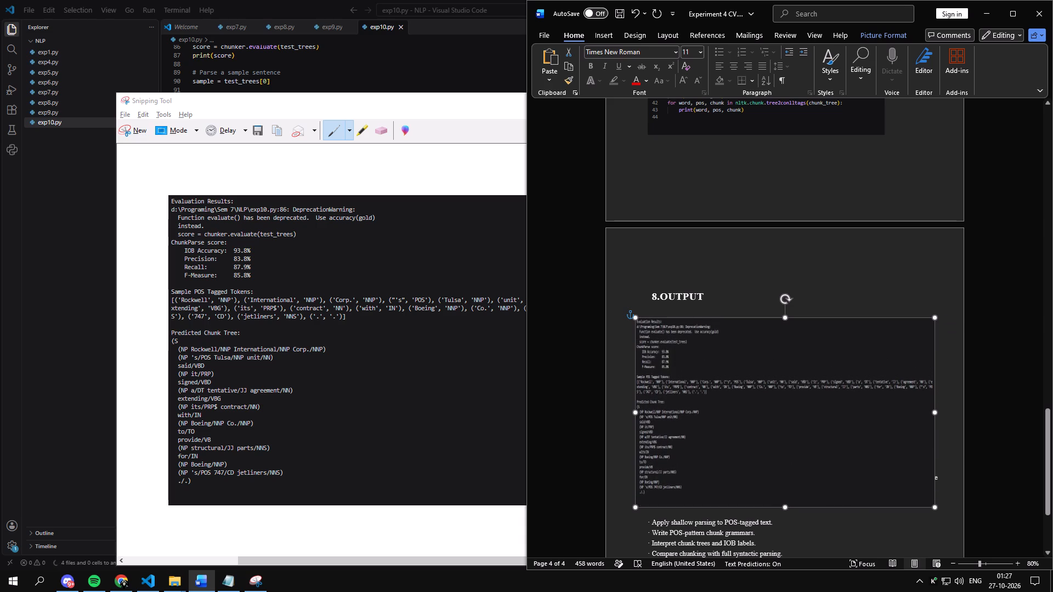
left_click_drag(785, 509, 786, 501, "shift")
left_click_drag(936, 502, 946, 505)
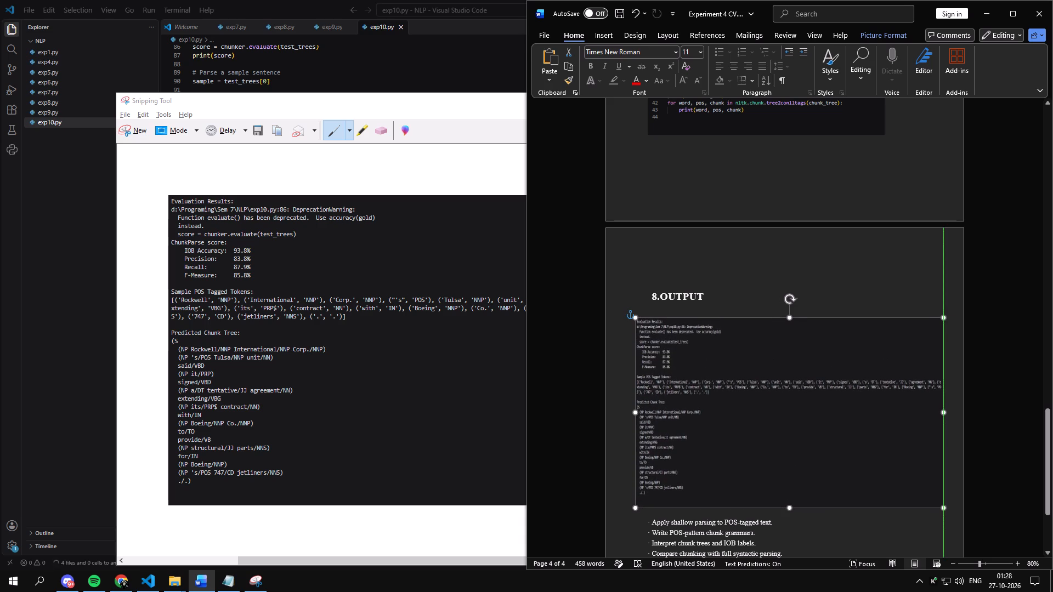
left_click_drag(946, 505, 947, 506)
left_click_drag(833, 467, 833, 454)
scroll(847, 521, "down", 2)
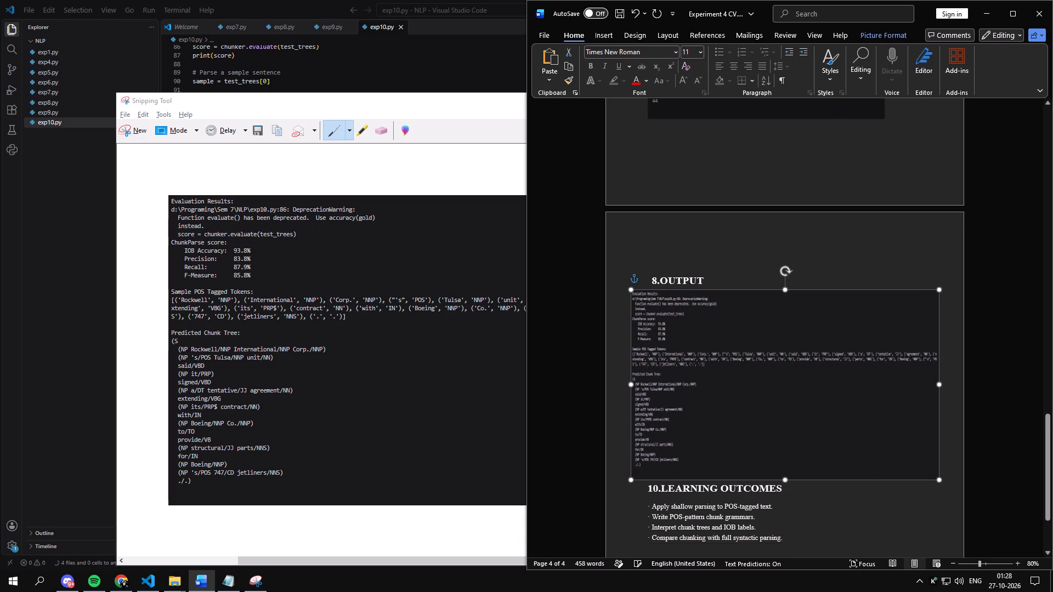
Insert four more blank lines above 9.RESULT, moving the output picture aside and returning it to just under 8.OUTPUT.
scroll(845, 519, "down", 1)
left_click_drag(784, 380, 782, 226)
left_click(677, 377)
key("Return")
key("Return")
key("Return")
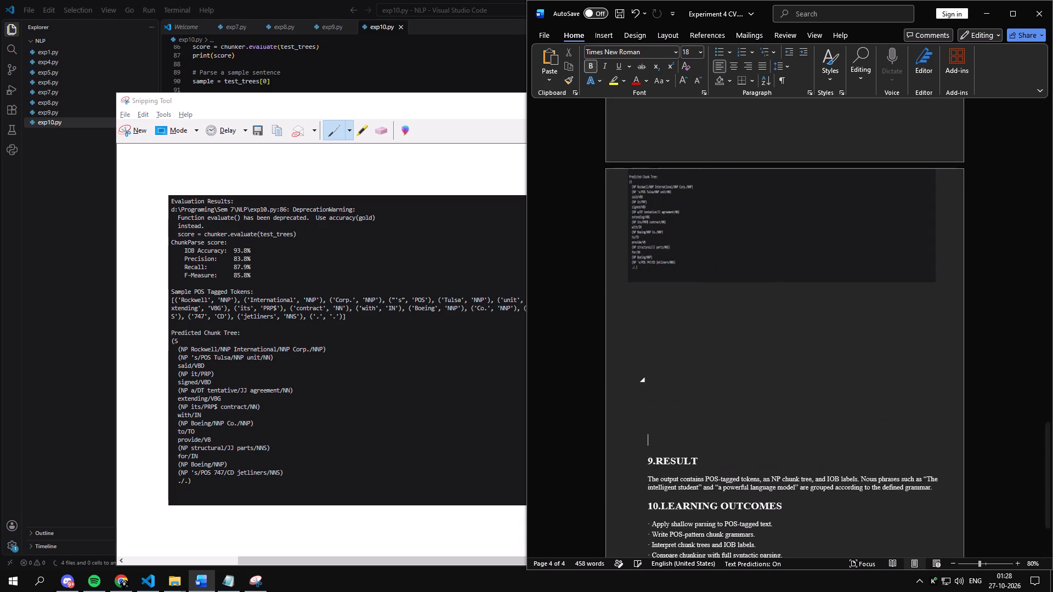
key("Return")
left_click_drag(695, 219, 695, 377)
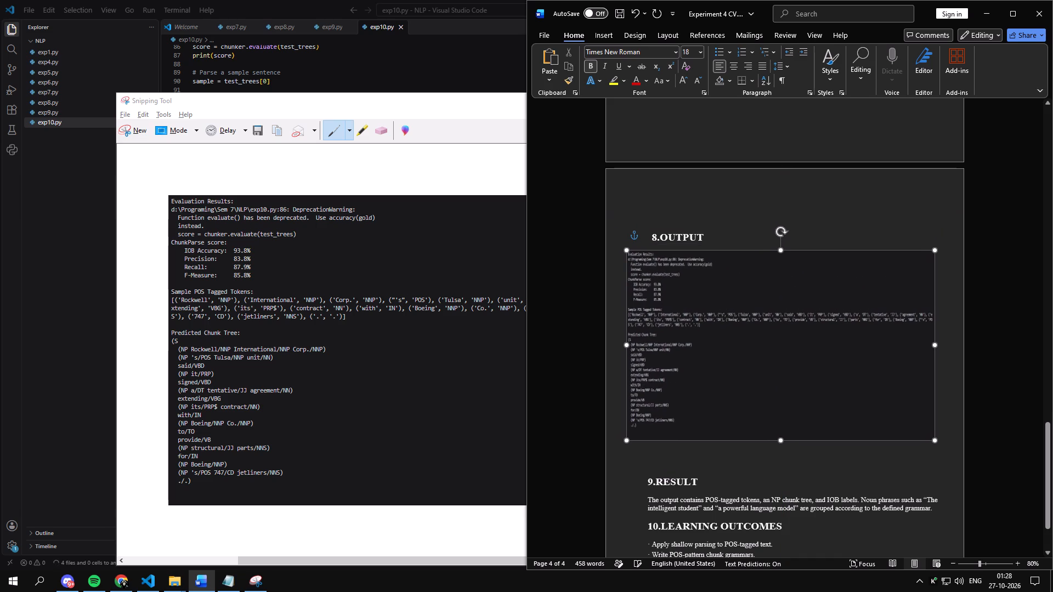
left_click_drag(695, 377, 699, 380)
left_click(782, 230)
left_click(857, 201)
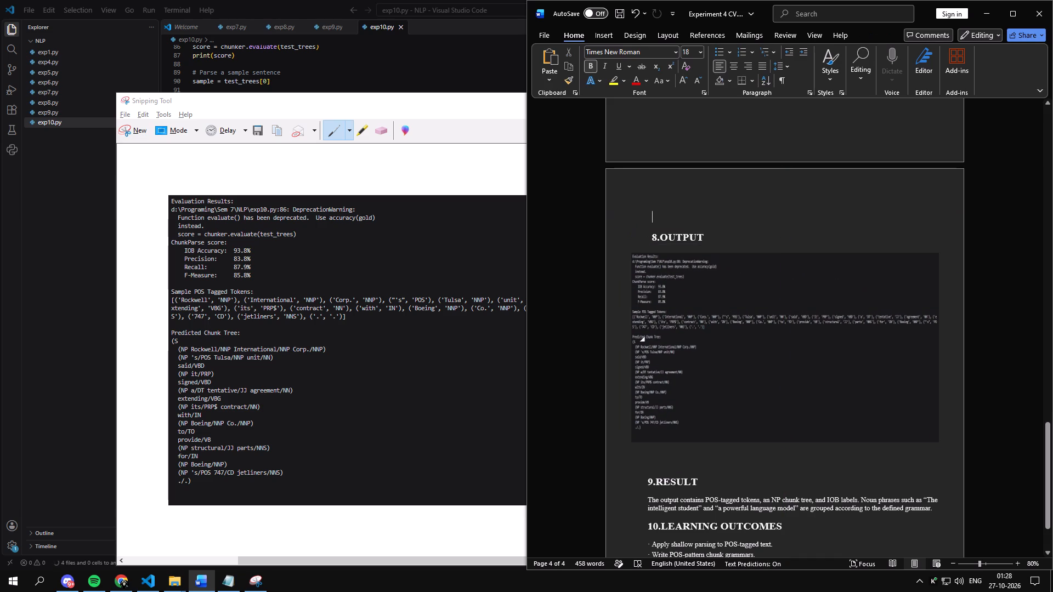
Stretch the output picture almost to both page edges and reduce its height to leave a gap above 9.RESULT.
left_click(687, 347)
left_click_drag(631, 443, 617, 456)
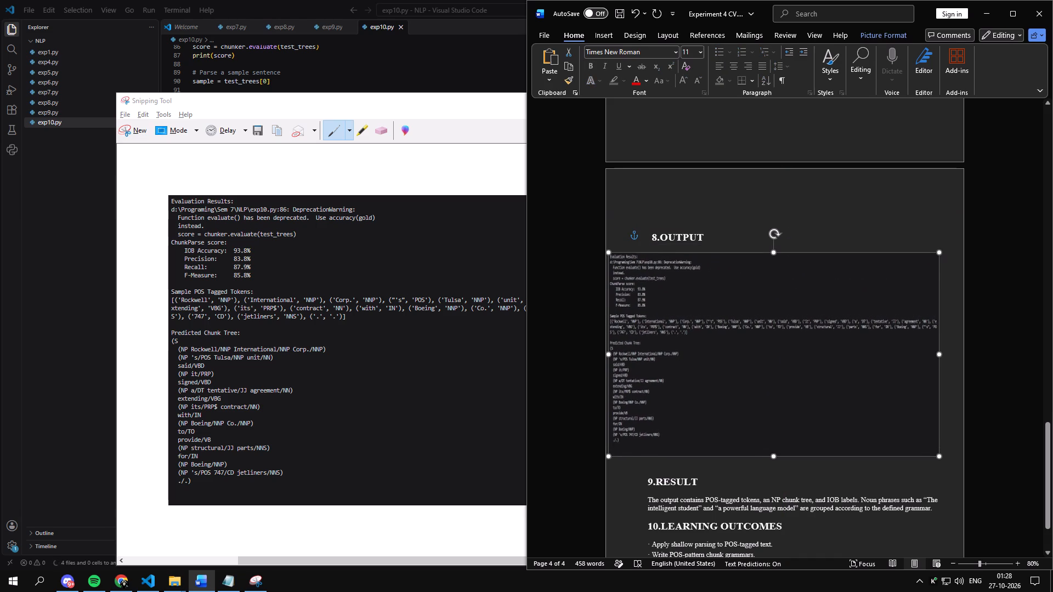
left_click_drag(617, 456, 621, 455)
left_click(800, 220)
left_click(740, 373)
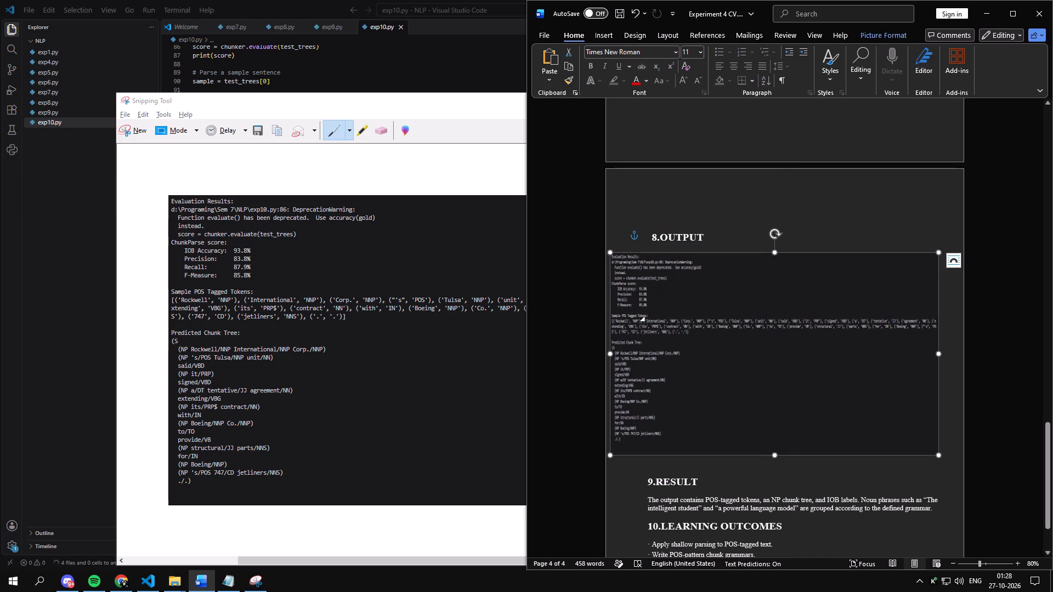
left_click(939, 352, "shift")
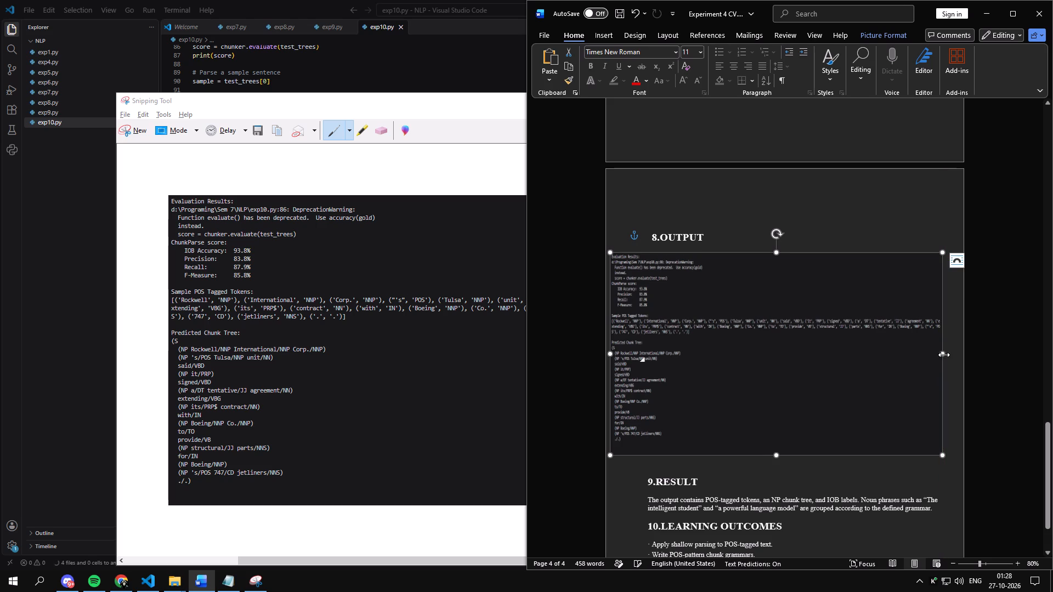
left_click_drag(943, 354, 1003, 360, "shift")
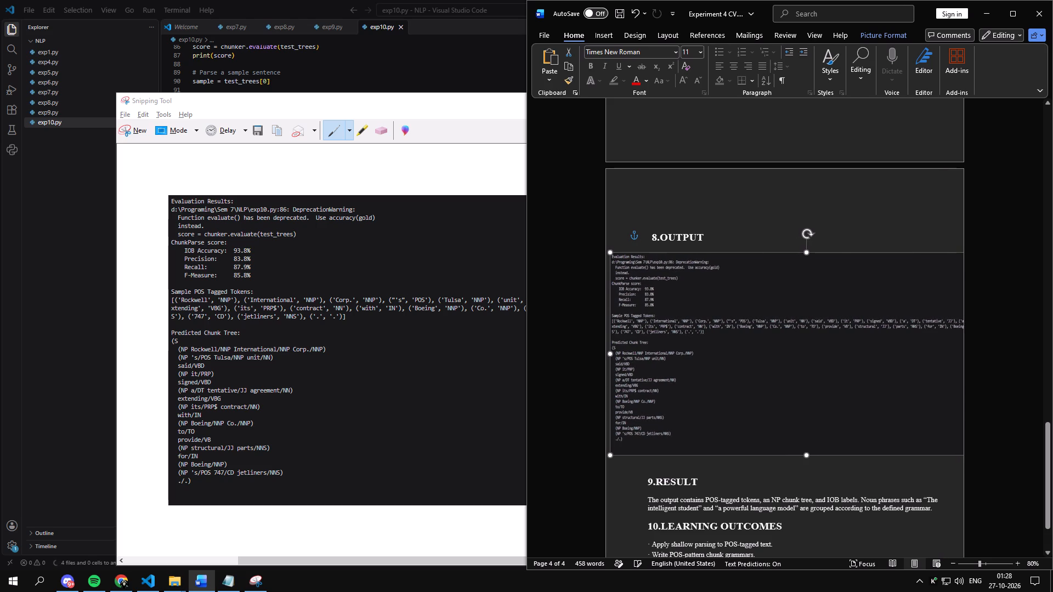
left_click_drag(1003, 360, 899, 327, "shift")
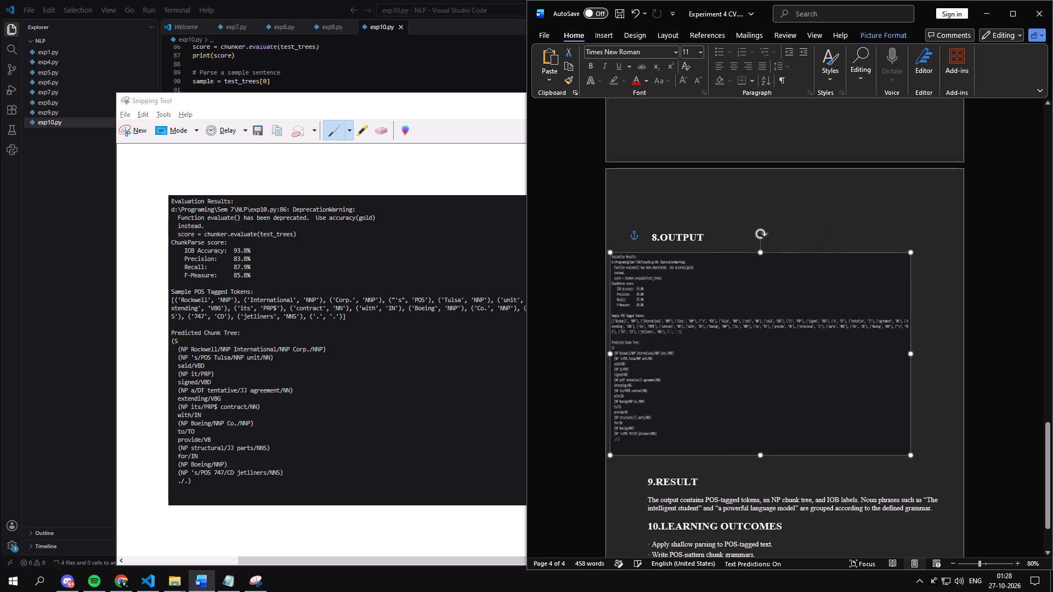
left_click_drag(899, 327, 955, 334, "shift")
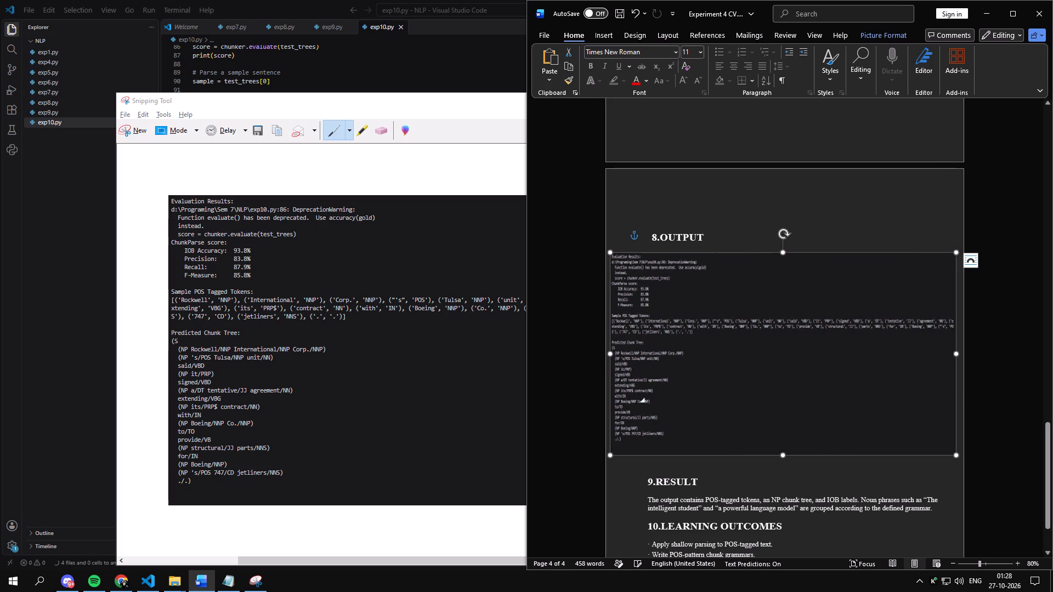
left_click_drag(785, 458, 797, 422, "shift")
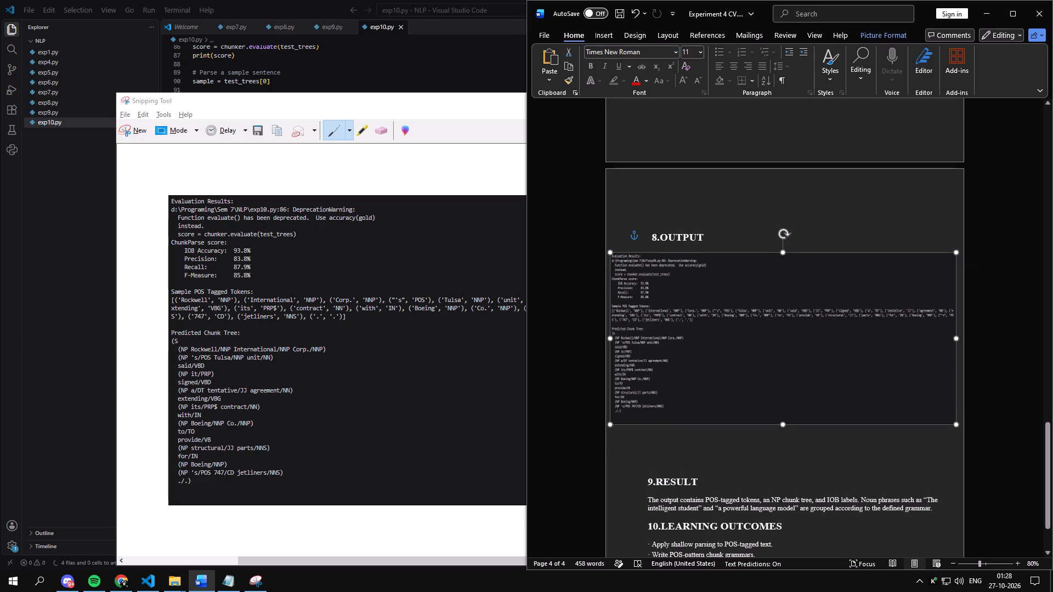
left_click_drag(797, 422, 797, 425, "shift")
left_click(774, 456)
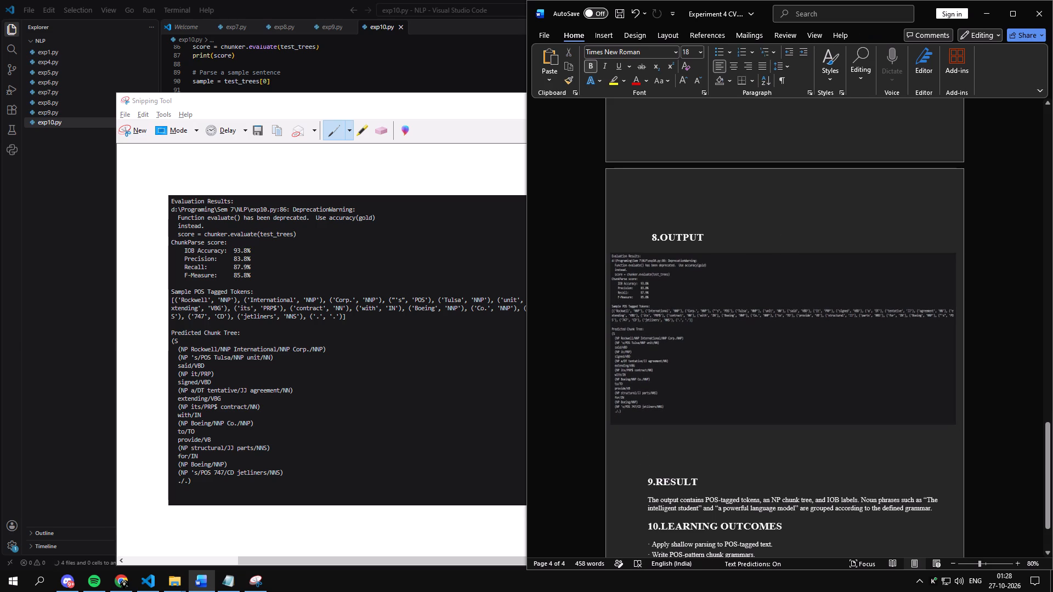
Replace the output picture with a fresh paste of the snip below 8.OUTPUT and wrap it In Front of Text.
left_click(671, 317)
key("Delete")
key("ctrl+v")
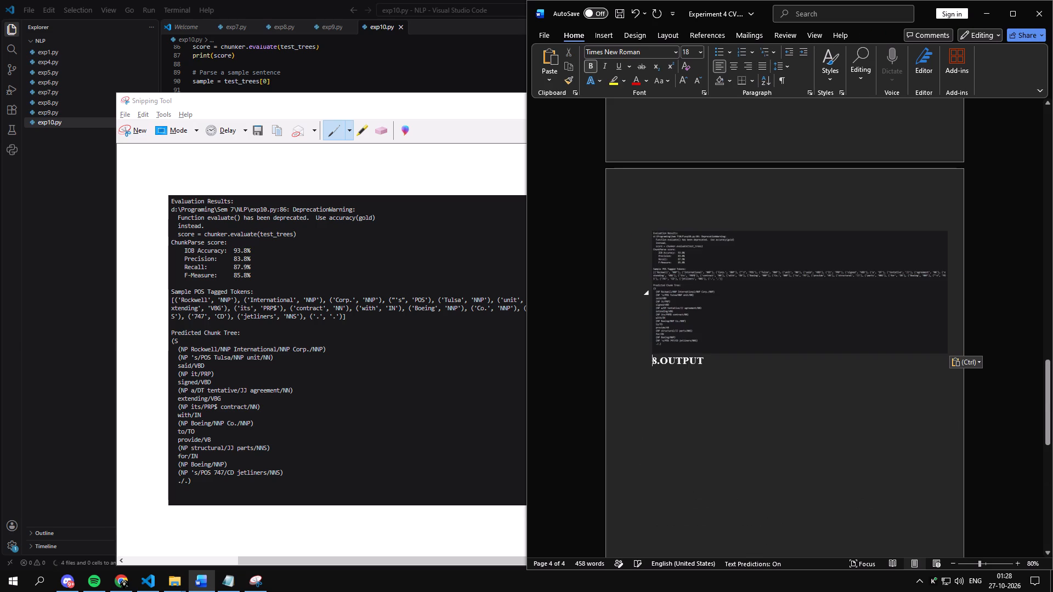
left_click_drag(717, 304, 703, 418)
left_click(720, 364)
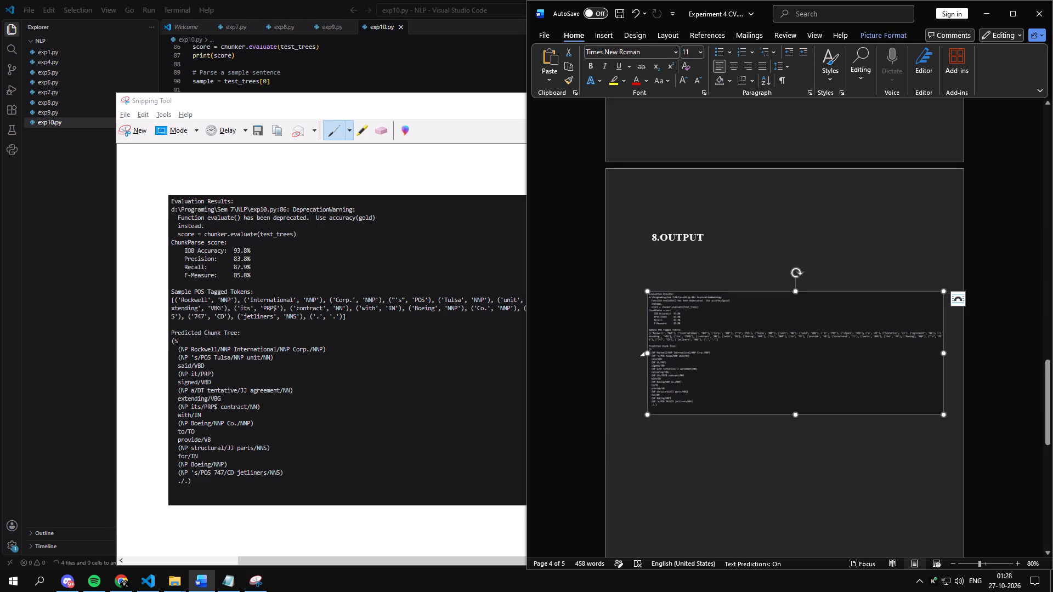
right_click(718, 370)
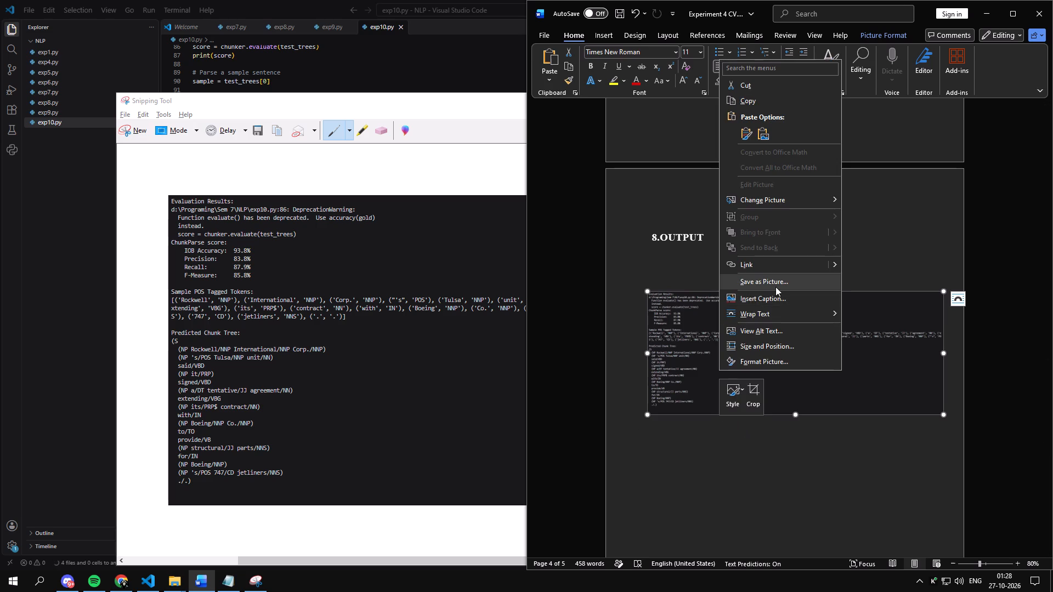
left_click(766, 312)
left_click(885, 408)
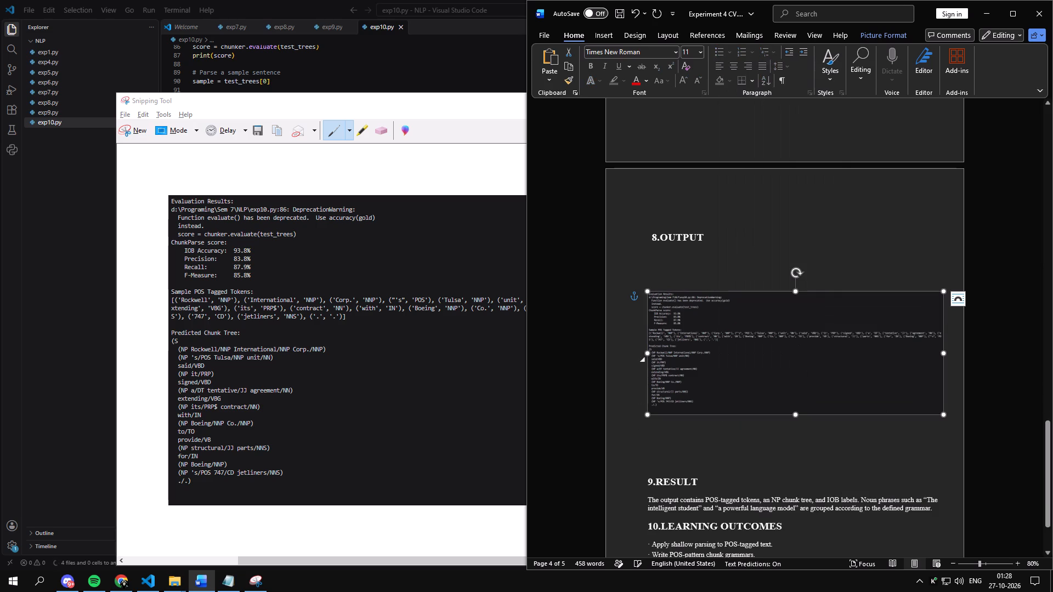
Enlarge the pasted output picture to nearly the page width, keep it In Front of Text, and position it directly beneath 8.OUTPUT.
left_click_drag(647, 289, 641, 275)
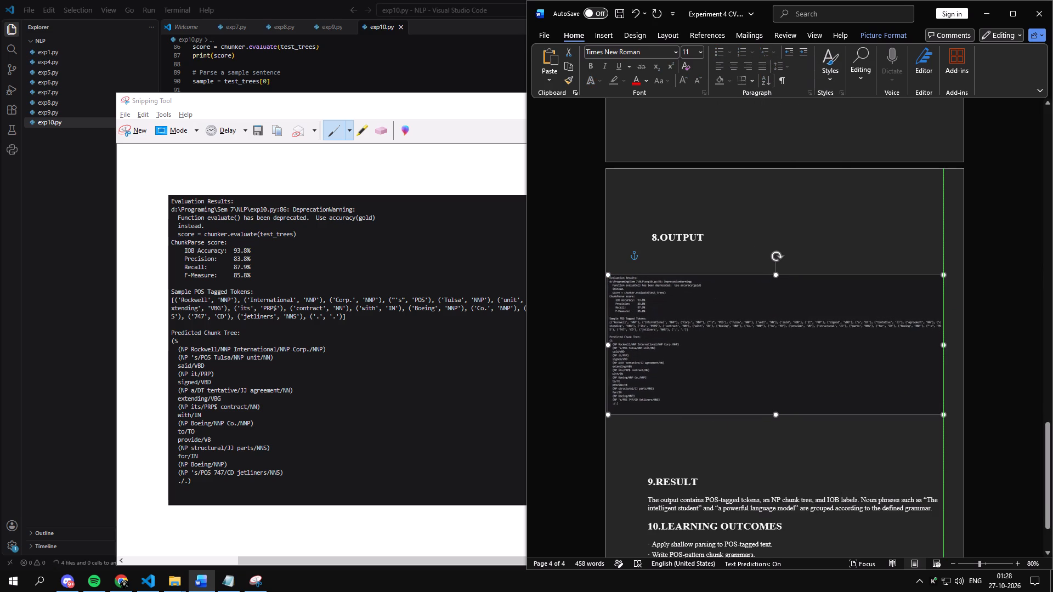
left_click_drag(641, 275, 648, 277)
right_click(706, 352)
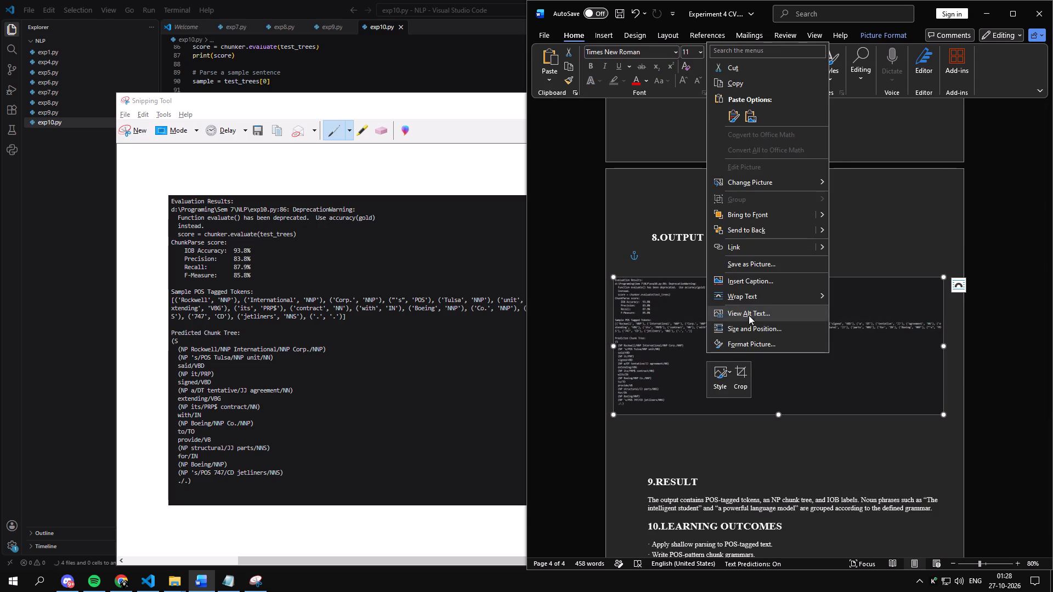
left_click(750, 301)
left_click(883, 389)
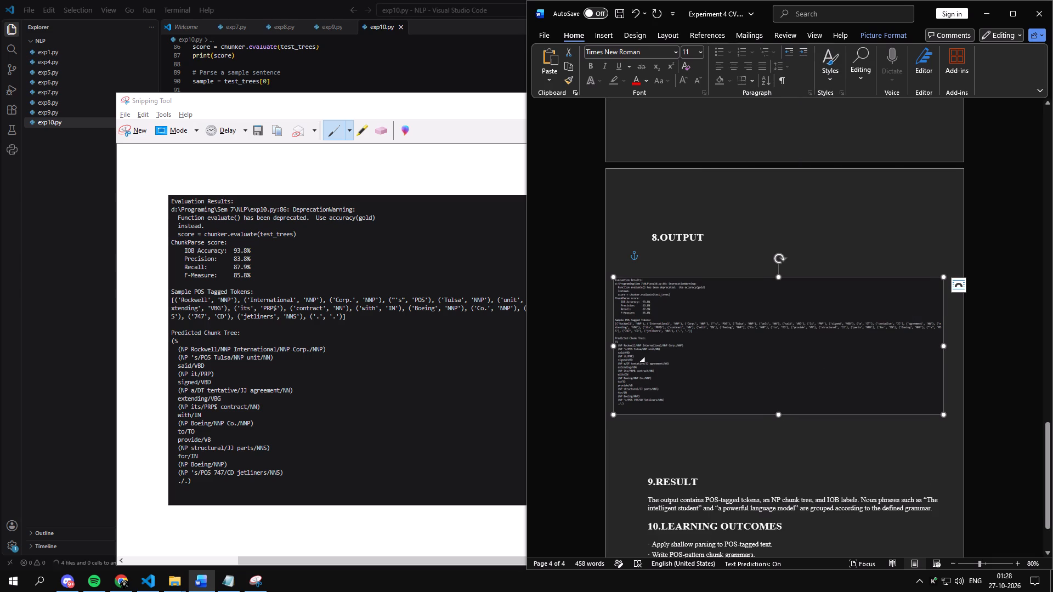
left_click_drag(823, 358, 826, 328)
left_click(946, 386)
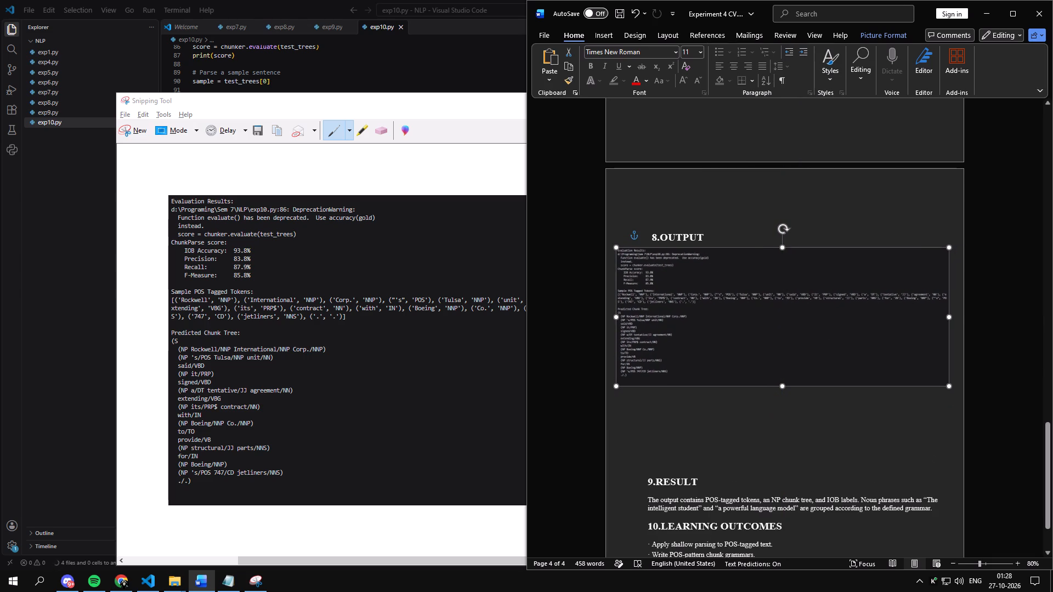
left_click_drag(783, 389, 783, 395, "shift")
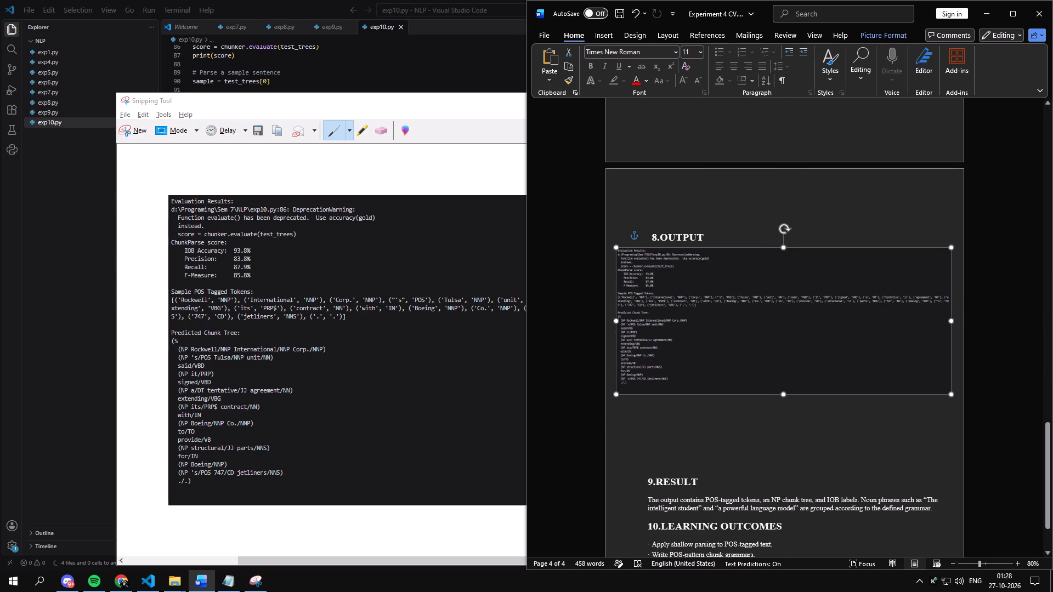
left_click_drag(783, 395, 784, 397, "shift")
left_click(830, 214)
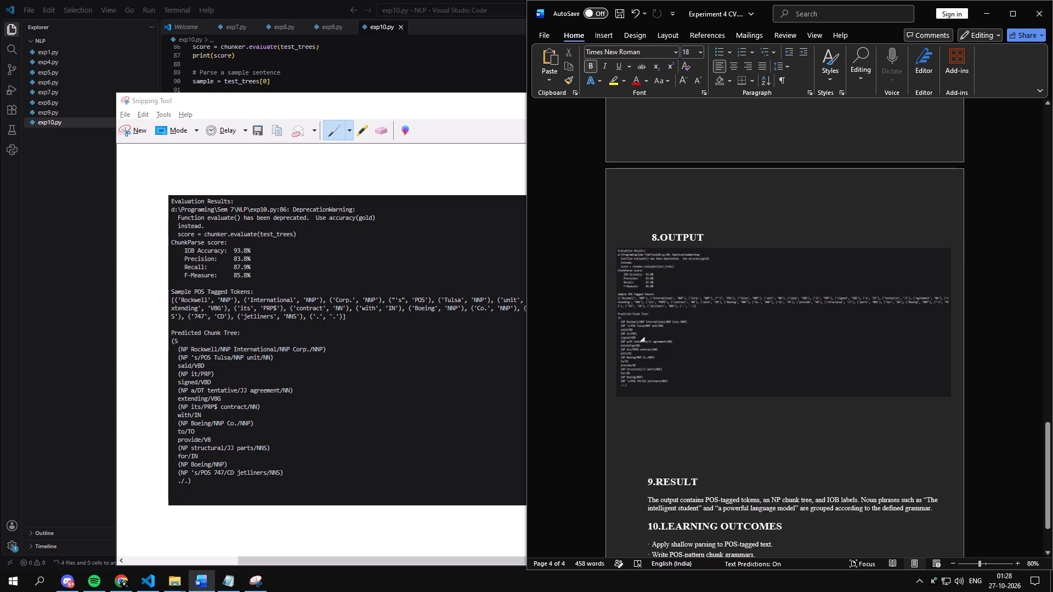
left_click(899, 316)
left_click(780, 226)
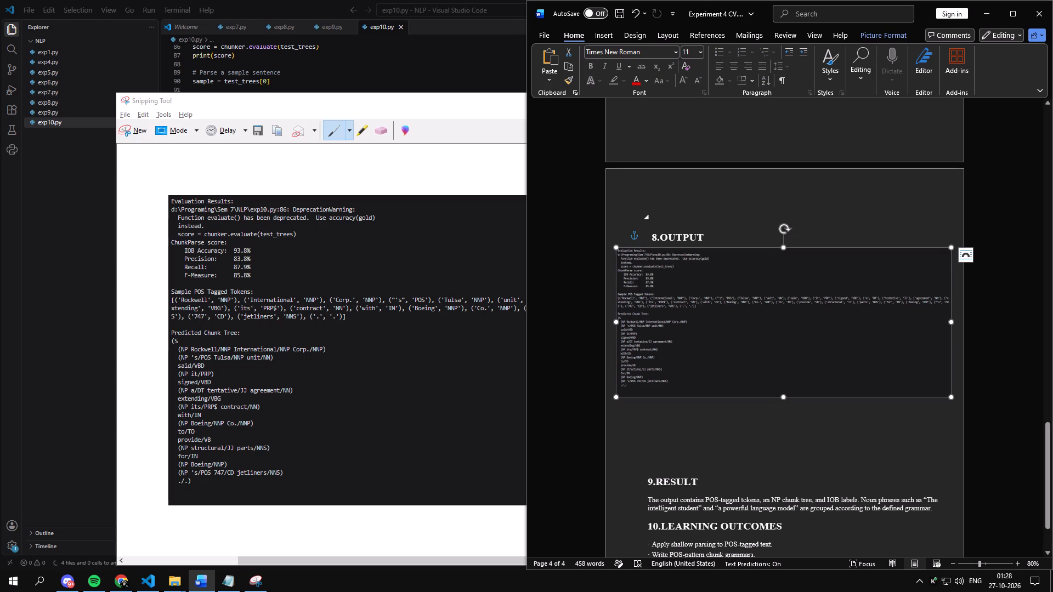
Close the VS Code terminal and snip the exp10.py code from the imports through the Train classifier block.
scroll(665, 305, "up", 4)
left_click(241, 210)
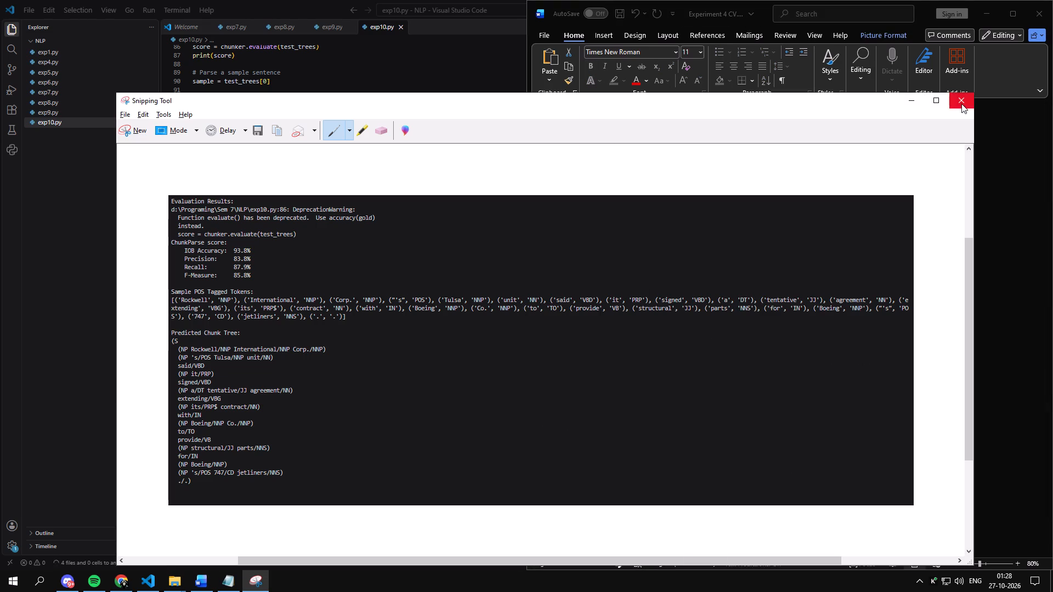
left_click(49, 204)
scroll(288, 240, "up", 1)
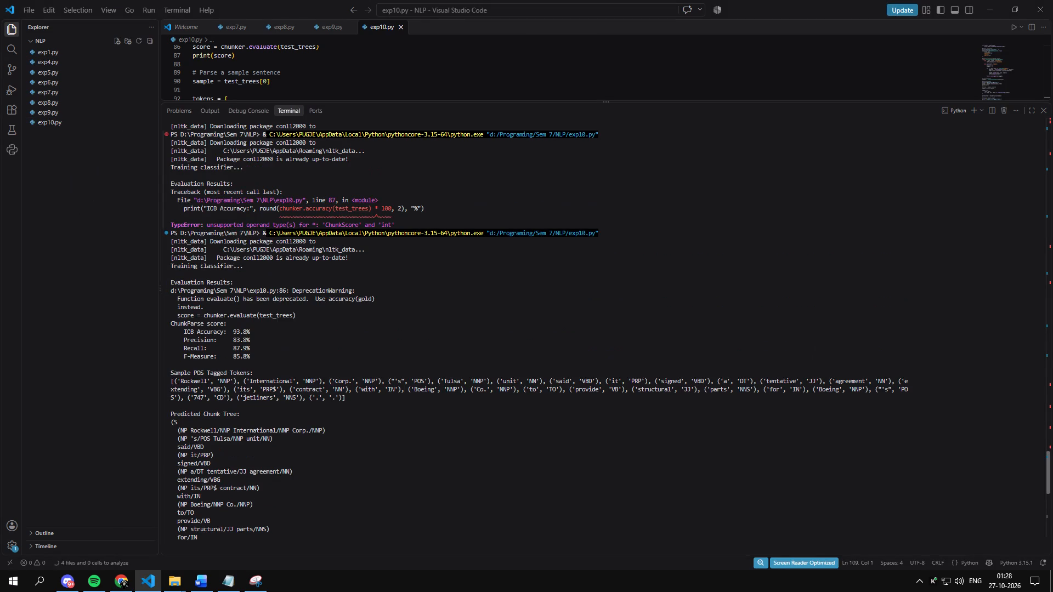
left_click(1045, 113)
scroll(498, 357, "up", 20)
scroll(498, 357, "up", 6)
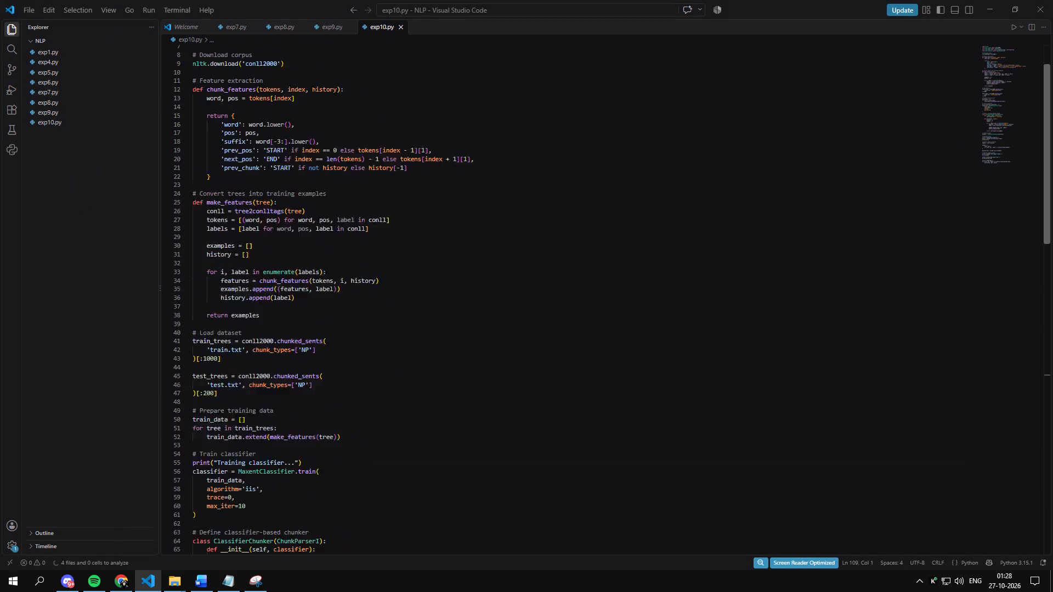
scroll(499, 357, "up", 10)
scroll(486, 357, "down", 1, "ctrl")
scroll(486, 357, "up", 2, "ctrl")
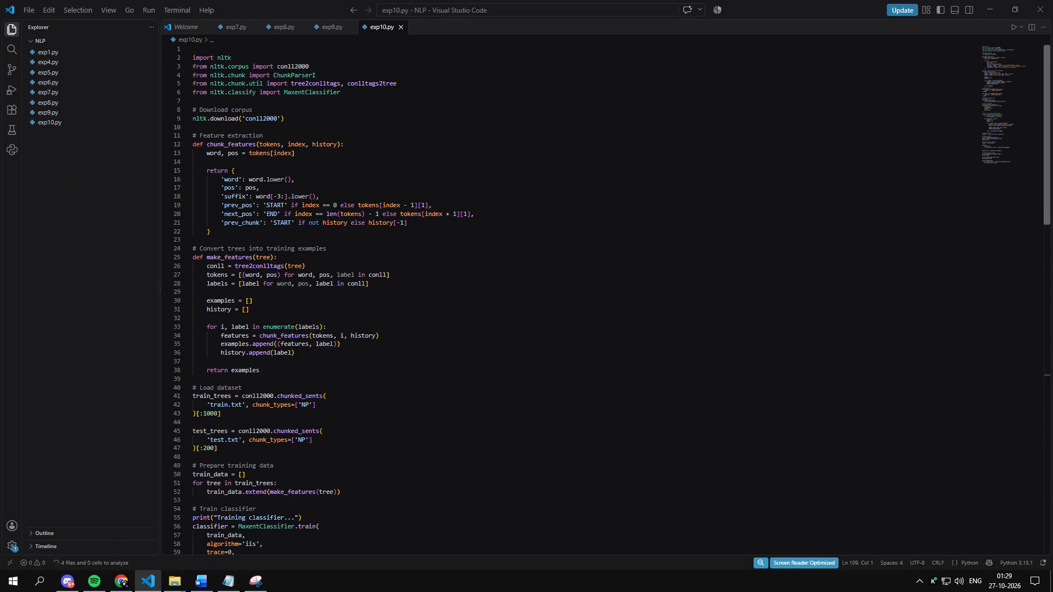
key("ctrl+minus")
left_click(243, 585)
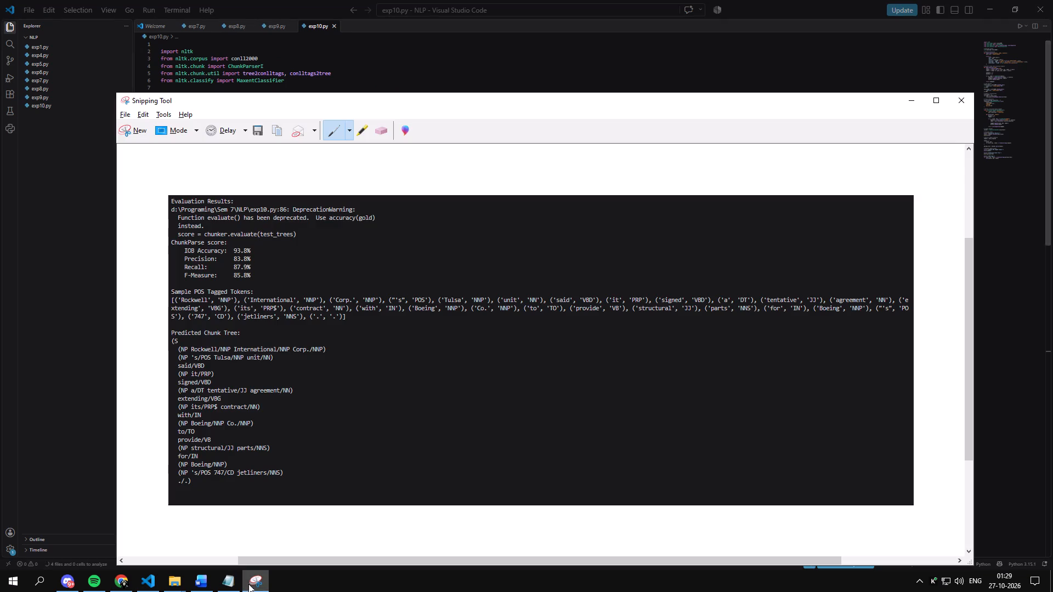
left_click(134, 126)
left_click_drag(156, 45, 193, 144)
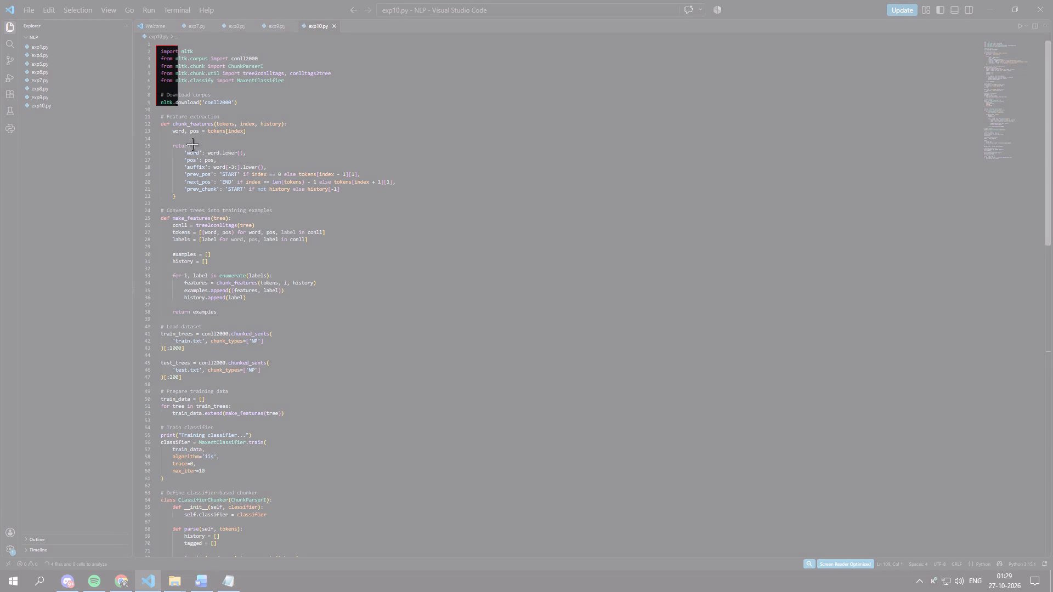
left_click_drag(193, 144, 393, 486)
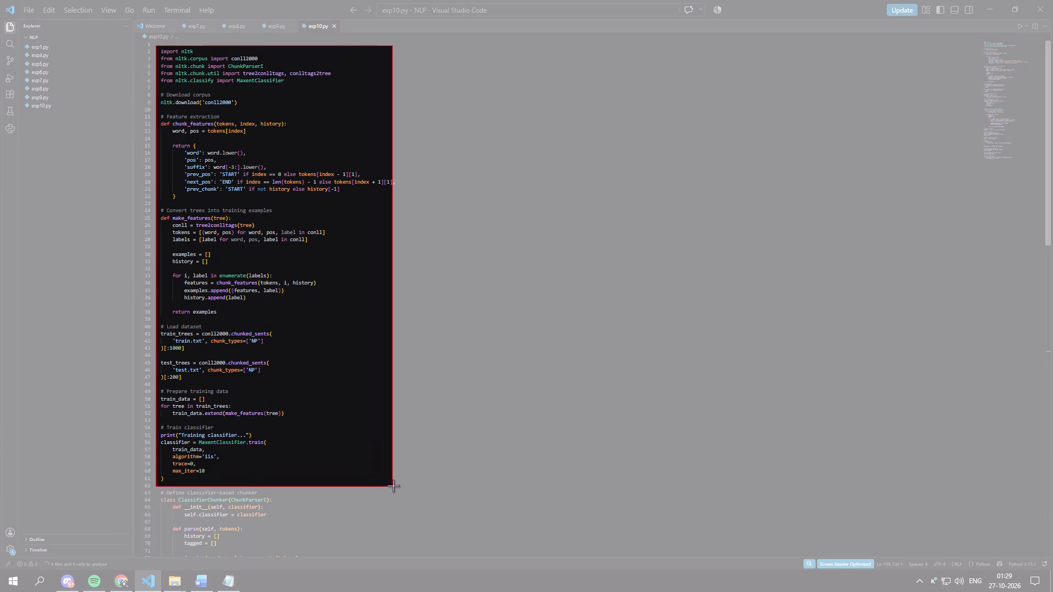
left_click_drag(393, 486, 395, 485)
Replace the old code picture under 7.PROGRAM in the Word report with the new exp10.py code snip.
left_click(203, 577)
scroll(622, 246, "up", 2)
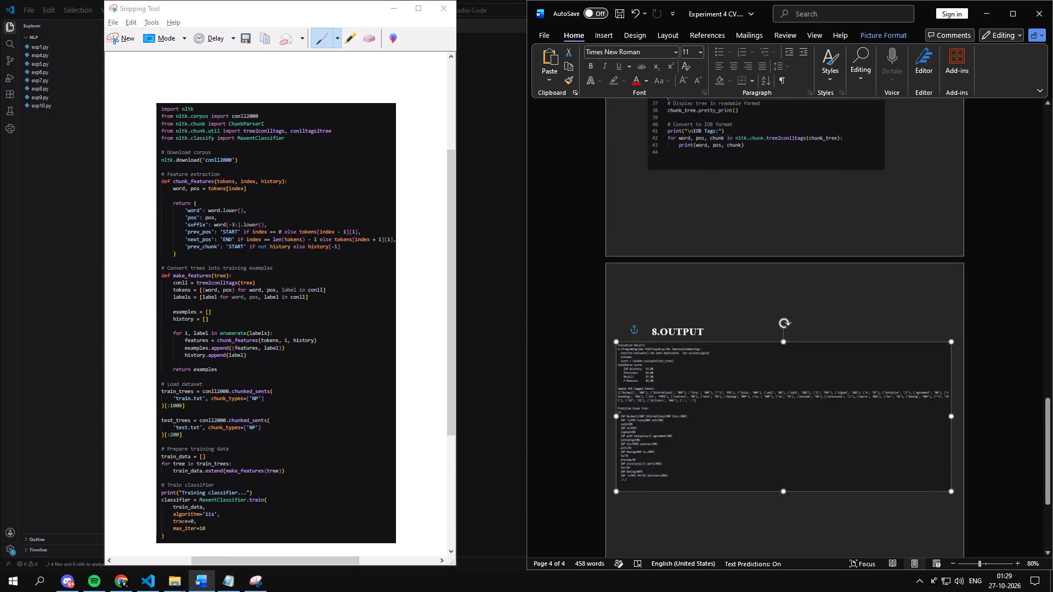
scroll(622, 246, "up", 12)
left_click(791, 311)
key("Delete")
key("ctrl+v")
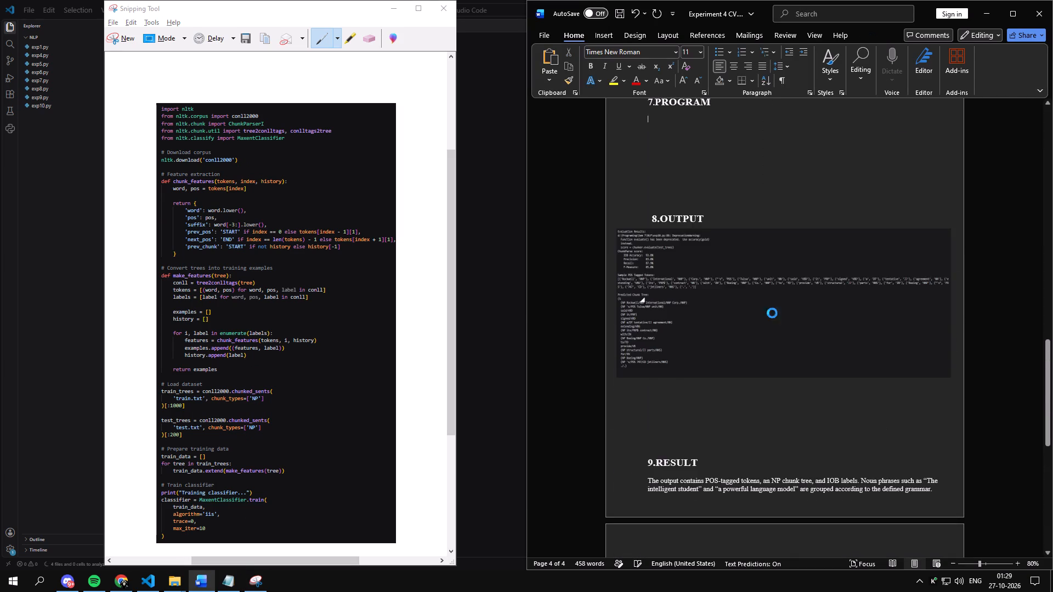
Snip the rest of the exp10.py code, from the Define classifier-based chunker comment through the final print line.
left_click(68, 274)
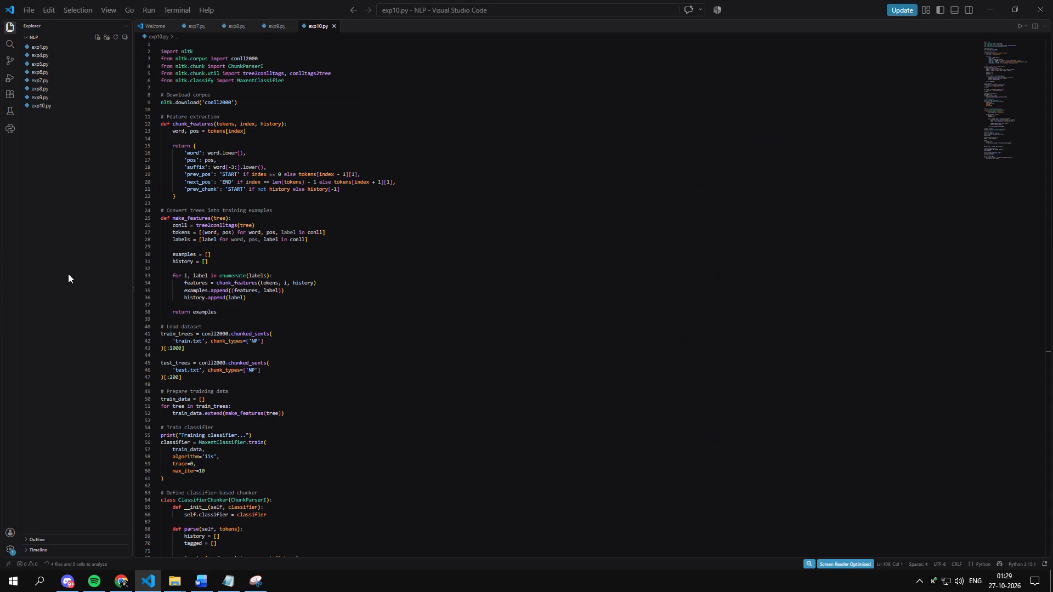
scroll(601, 348, "down", 11)
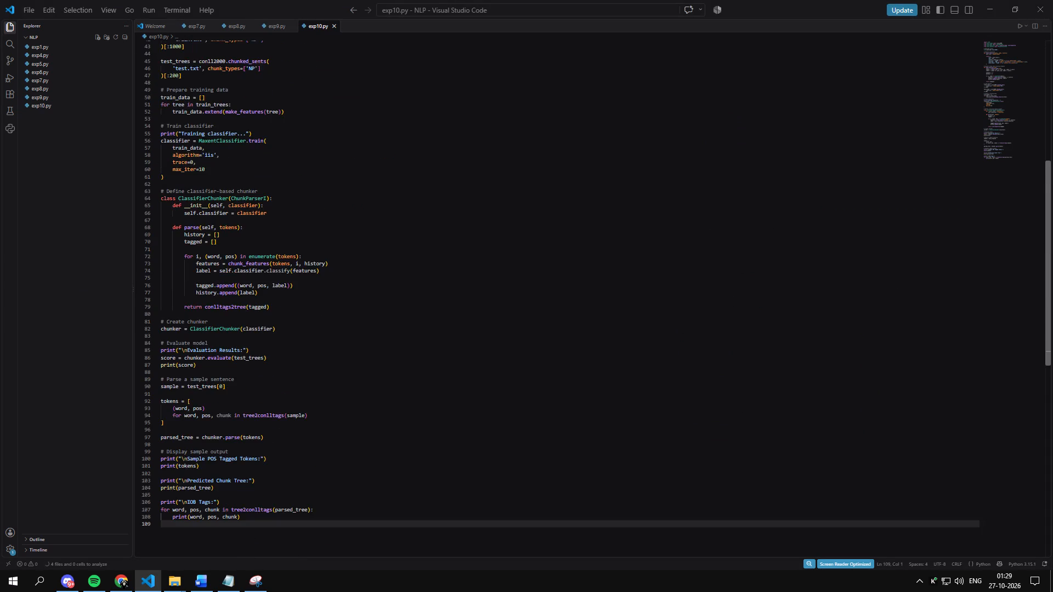
scroll(600, 349, "down", 2)
left_click(250, 585)
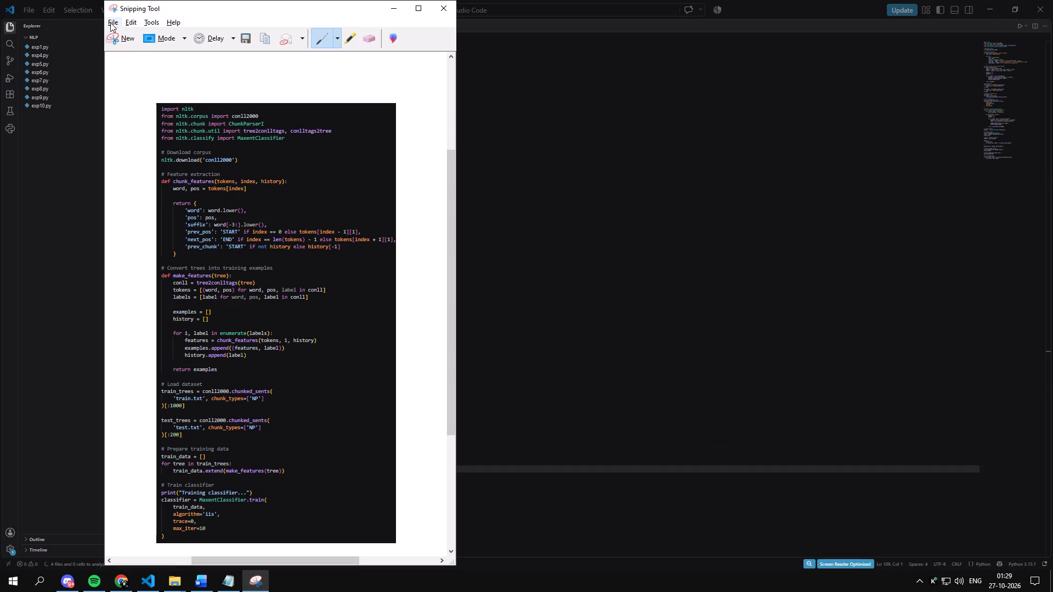
left_click(111, 38)
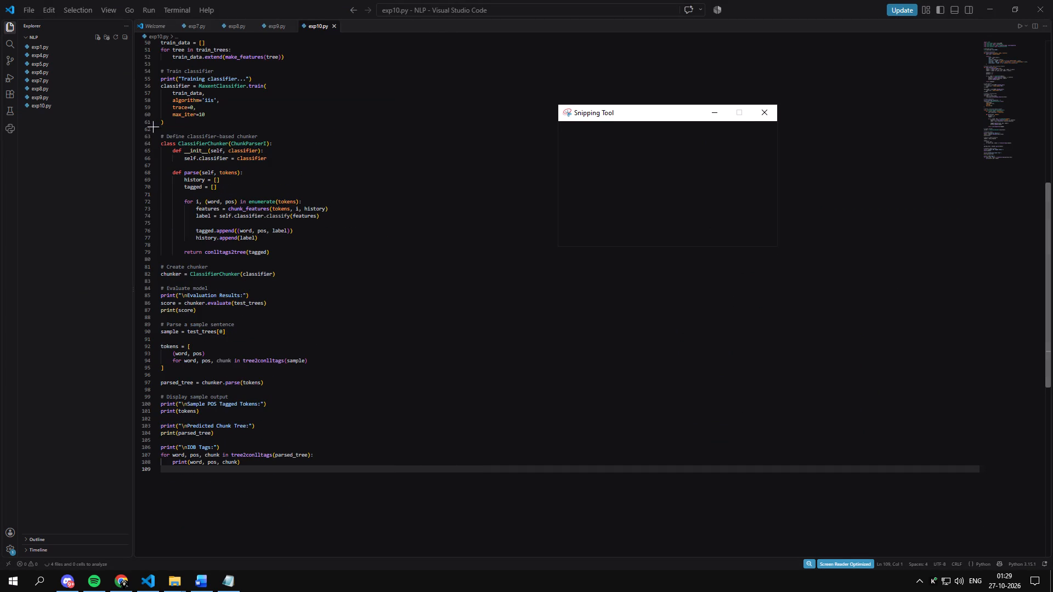
left_click_drag(155, 130, 376, 479)
Switch to the Word report and paste the second code snip on a new line below the first code picture under 7.PROGRAM.
key("alt+Tab")
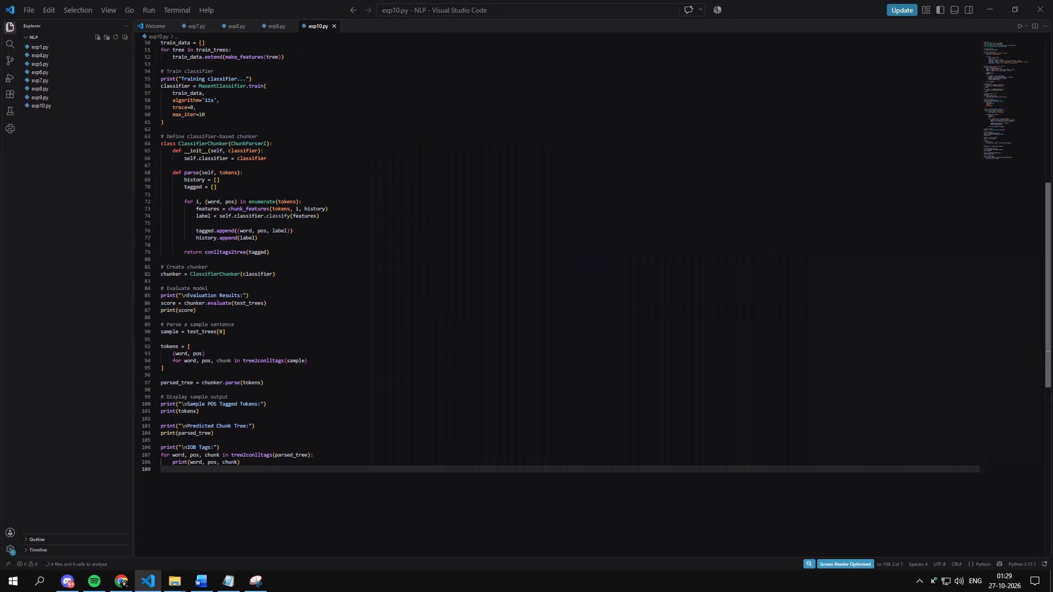
left_click(236, 583)
left_click(237, 583)
left_click(210, 579)
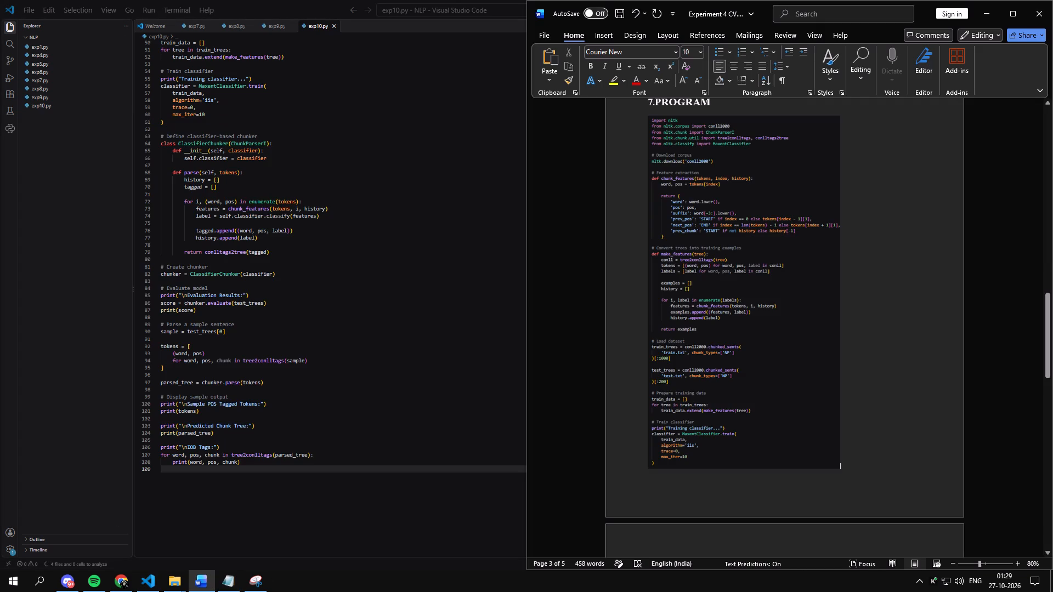
key("Return")
key("ctrl+v")
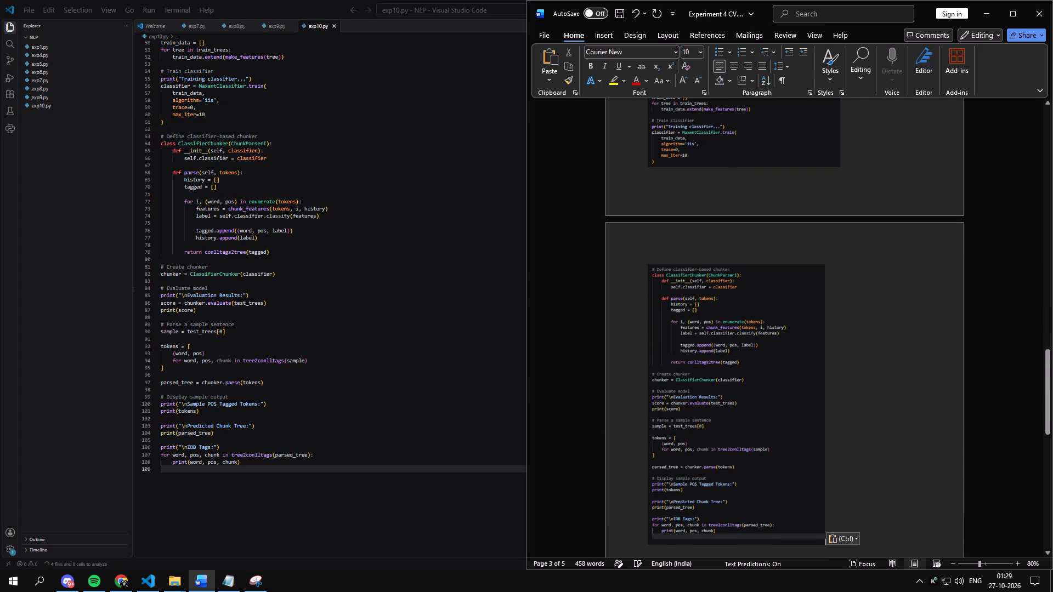
Add blank lines above 8.OUTPUT so it starts on a new page, and remove one blank line above 9.RESULT.
scroll(746, 299, "down", 6)
scroll(835, 346, "down", 3, "ctrl")
scroll(840, 352, "up", 7)
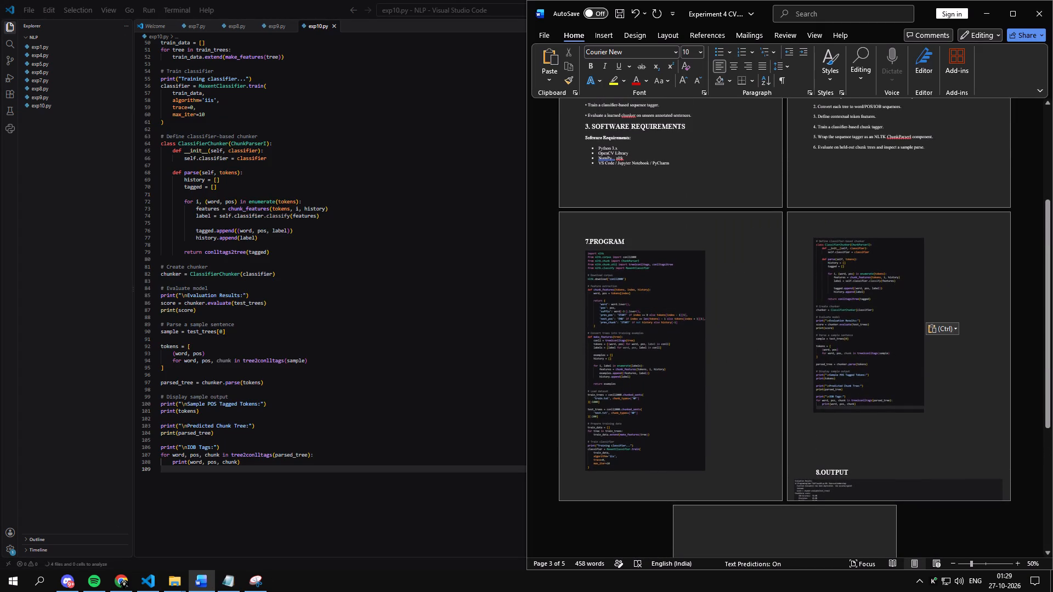
left_click(846, 446)
key("Return")
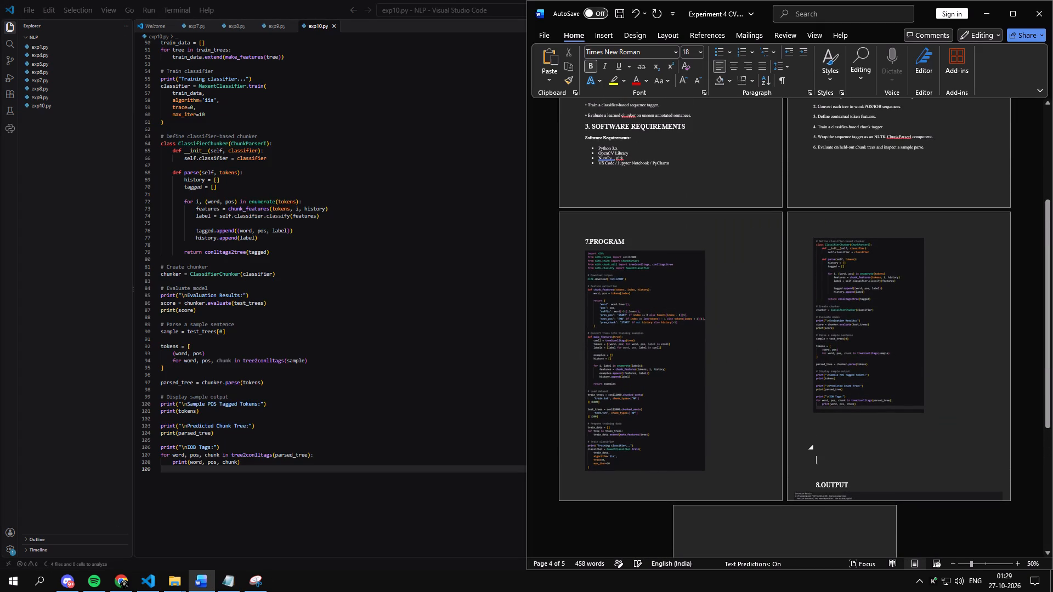
key("Return")
scroll(851, 447, "up", 1)
scroll(851, 447, "down", 20)
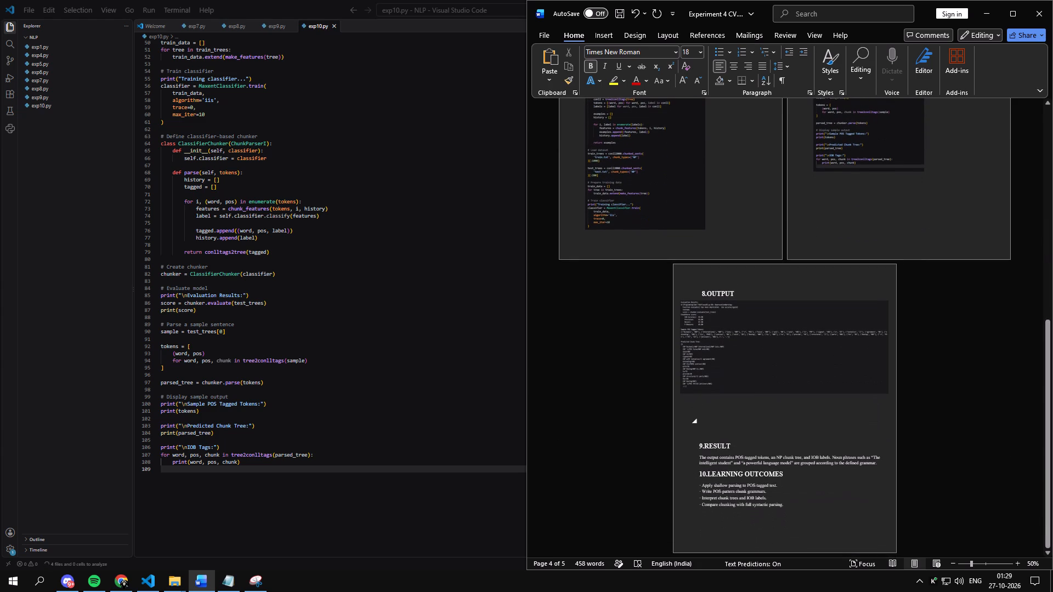
left_click(717, 418)
left_click(714, 428)
key("BackSpace")
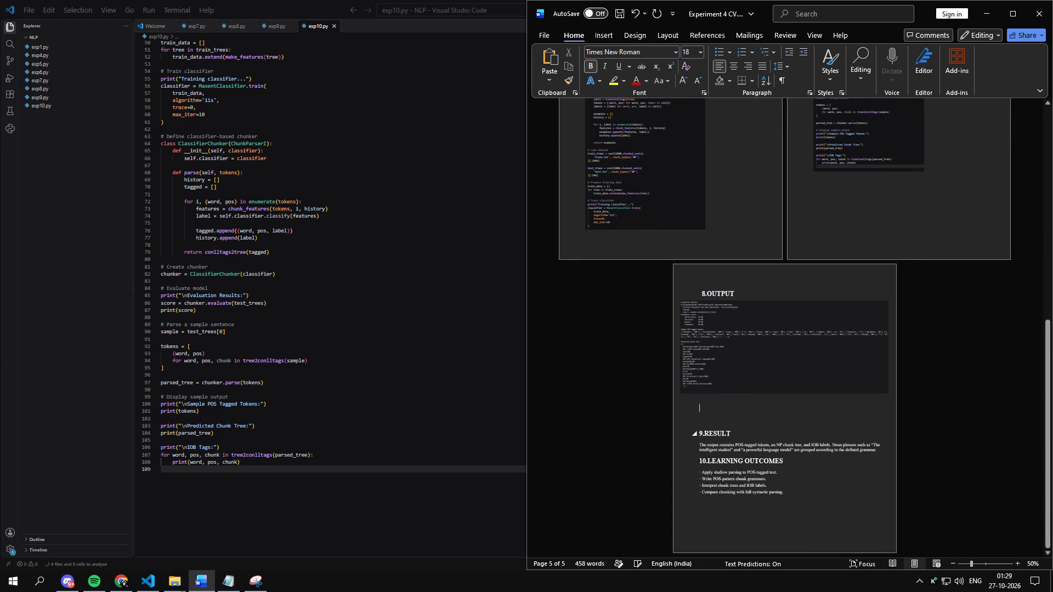
Minimise VS Code and the Snipping Tool, and open the Experiment : 10 page under Experiment-3.3 on the LMS in Chrome.
left_click(316, 335)
left_click(982, 9)
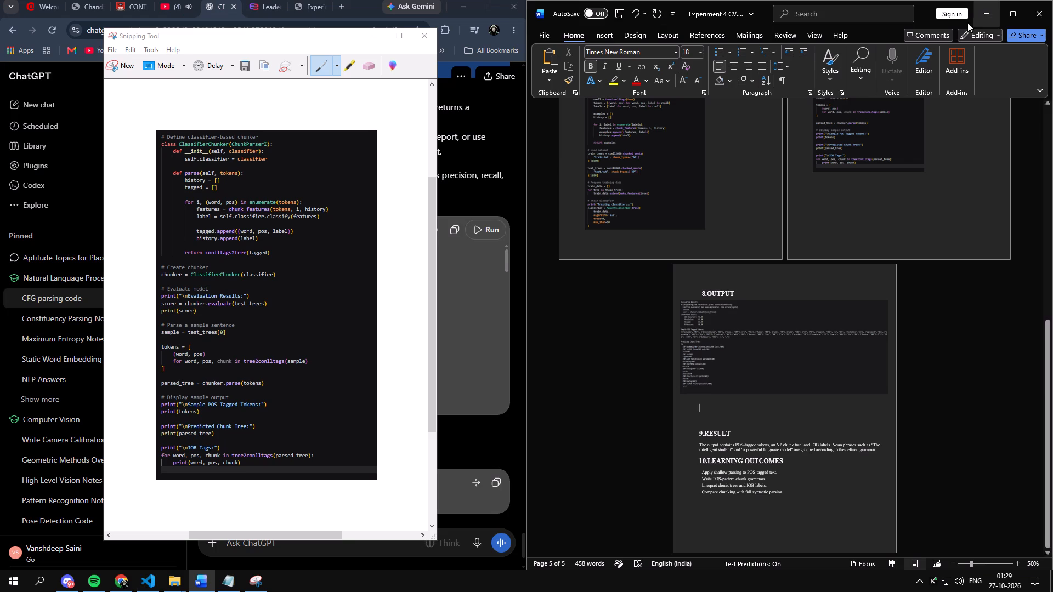
left_click(372, 38)
scroll(240, 263, "down", 5)
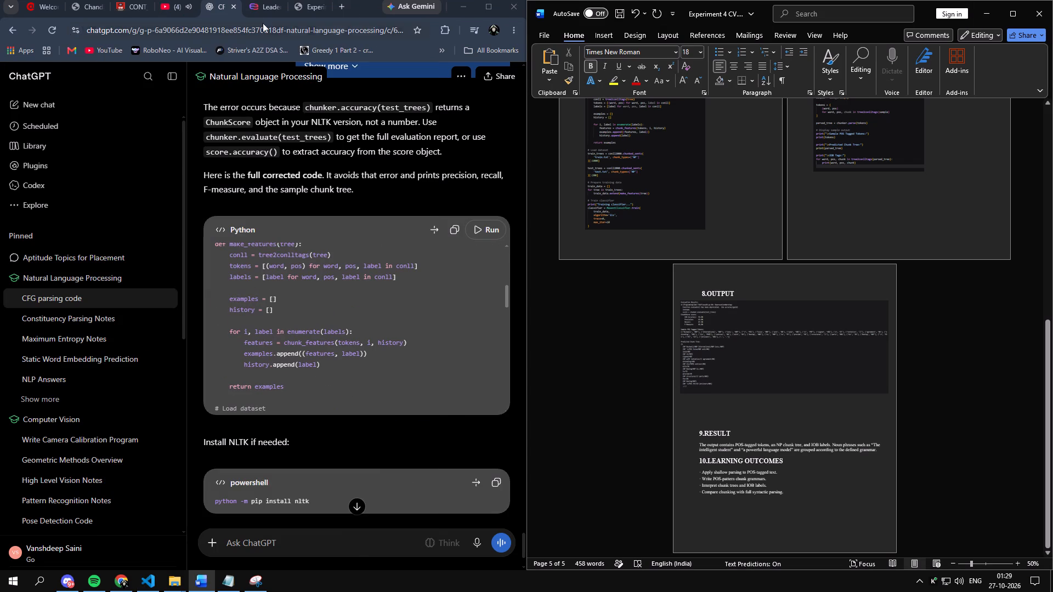
left_click(118, 2)
left_click(124, 267)
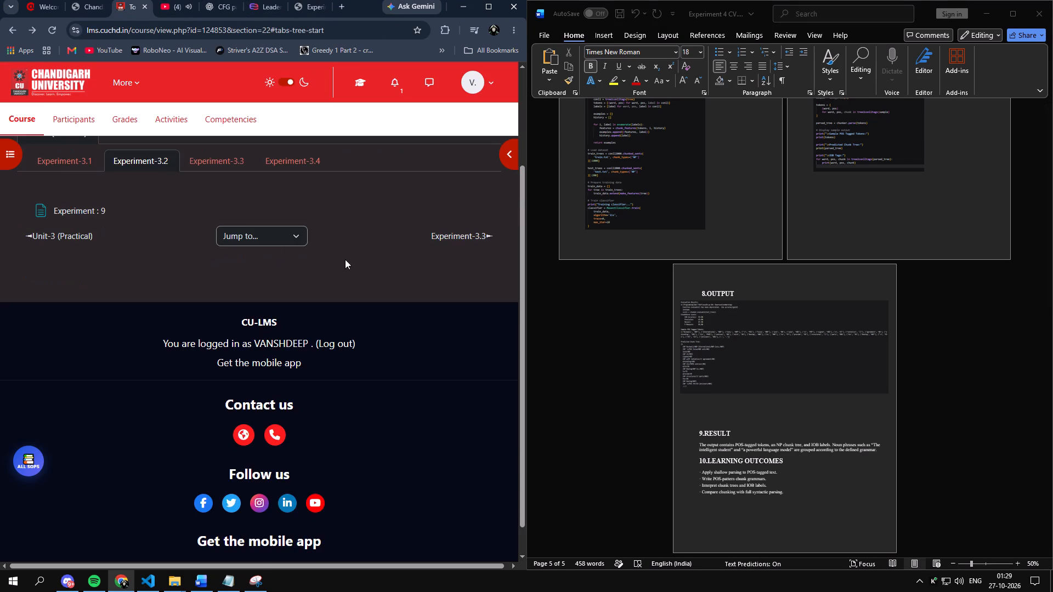
scroll(335, 263, "up", 4)
left_click(213, 293)
left_click(86, 210)
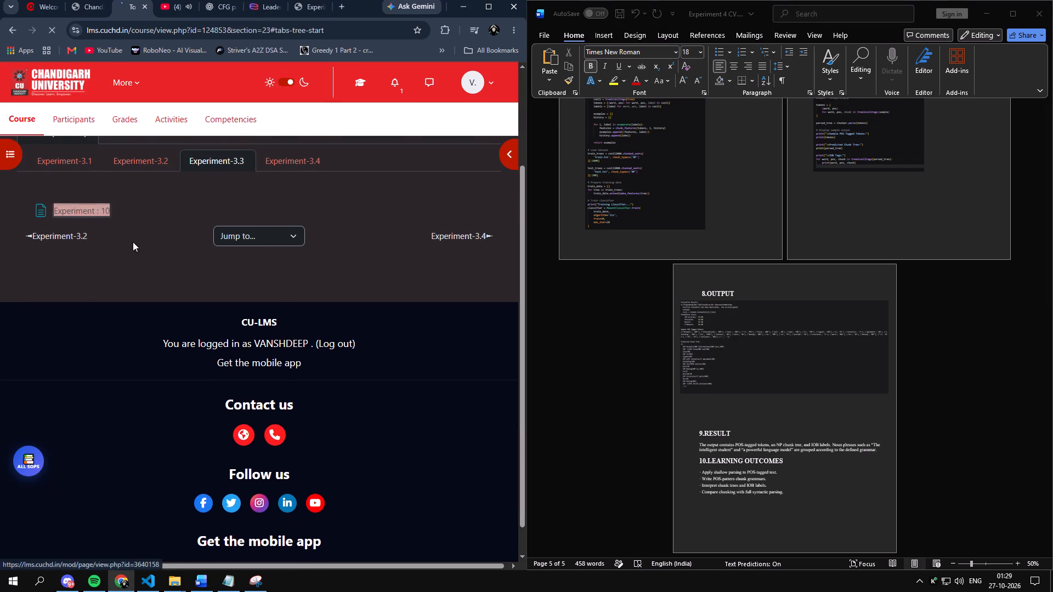
Replace the 9.RESULT paragraph in the Word report with the Results text copied from the LMS Experiment 10 page.
scroll(186, 354, "down", 13)
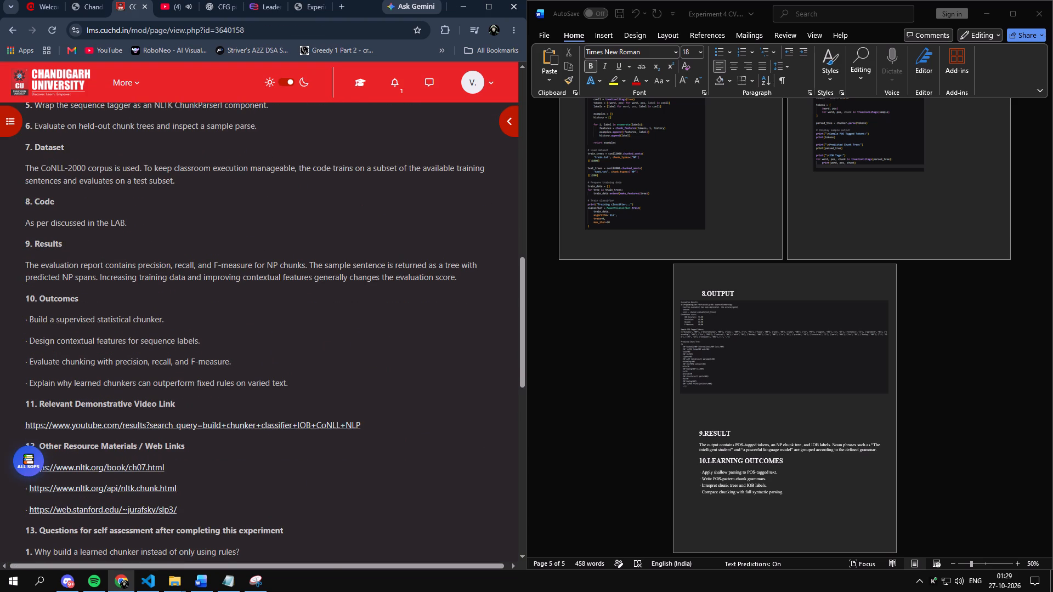
left_click_drag(458, 276, 19, 261)
key("ctrl+c")
key("ctrl+c")
key("ctrl+c")
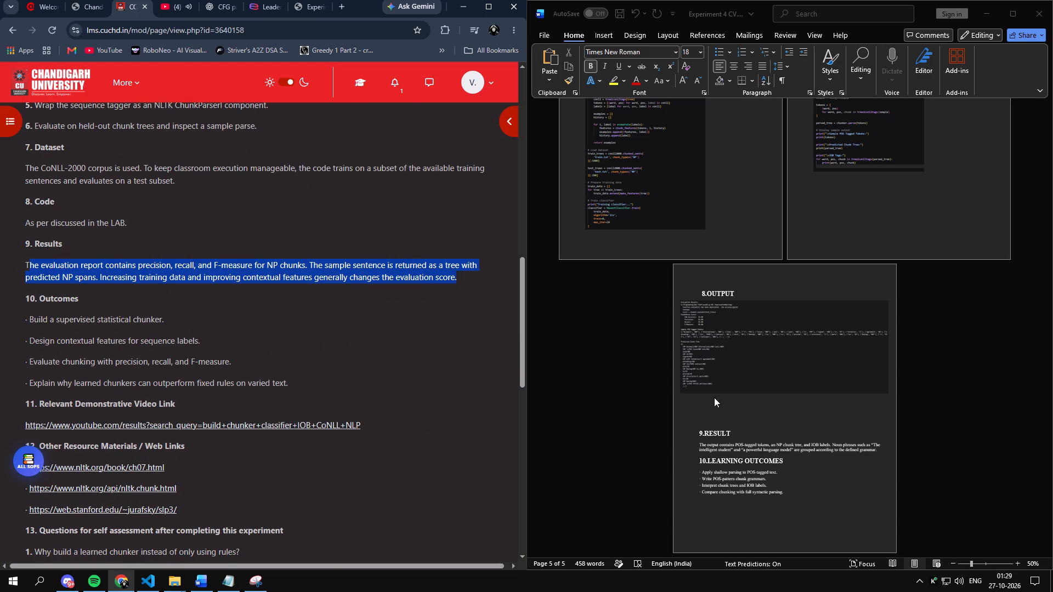
key("ctrl+c")
left_click(865, 448)
left_click_drag(879, 449, 697, 444)
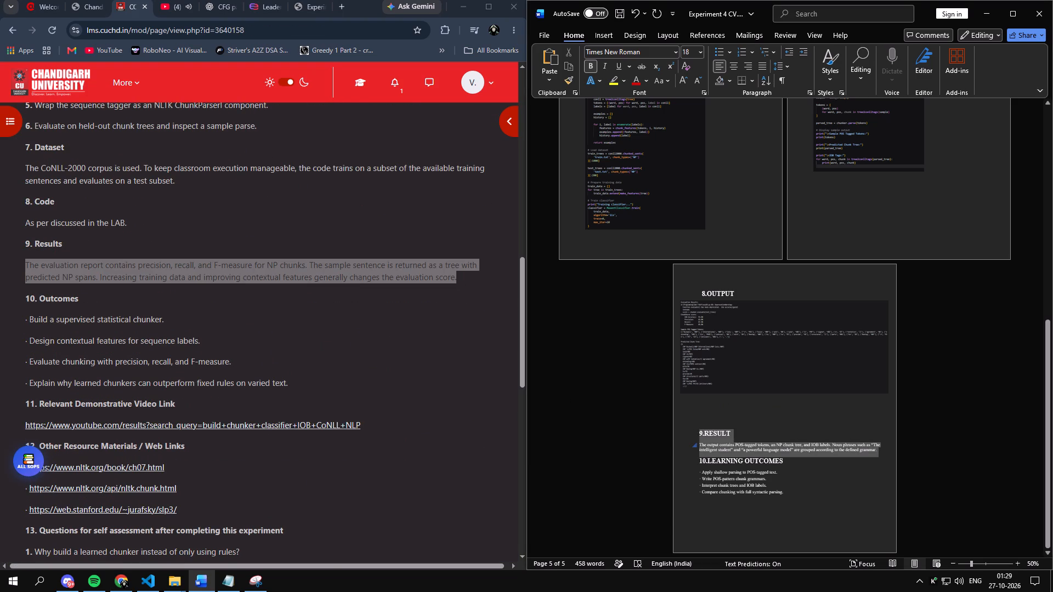
left_click_drag(697, 444, 698, 445)
key("ctrl+v")
key("Return")
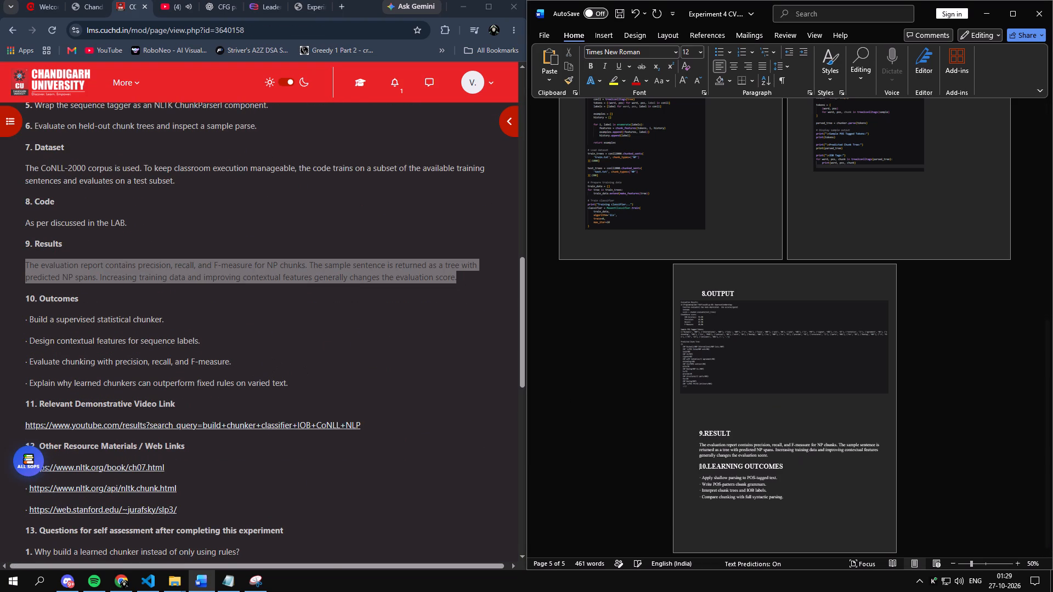
Replace the 10.LEARNING OUTCOMES bullets in the report with the four Outcomes copied from the LMS page.
left_click_drag(293, 382, 29, 319)
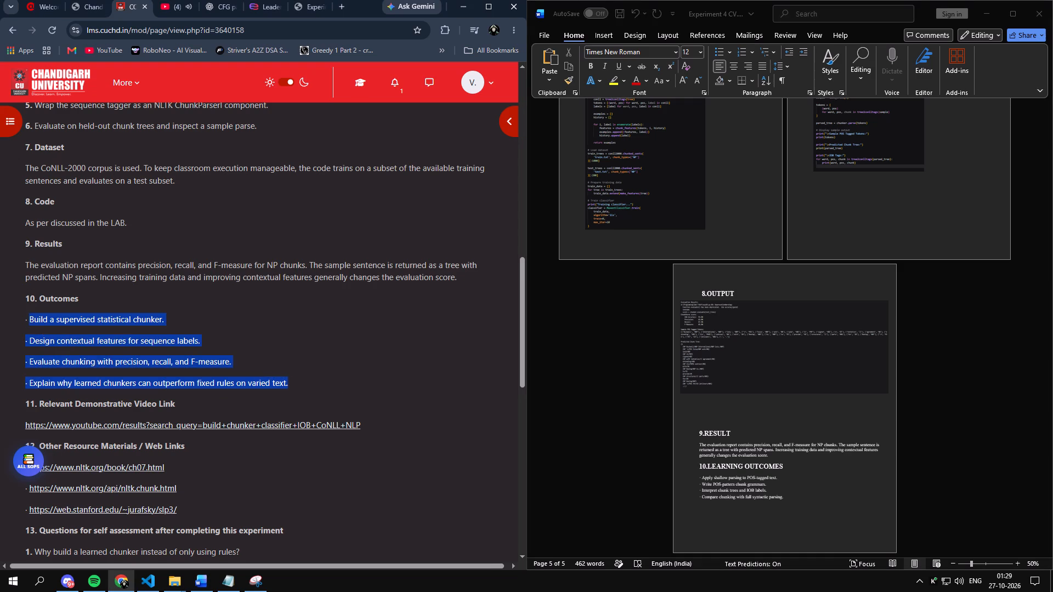
left_click_drag(29, 319, 21, 318)
key("ctrl+c")
left_click(791, 494)
left_click_drag(789, 497, 683, 479)
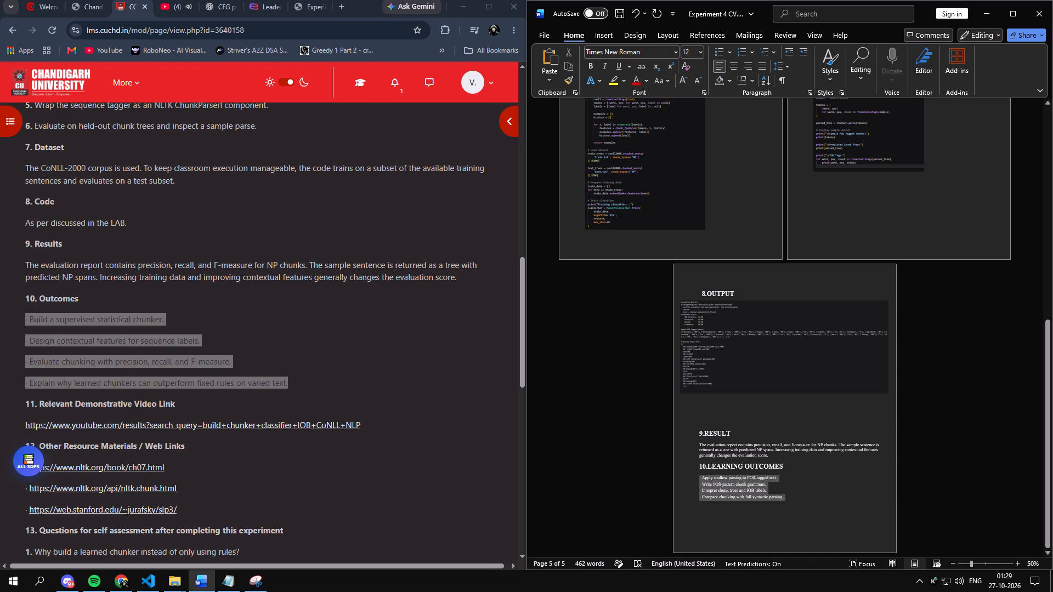
left_click_drag(683, 479, 682, 479)
key("ctrl+v")
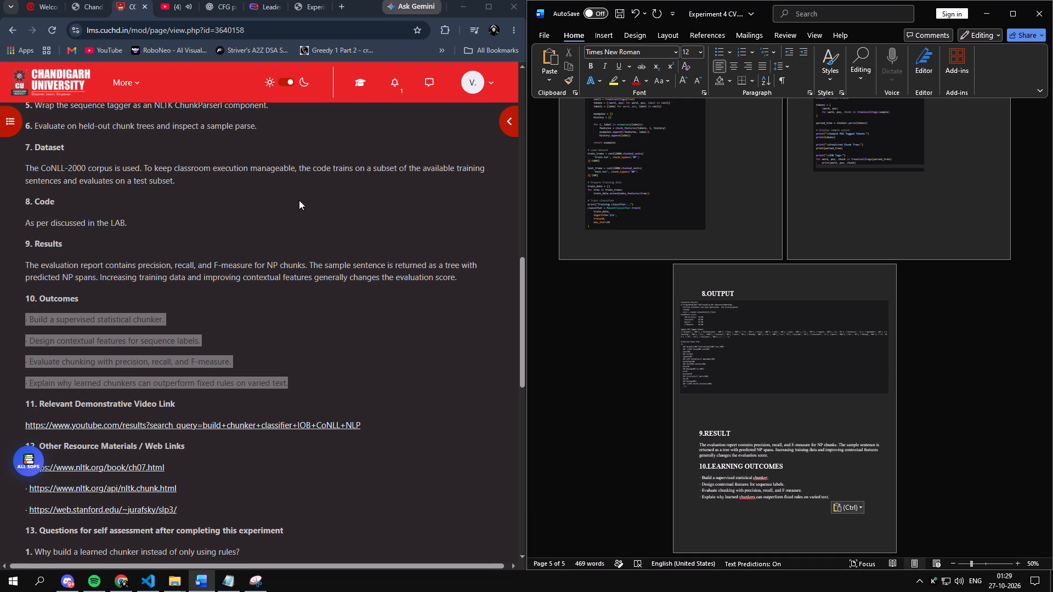
Check the report against the LMS page and save the Word document.
middle_click(313, 248)
middle_click(315, 214)
scroll(326, 310, "down", 3)
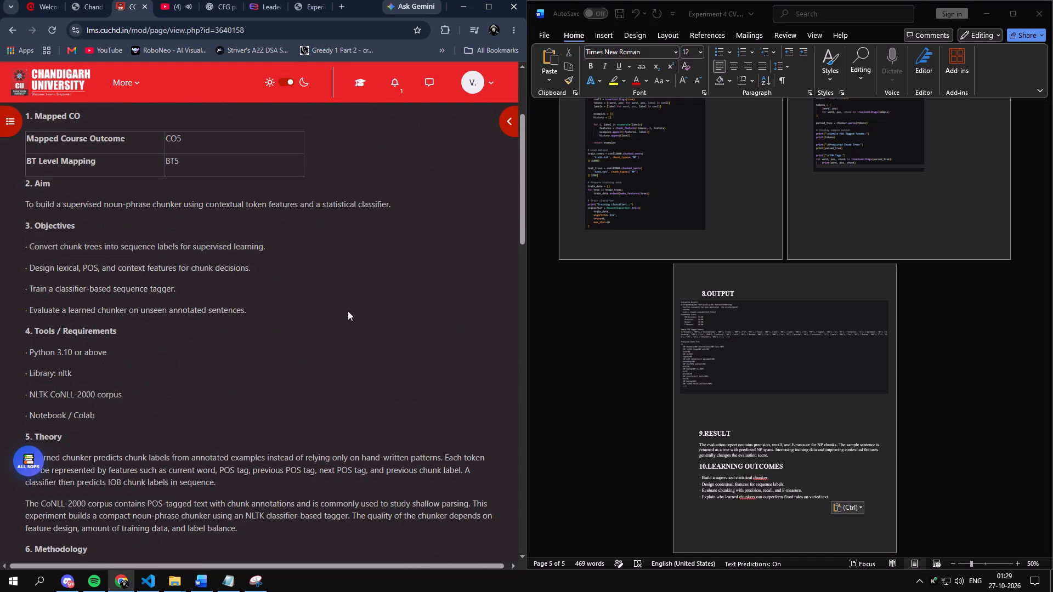
scroll(702, 389, "up", 20)
scroll(702, 389, "up", 8)
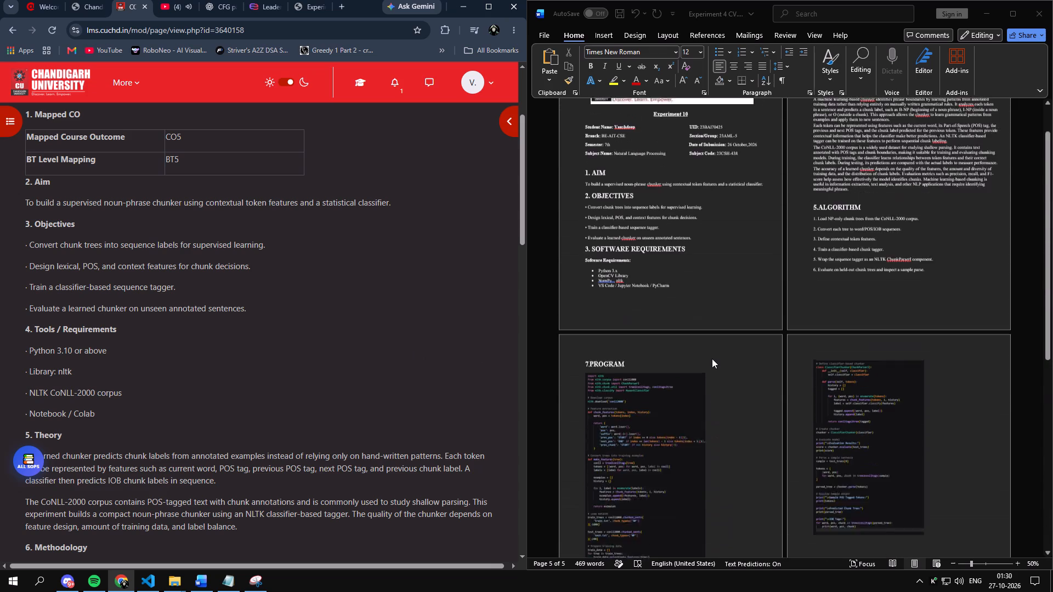
scroll(712, 358, "up", 6)
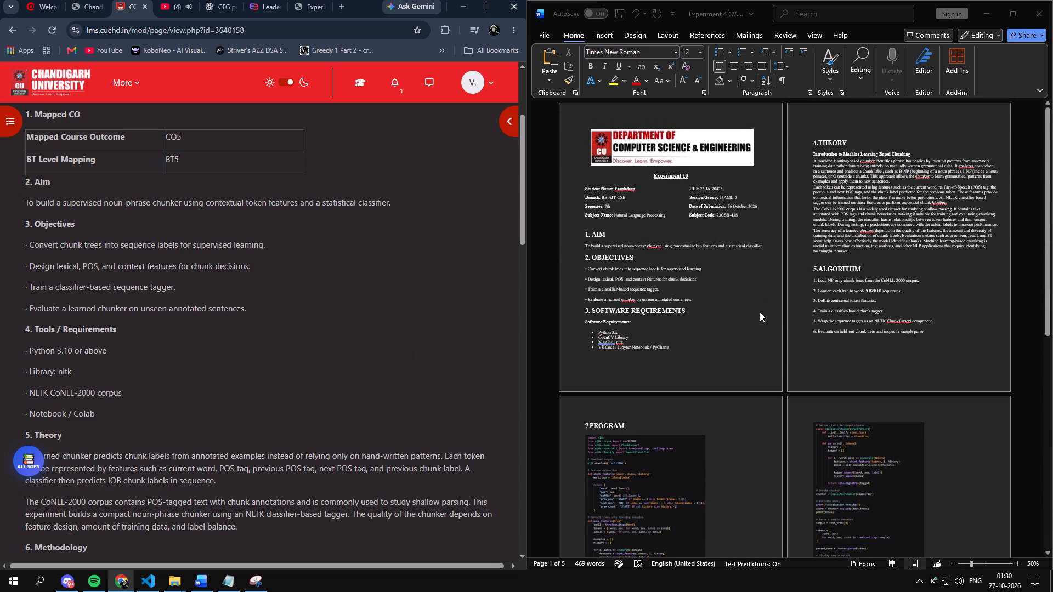
left_click(760, 312)
key("ctrl+s")
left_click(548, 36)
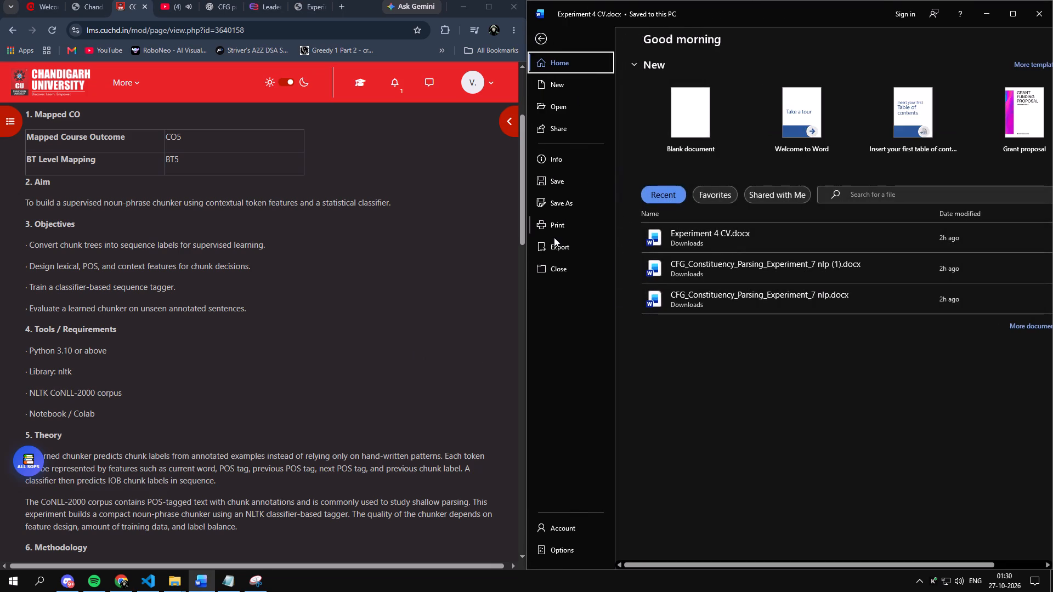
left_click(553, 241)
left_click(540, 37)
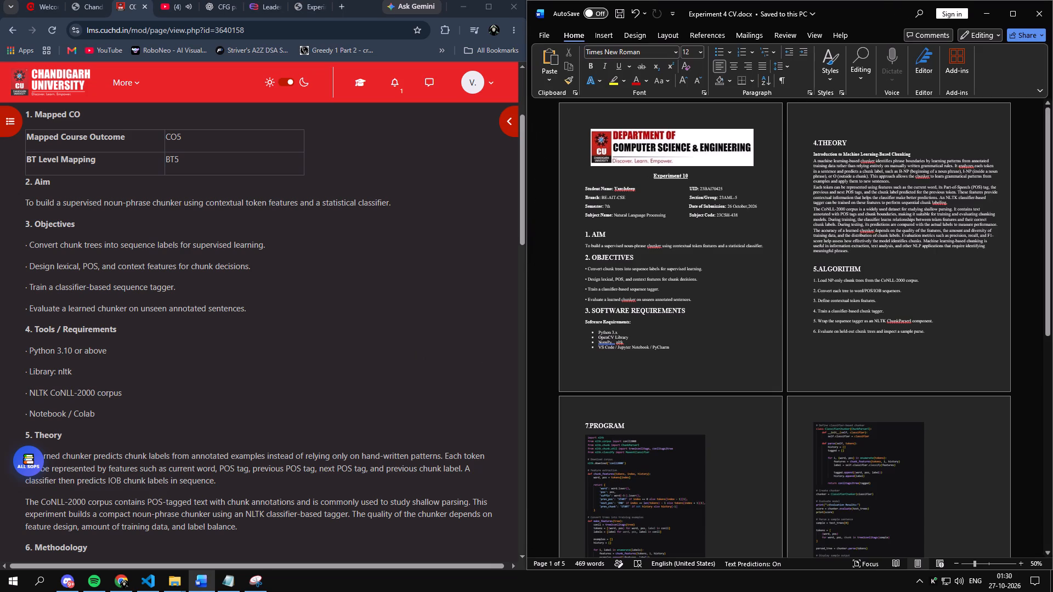
Export the Experiment 10 report as a PDF named nlp_10.pdf in the experiments folder under Documents.
left_click(547, 37)
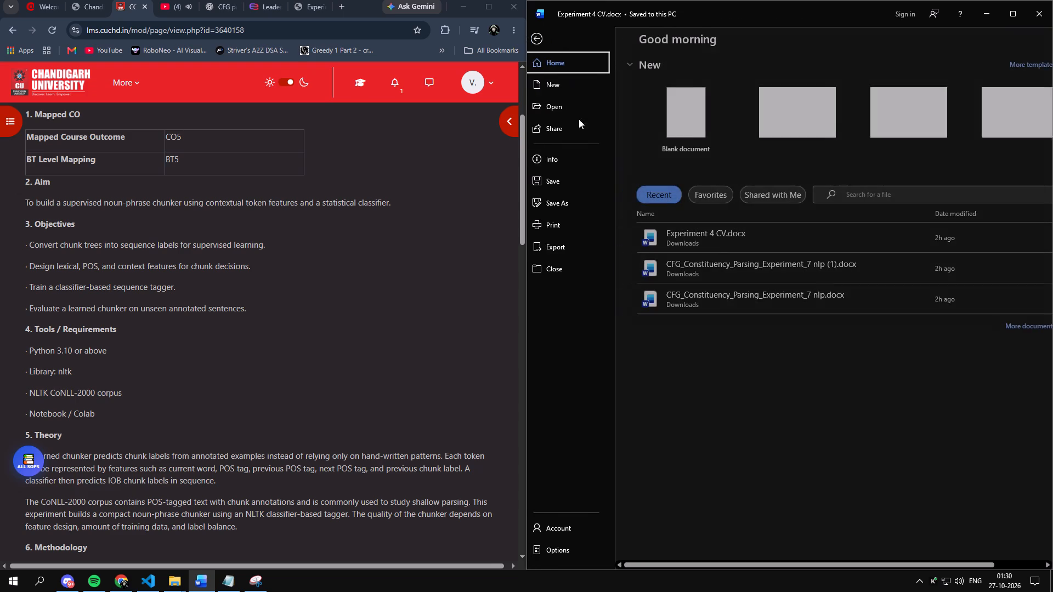
left_click(564, 245)
double_click(693, 71)
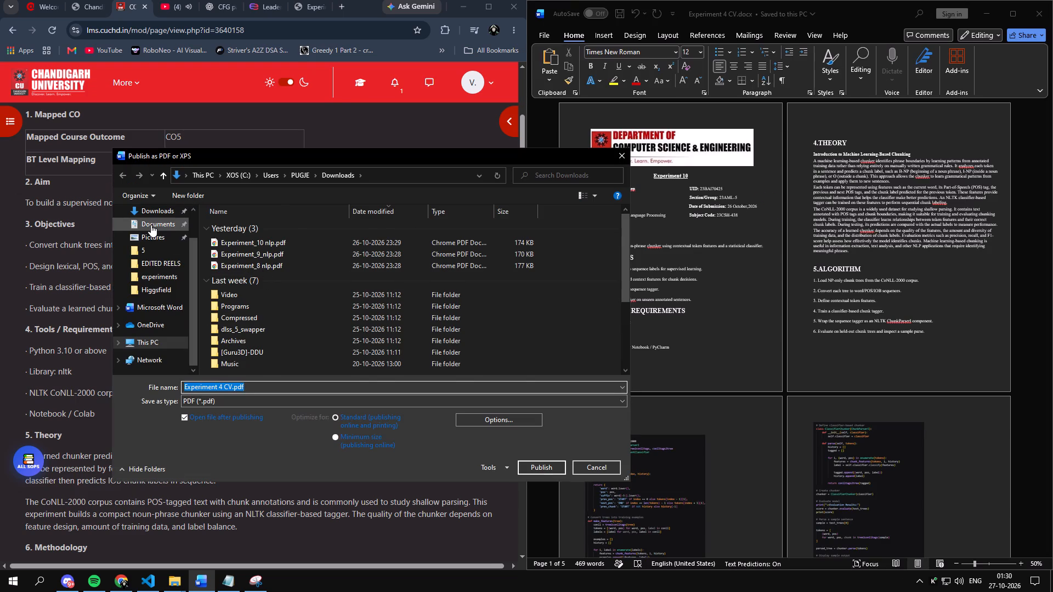
left_click(151, 225)
triple_click(253, 291)
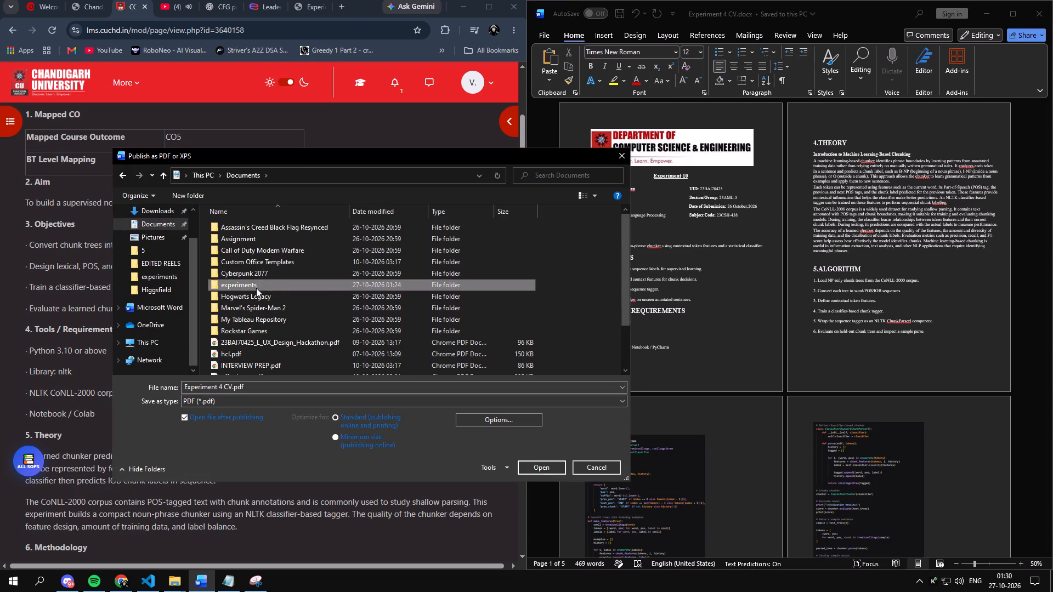
left_click(258, 390)
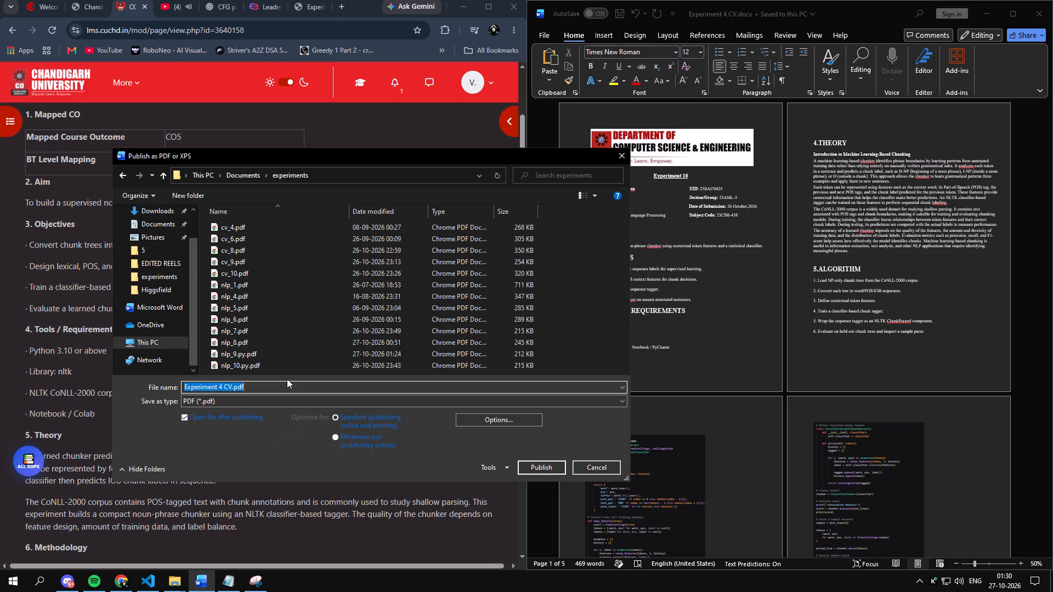
type("nle")
key("BackSpace")
key("p")
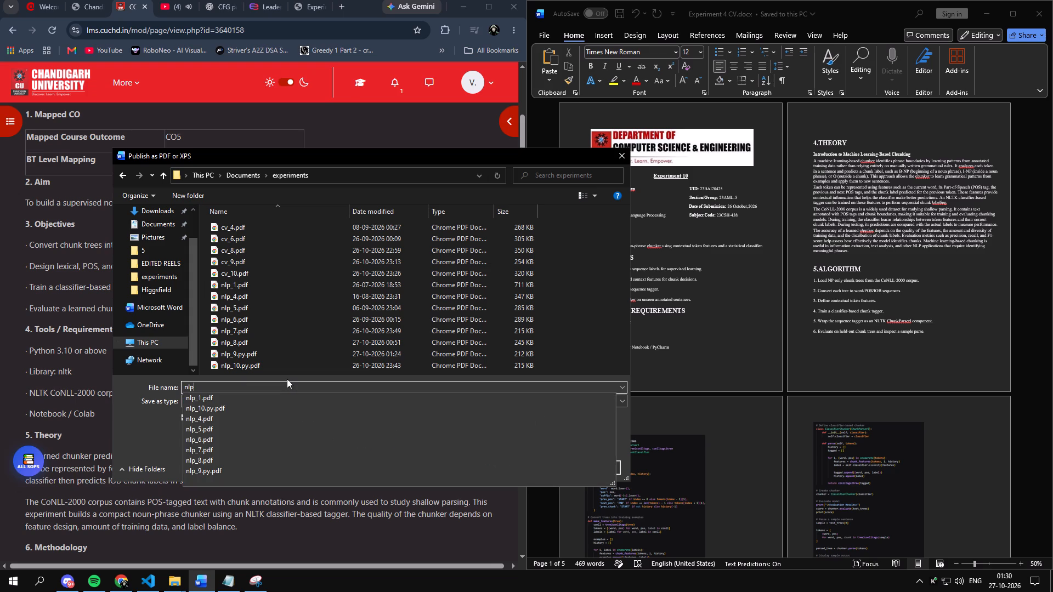
type("_10")
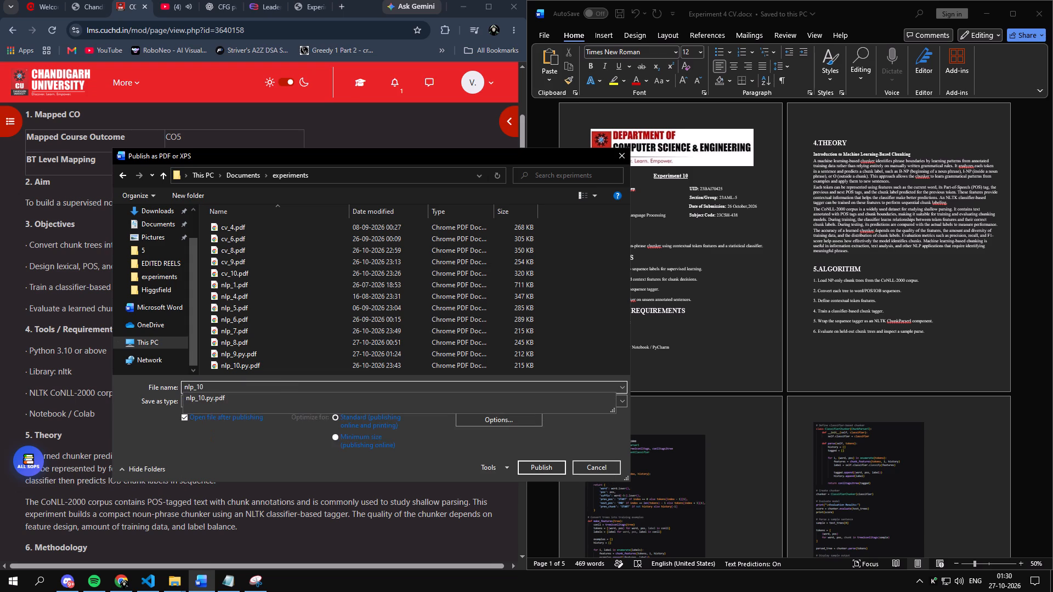
type(".d")
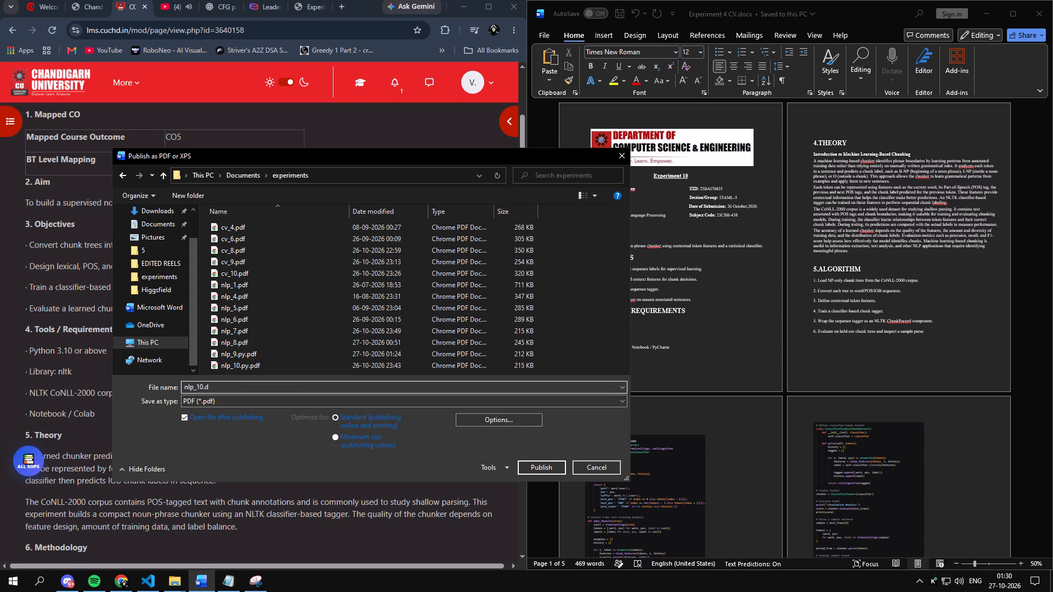
key("BackSpace")
type("pdf")
left_click(534, 470)
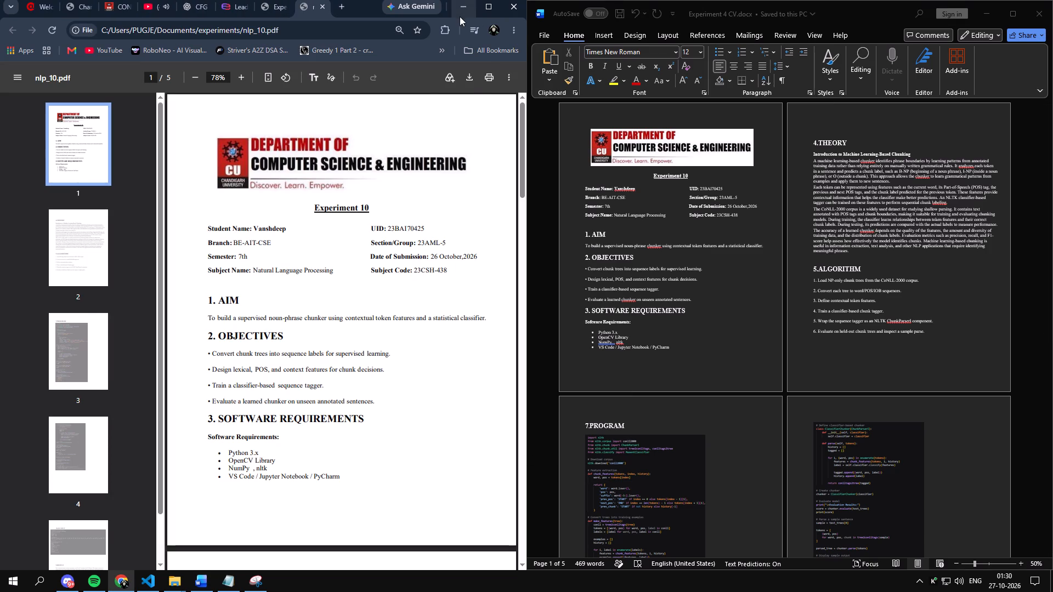
Maximise the Chrome window, and in File Explorer delete the old nlp_10.py.pdf from the experiments folder under Documents.
left_click_drag(362, 8, 520, 0)
key("super+e")
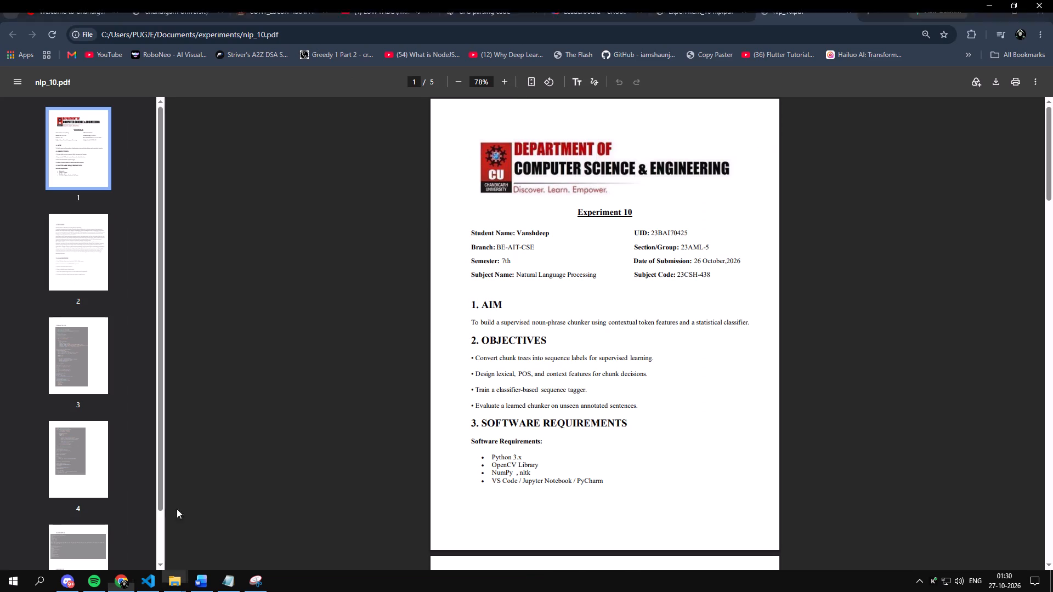
left_click(54, 100)
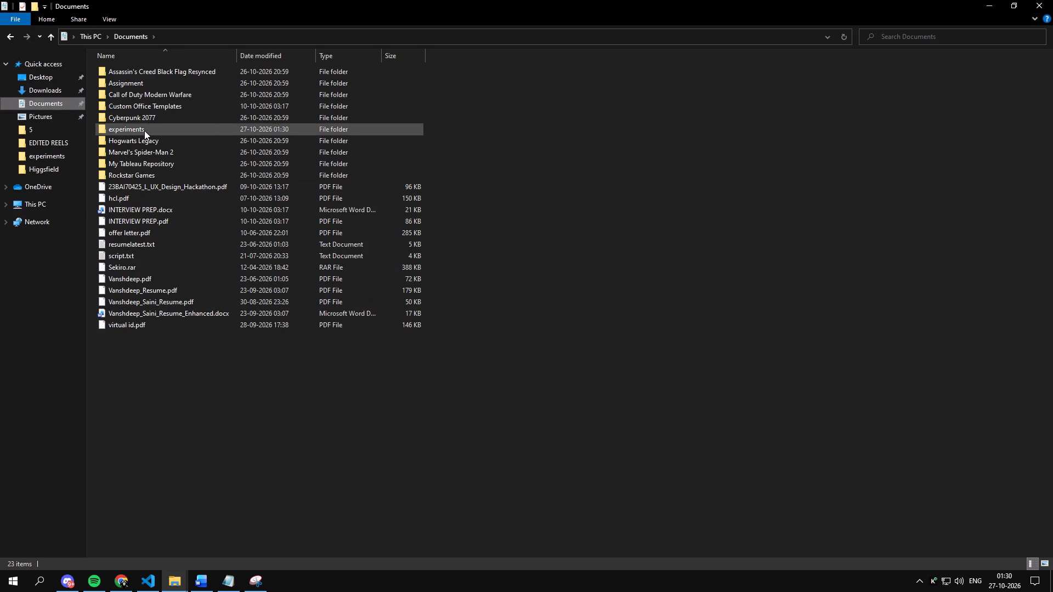
double_click(144, 130)
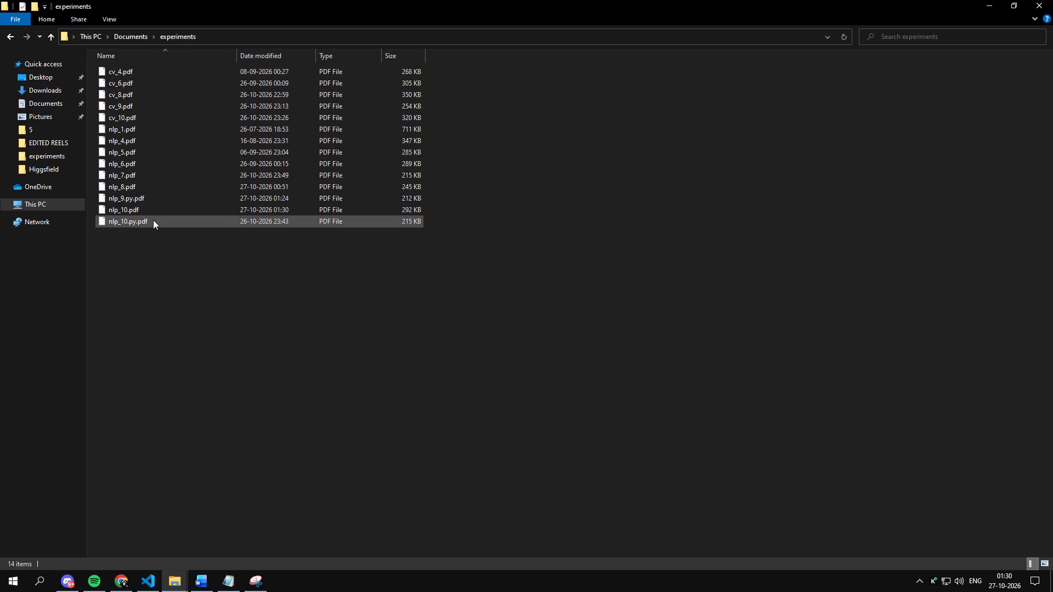
left_click(153, 220)
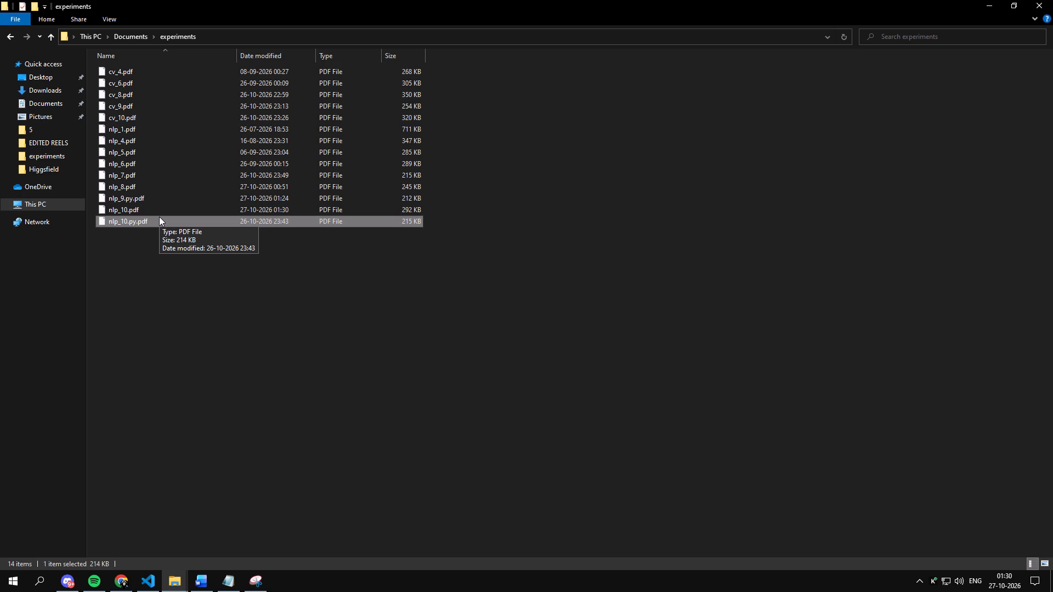
key("Delete")
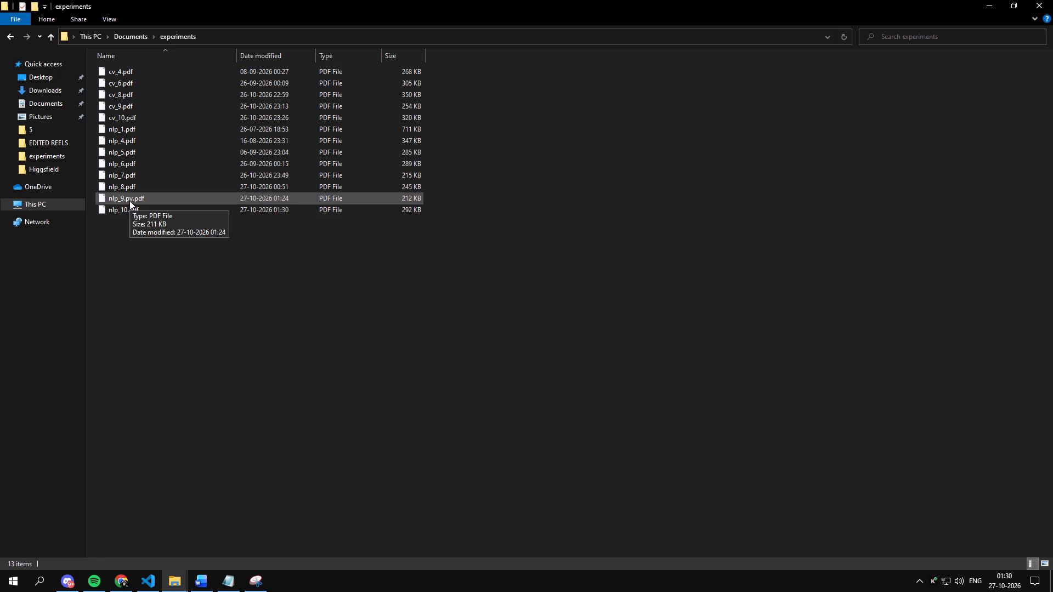
Open nlp_10.pdf, nlp_9.py.pdf, nlp_8.pdf and nlp_7.pdf from the experiments folder in Chrome.
double_click(129, 205)
key("alt+Tab")
double_click(132, 201)
key("alt+Tab")
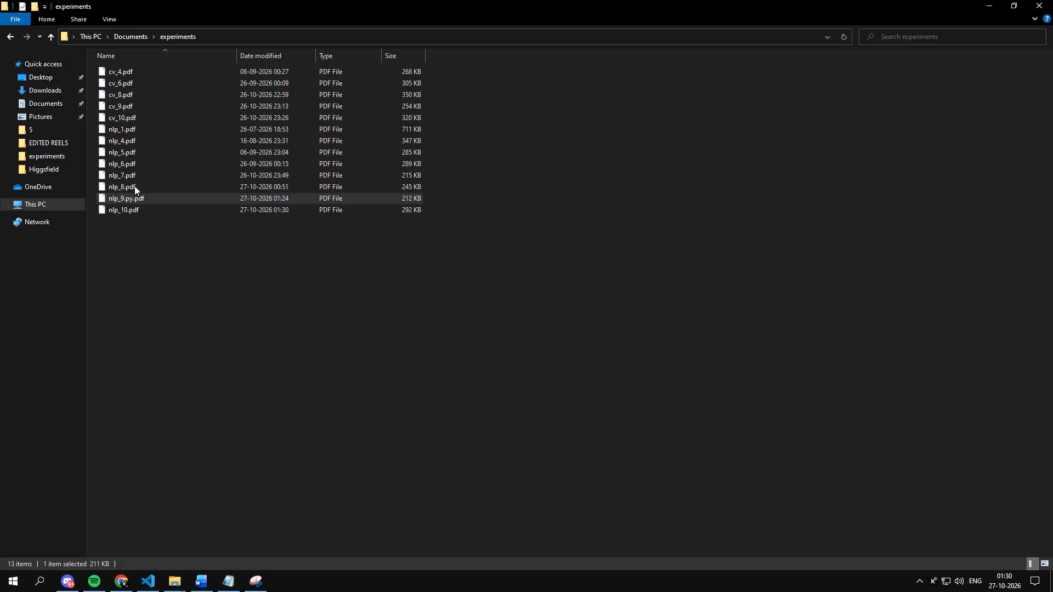
double_click(134, 186)
key("alt+Tab")
double_click(138, 177)
key("alt+Tab")
key("alt+Tab")
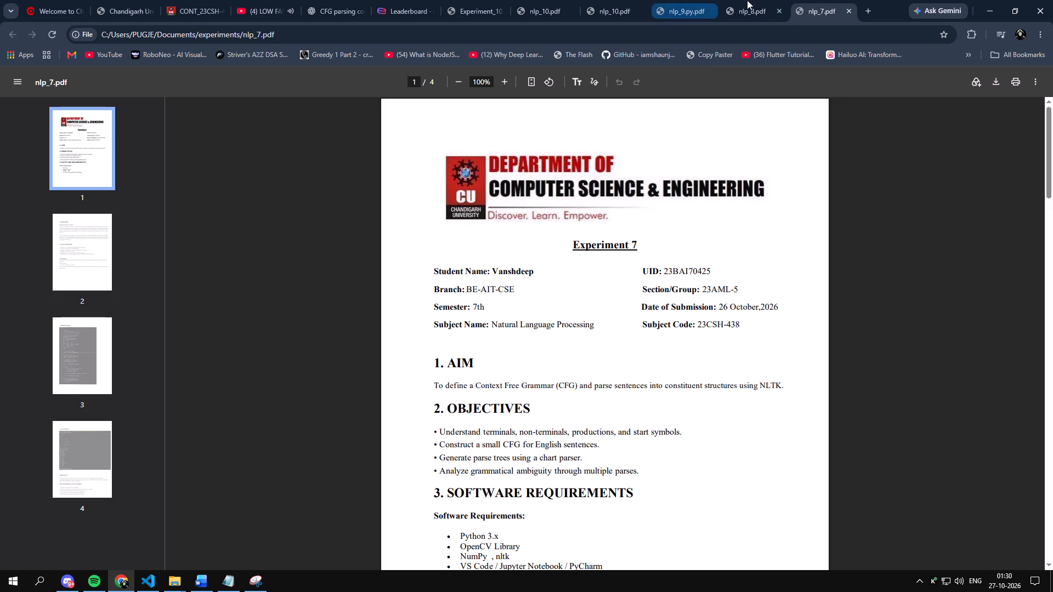
Check the first pages of the nlp_8, nlp_9.py and nlp_10 PDF reports, including both open copies of nlp_10.pdf.
left_click(754, 9)
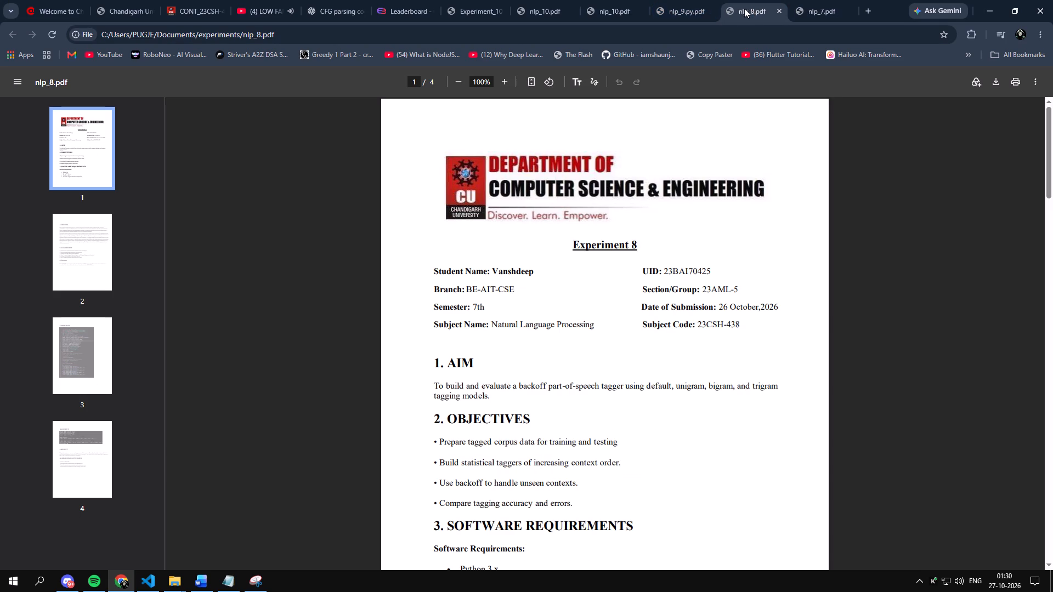
left_click(670, 4)
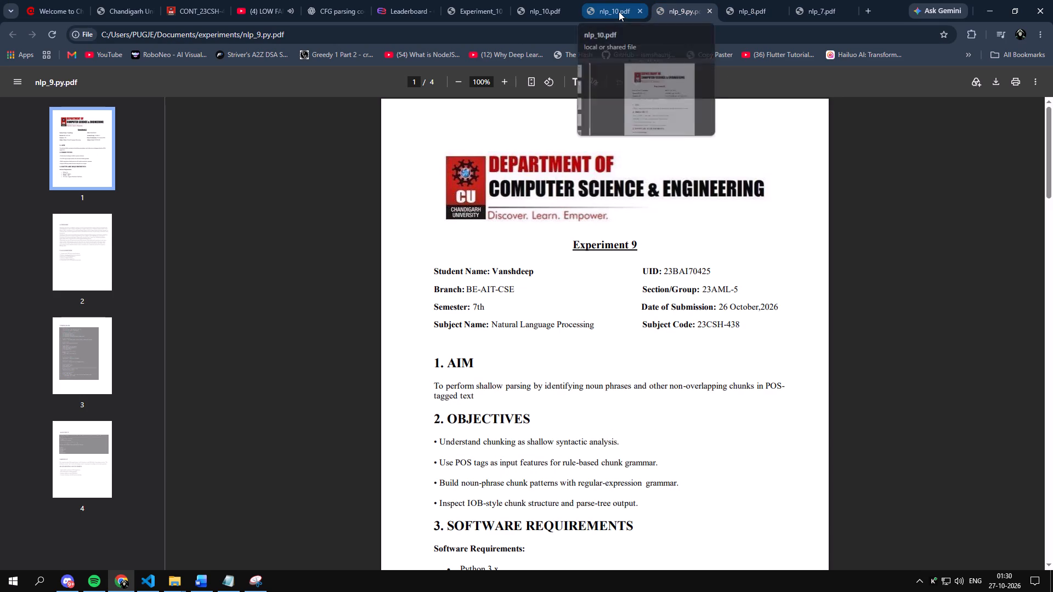
left_click(619, 12)
left_click(542, 8)
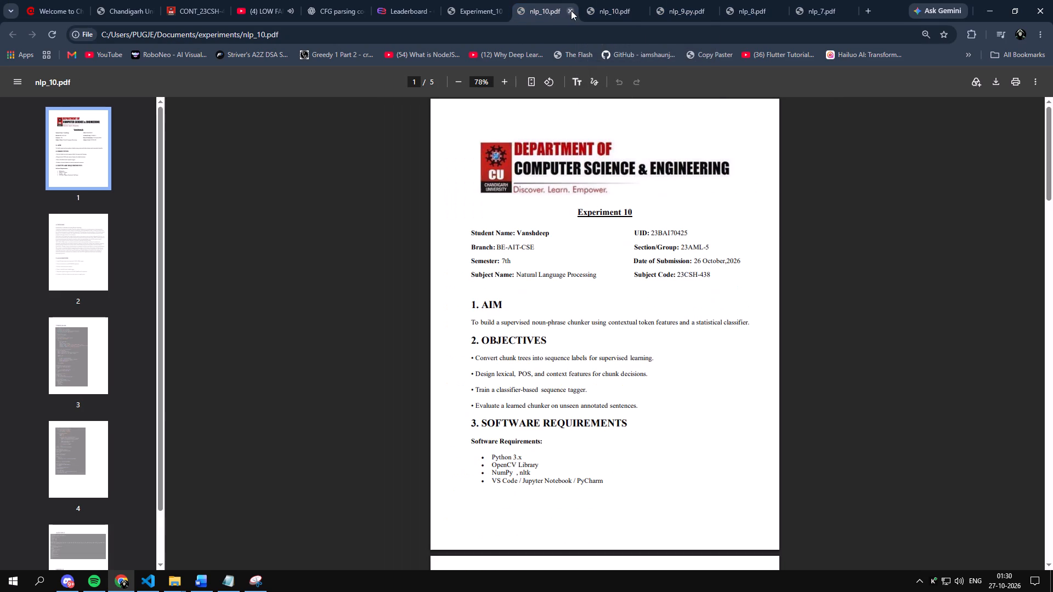
left_click(593, 6)
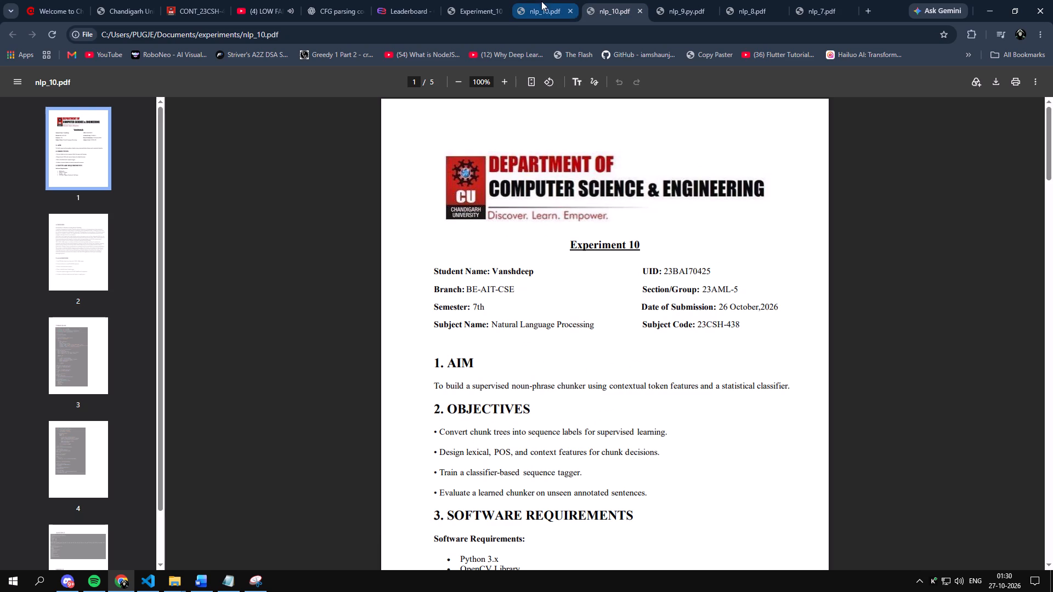
Close all the open experiment PDF tabs, from Experiment_10 and both nlp_10.pdf copies through nlp_7.pdf.
triple_click(573, 11)
double_click(570, 11)
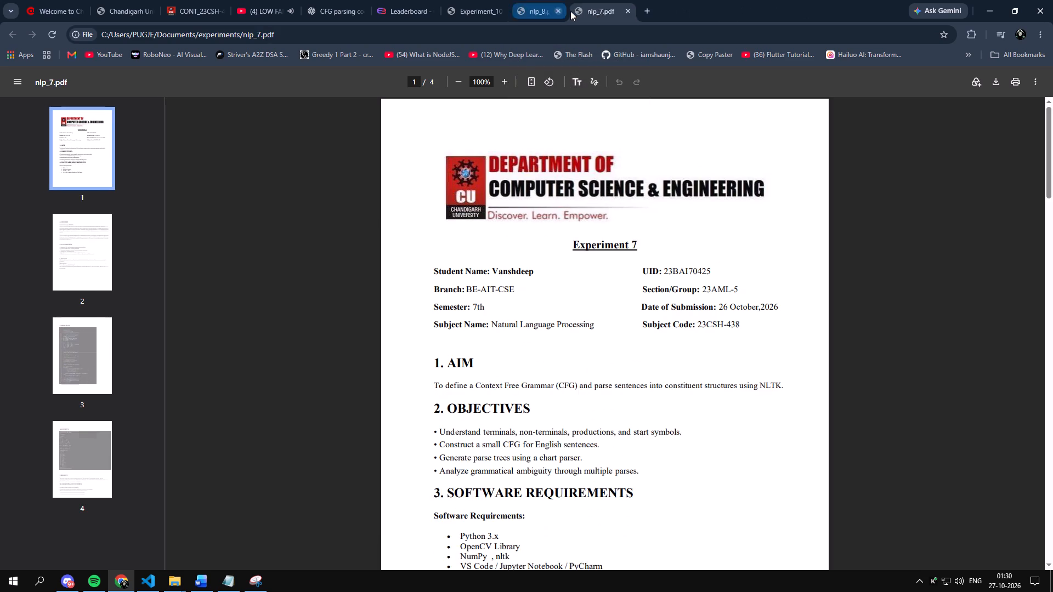
left_click(570, 11)
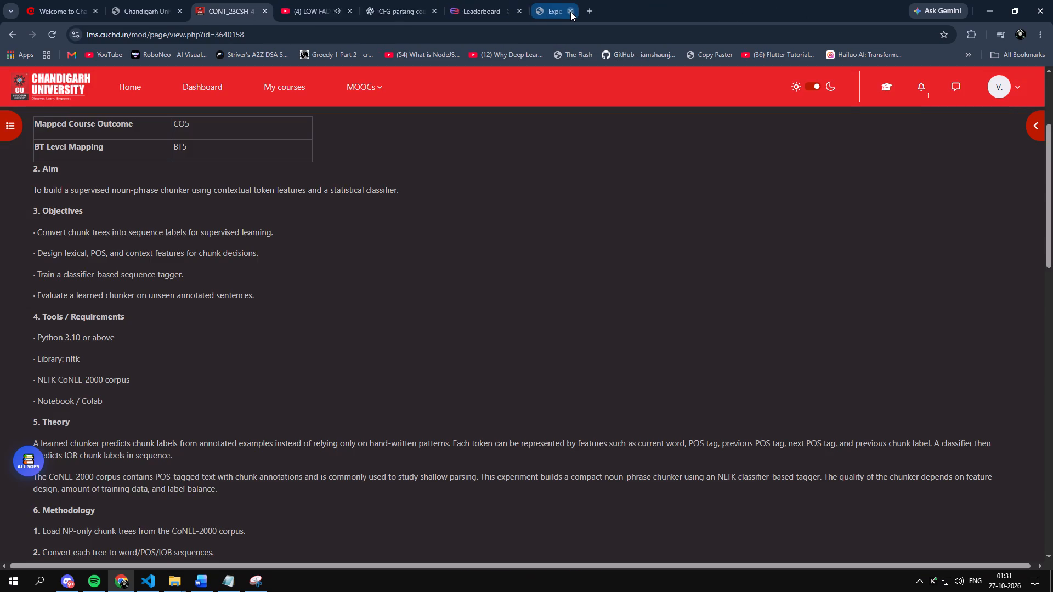
Glance at the experiments folder, return to Chrome and start entering the whatsapp.com address in a new tab.
left_click(991, 9)
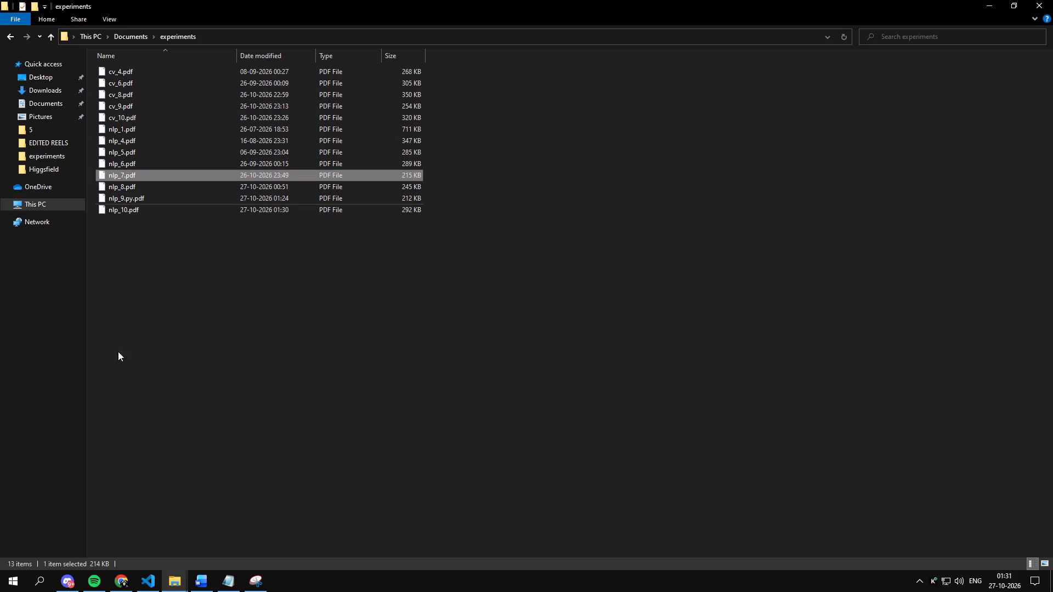
left_click(124, 587)
left_click(812, 7)
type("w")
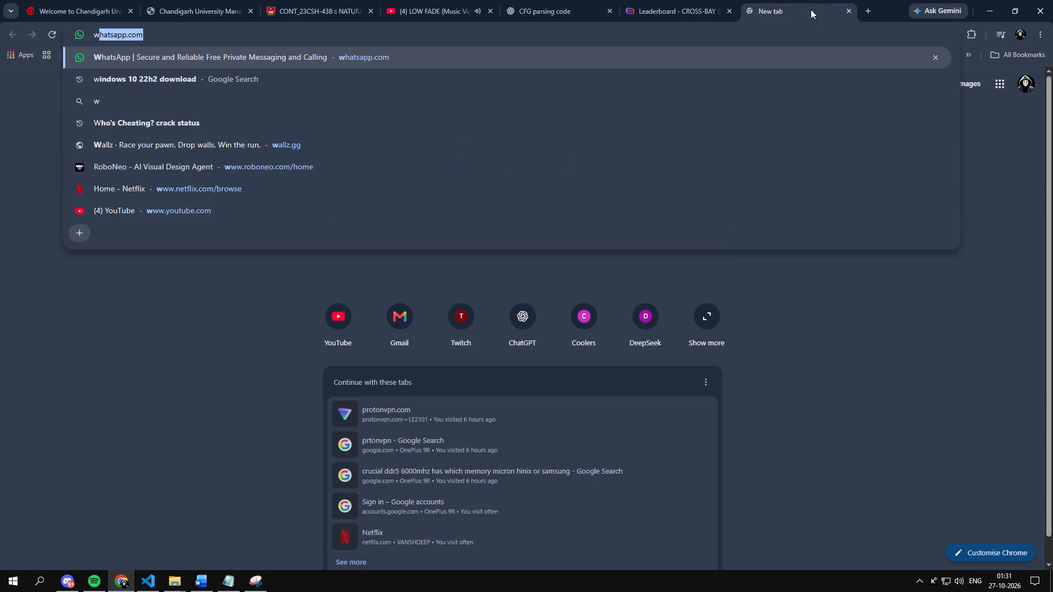
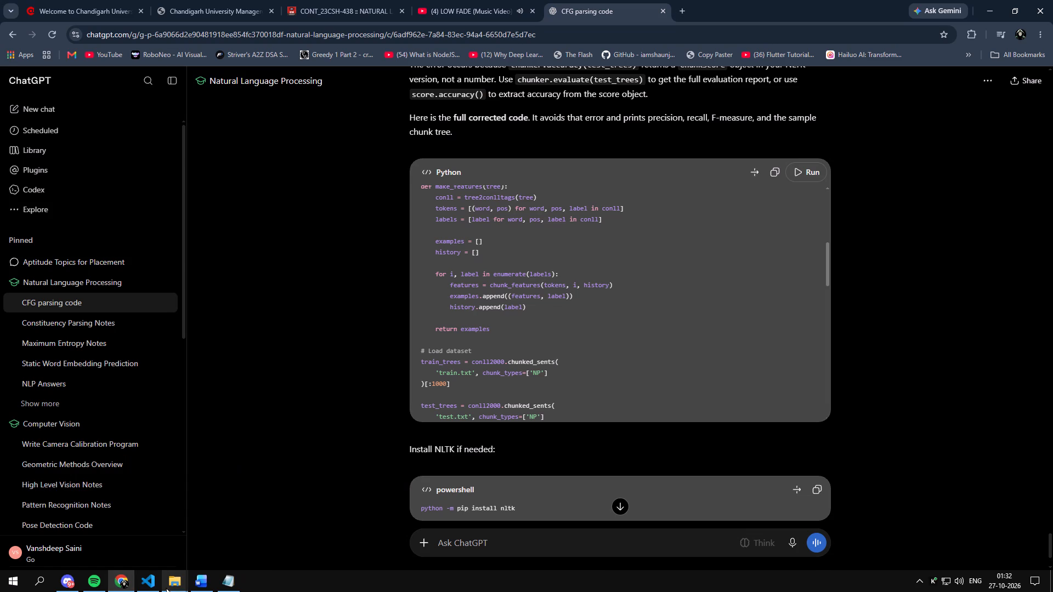
Switch to Word and bring the Experiment 10 report to the front.
left_click(120, 584)
left_click(120, 584)
left_click(210, 590)
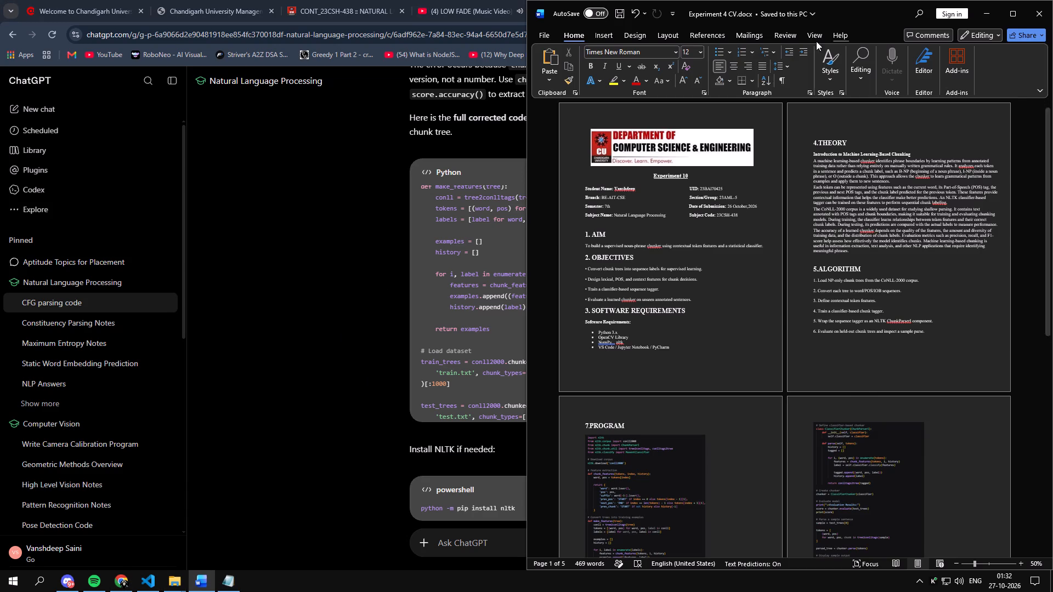
Close the Spotify window and the Experiment 4 CV.docx document in Word.
left_click(327, 160)
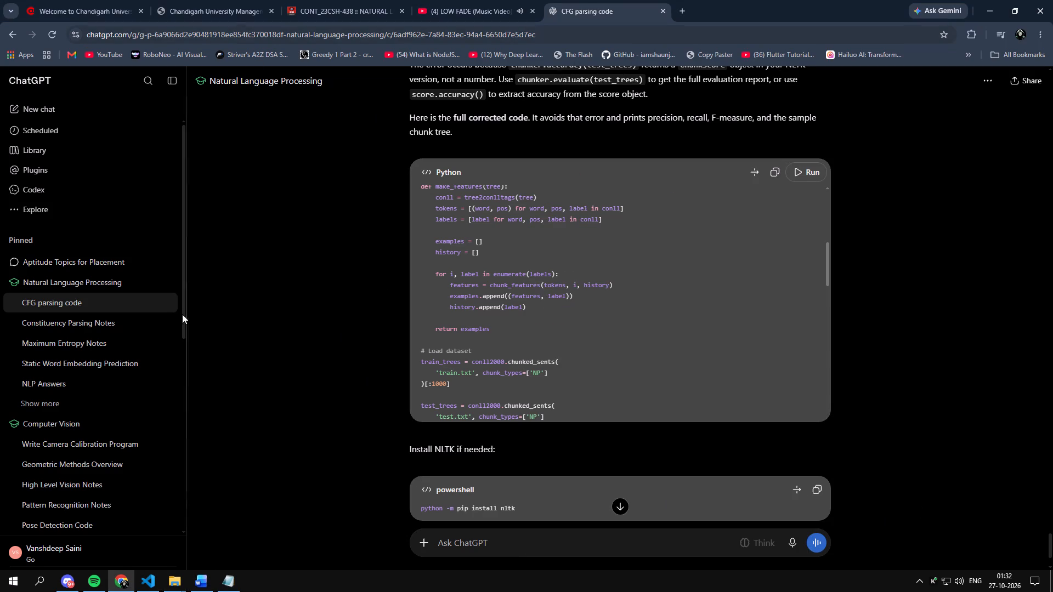
left_click(94, 589)
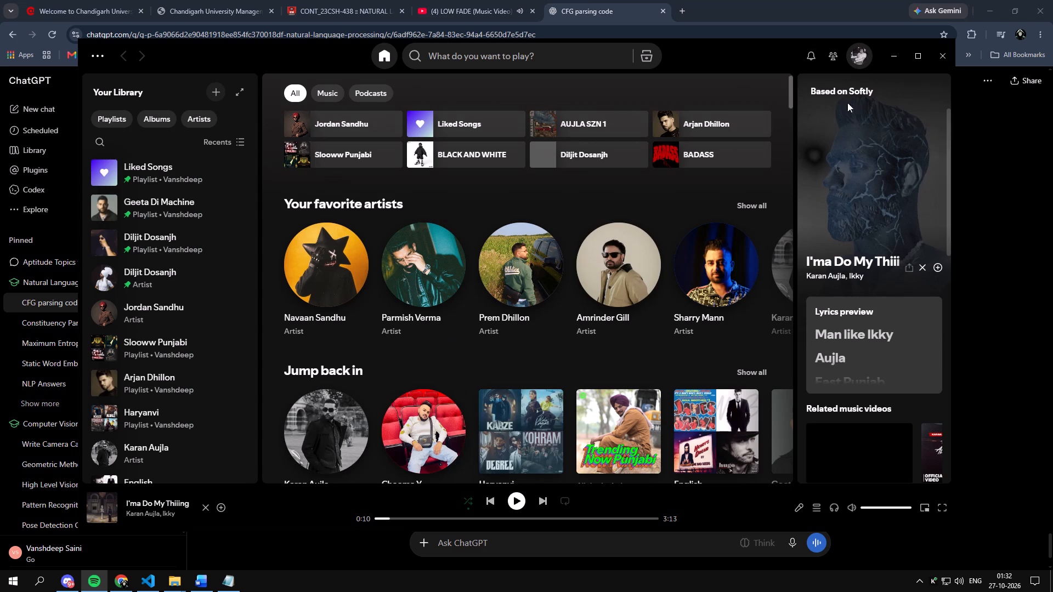
left_click(939, 53)
left_click(175, 585)
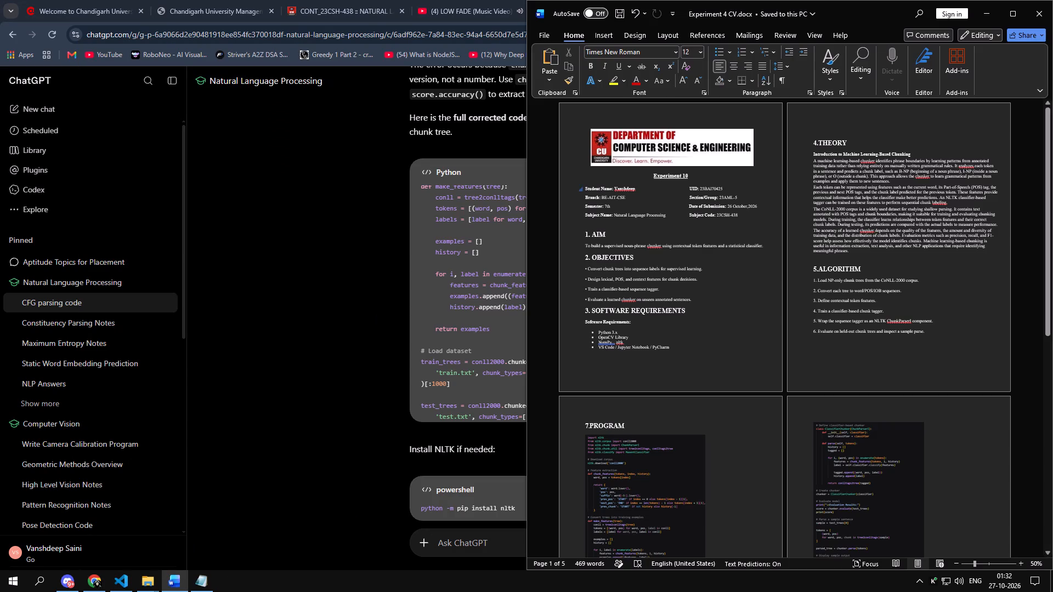
left_click(1048, 12)
Switch to VS Code and look over the exp10.py code with the editor zoomed in.
left_click(126, 588)
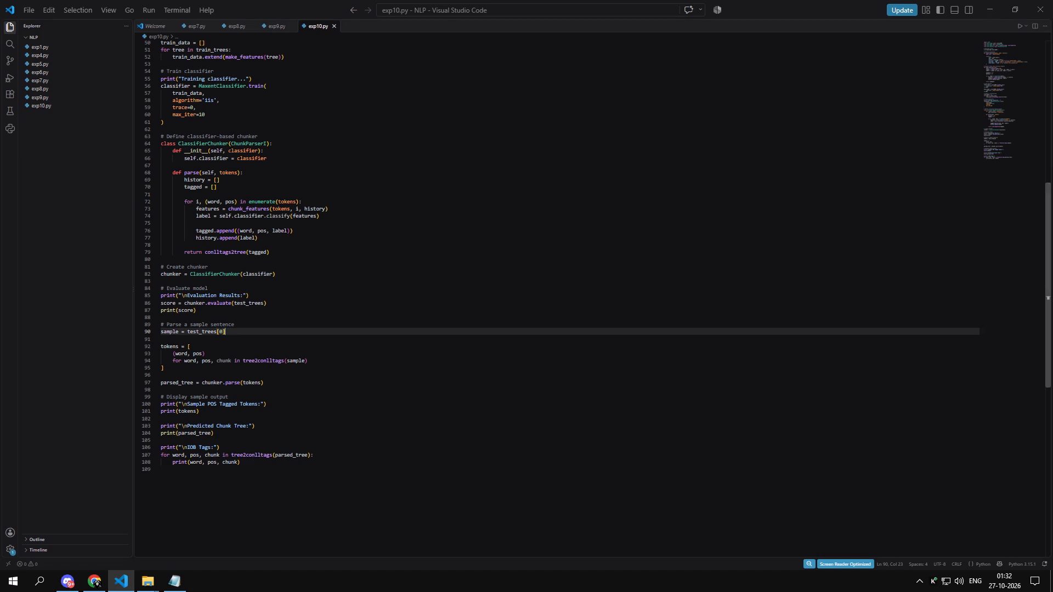
left_click(647, 194)
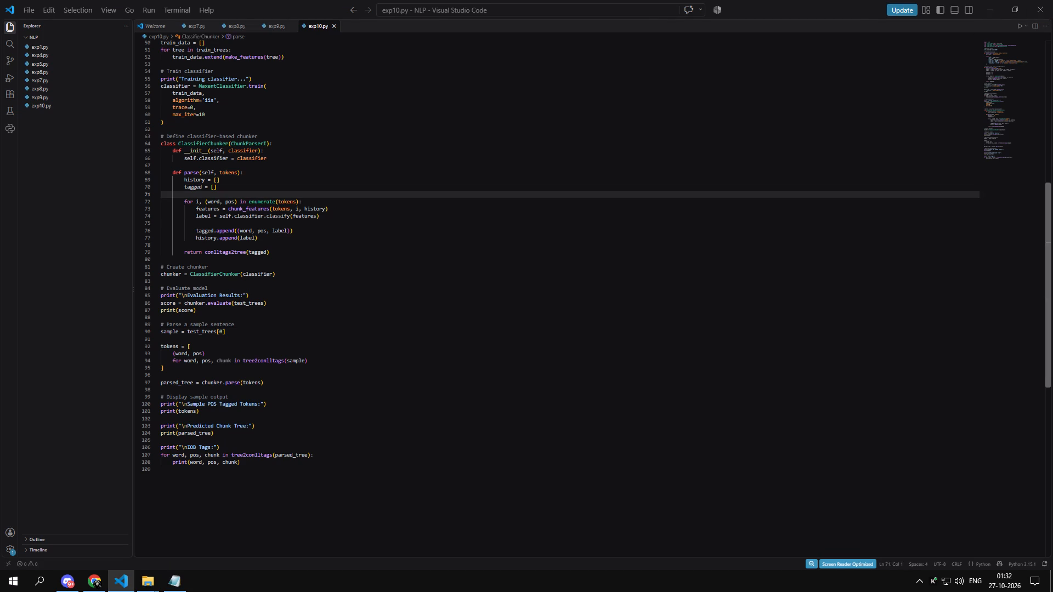
scroll(503, 350, "up", 4, "ctrl")
key("ctrl+equal")
key("ctrl+equal")
key("ctrl+equal")
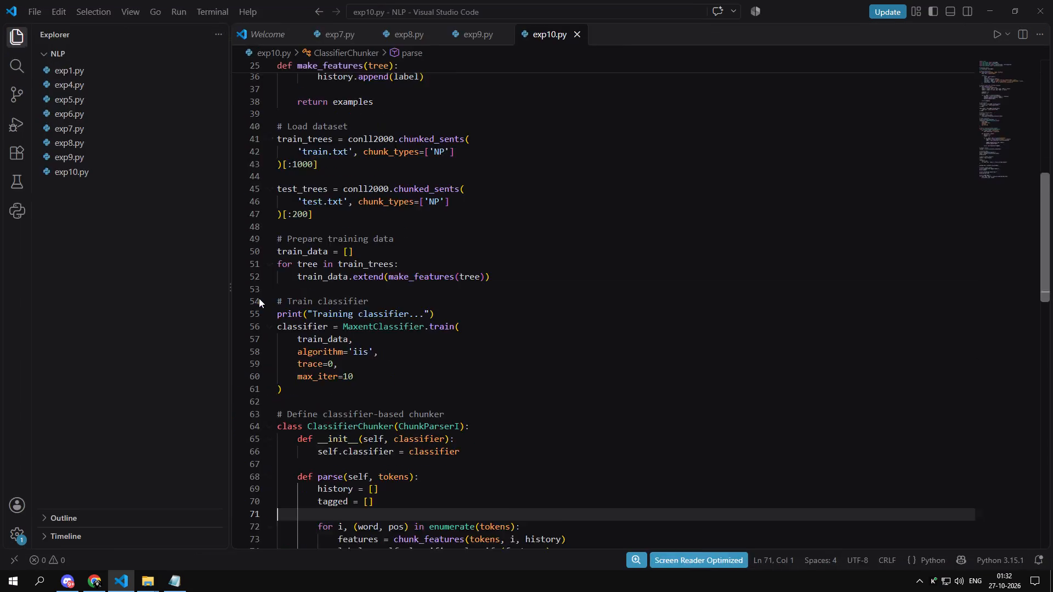
key("ctrl+equal")
key("ctrl+minus")
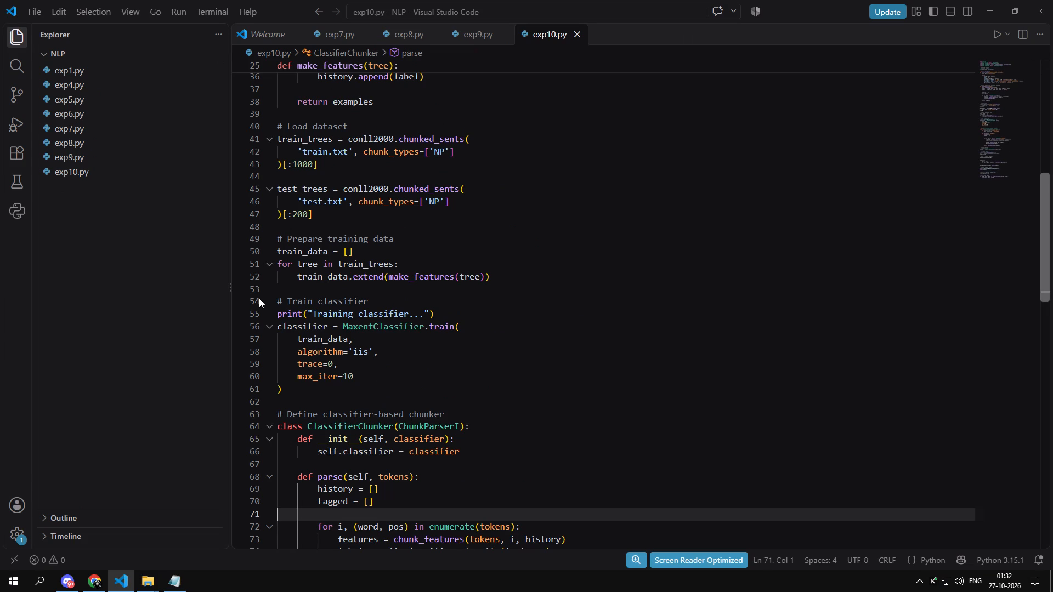
In a new File Explorer window, open the NLP folder under Programing > Sem 7 on New Volume (D:).
key("super+e")
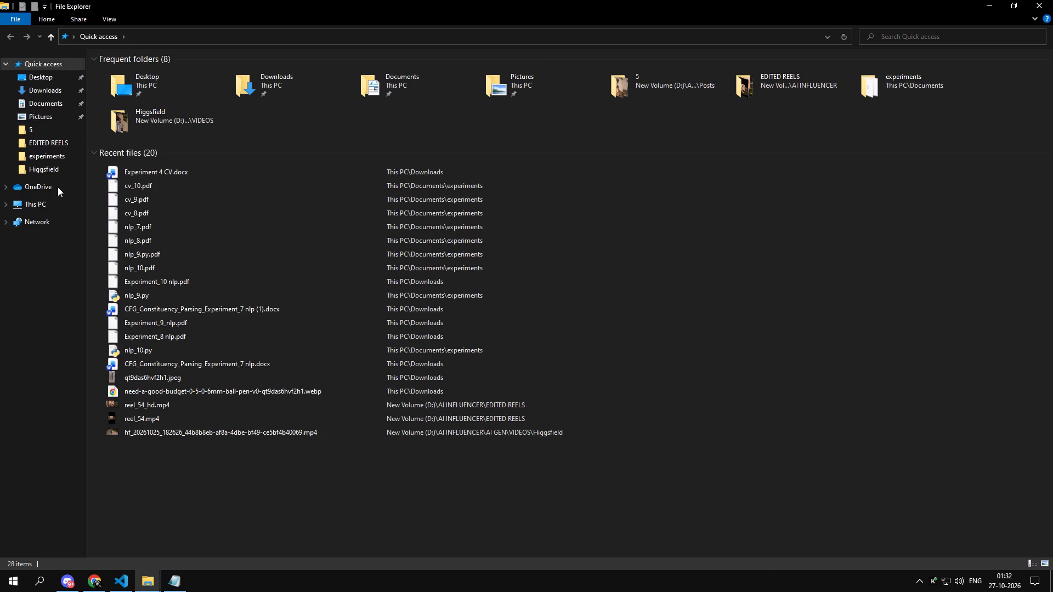
left_click(37, 202)
double_click(283, 134)
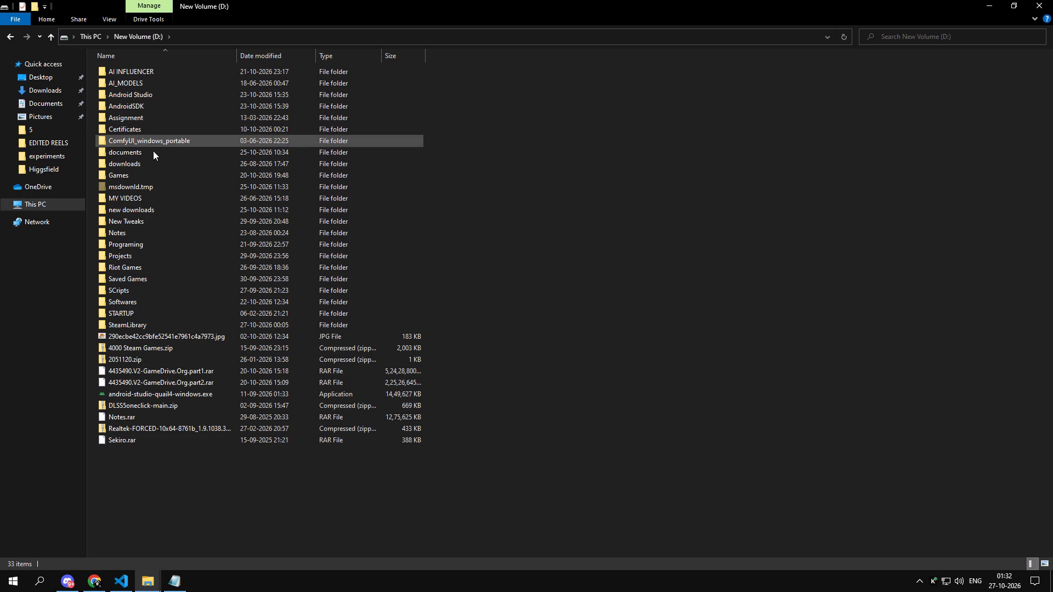
left_click(157, 170)
key("s")
left_click(157, 182)
key("a")
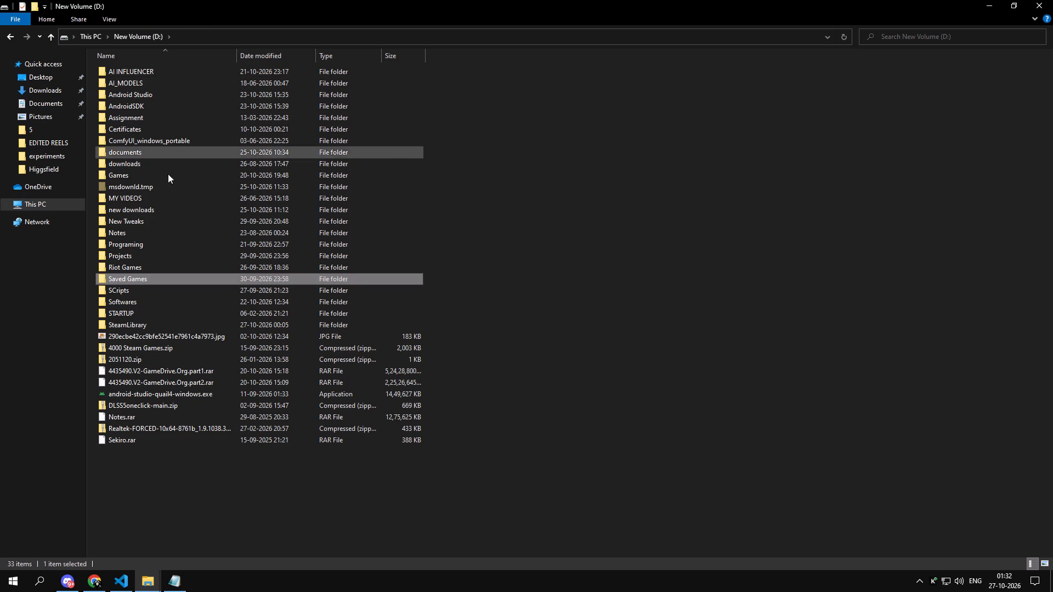
left_click(160, 228)
key("s")
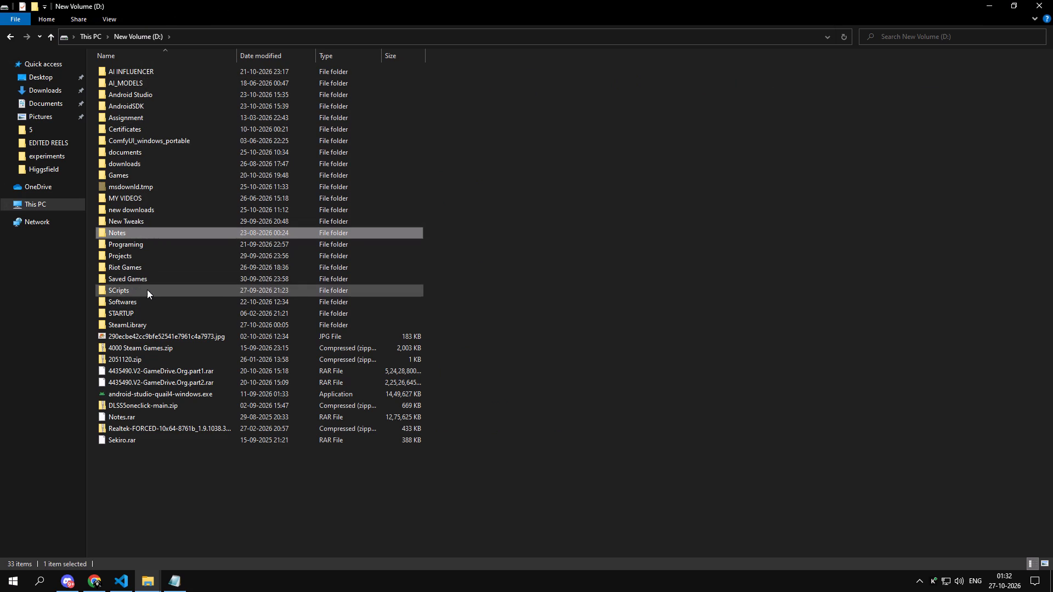
left_click(147, 252)
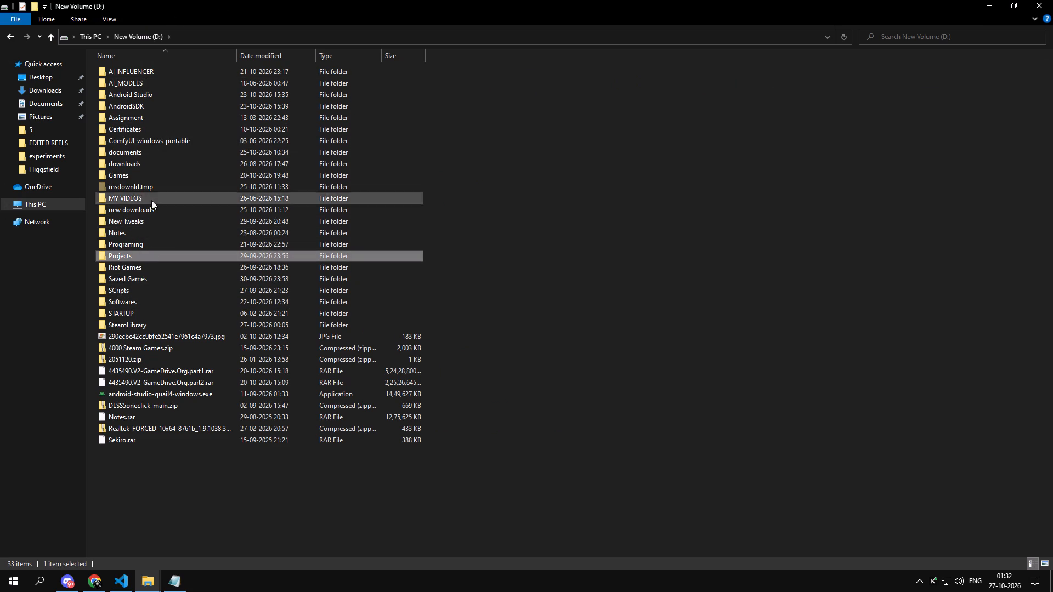
double_click(153, 245)
double_click(112, 122)
double_click(133, 79)
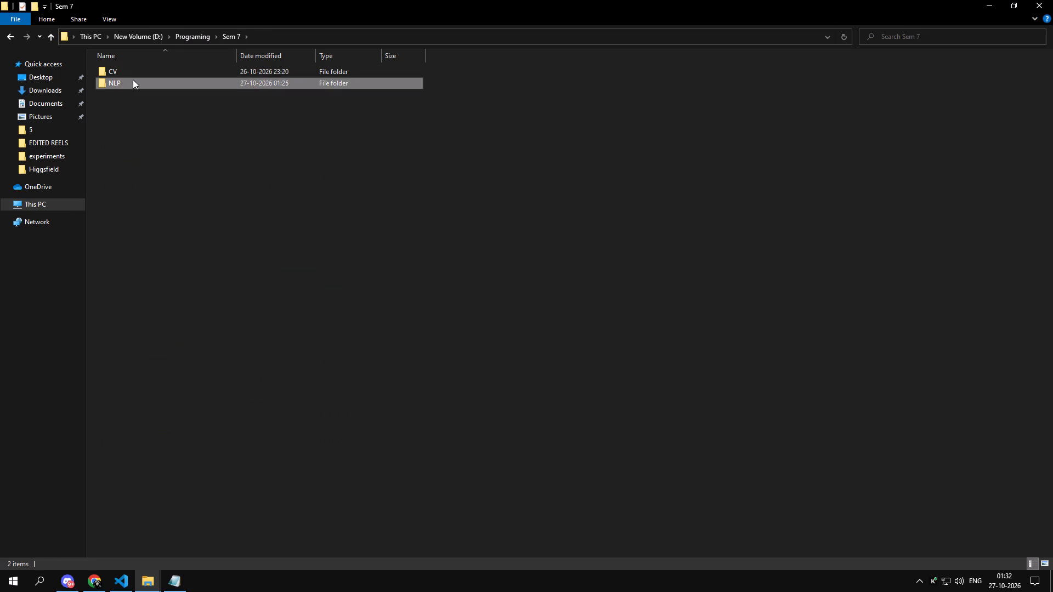
left_click_drag(127, 172, 149, 107)
left_click(213, 271)
right_click(213, 264)
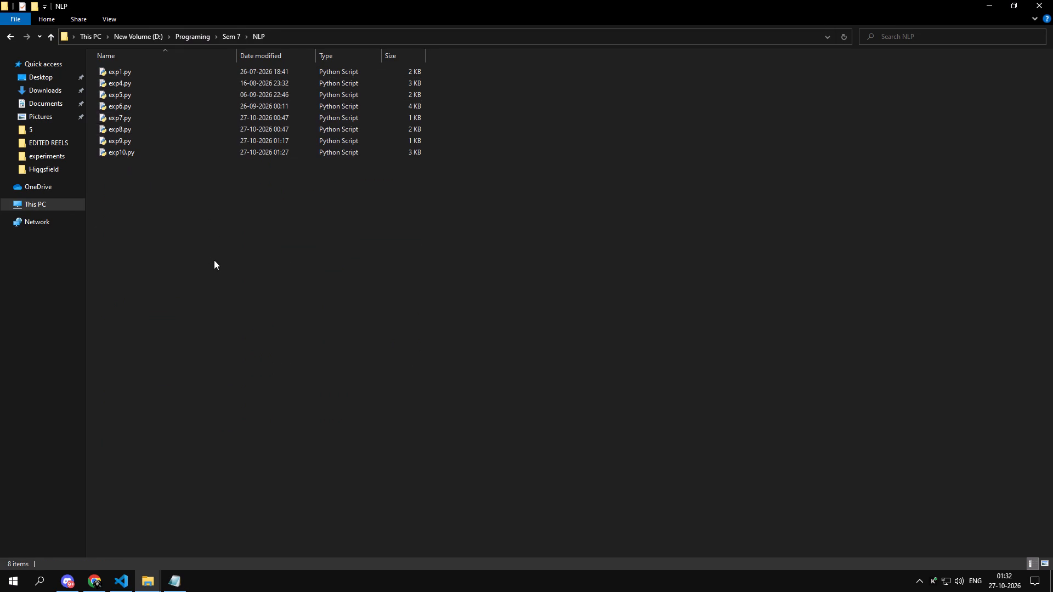
Return to the Sem 7 folder and check the CV and NLP folders for an available archiving option.
left_click(227, 36)
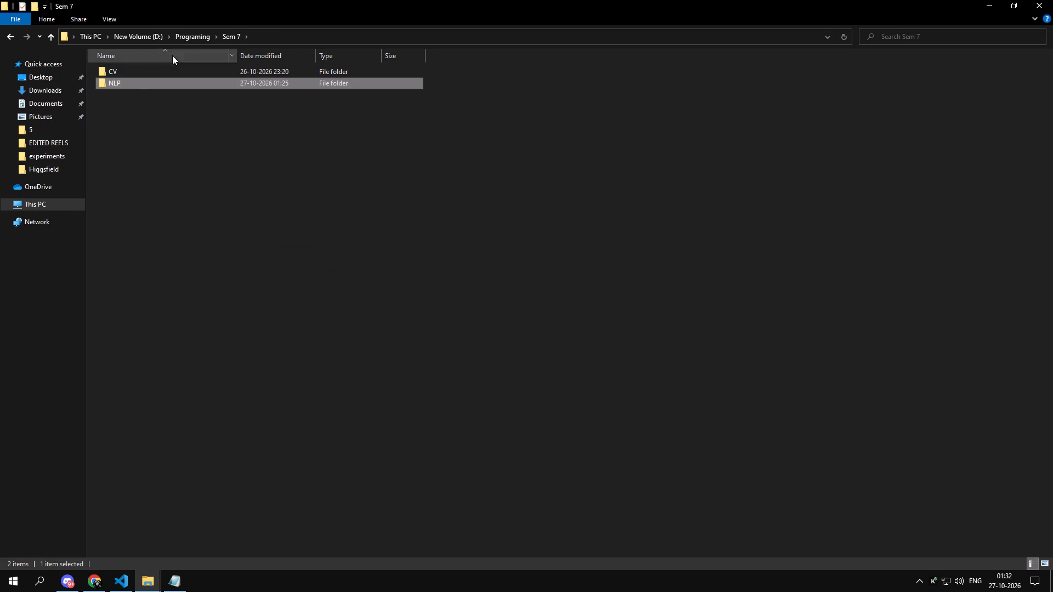
left_click_drag(176, 106, 160, 51)
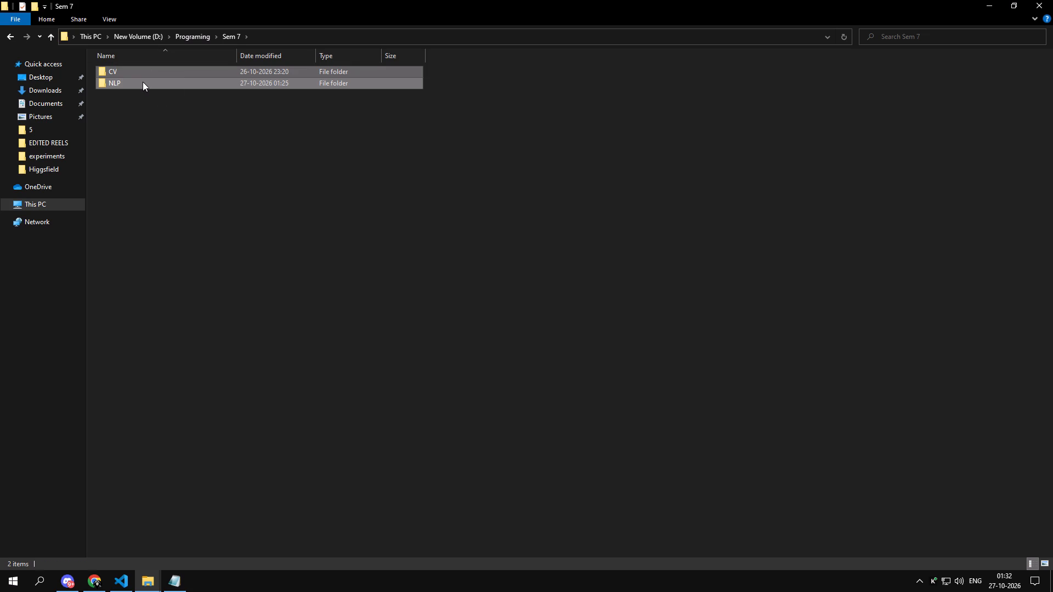
right_click(142, 82)
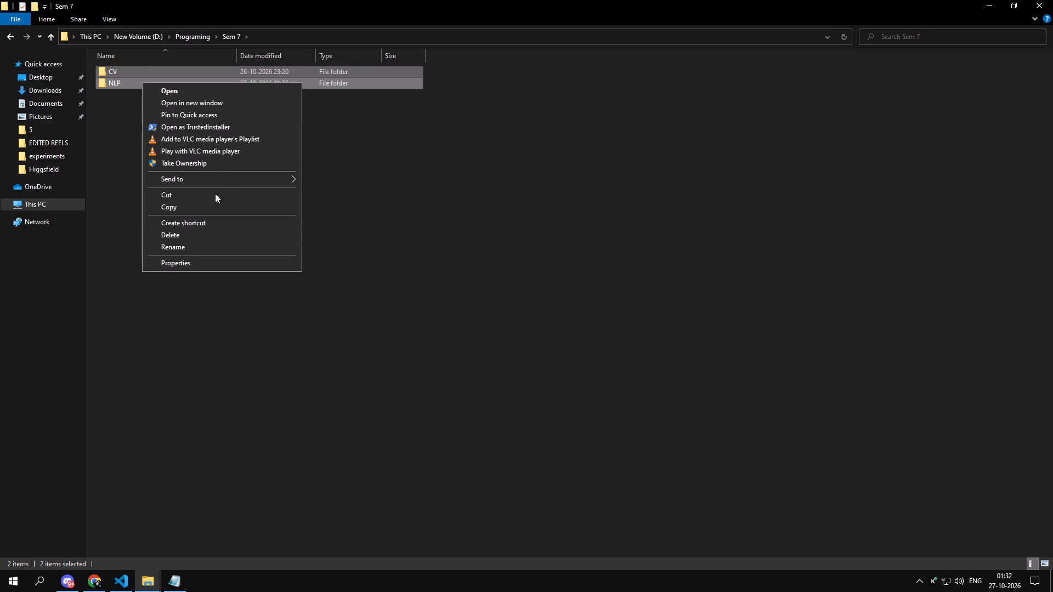
left_click(367, 195)
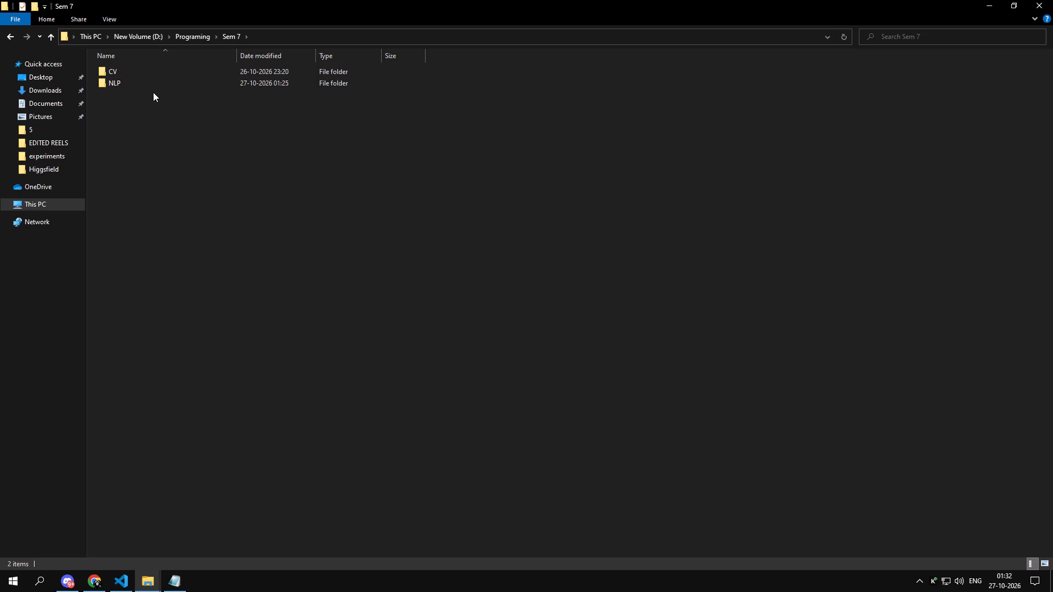
left_click(155, 86)
right_click(155, 86)
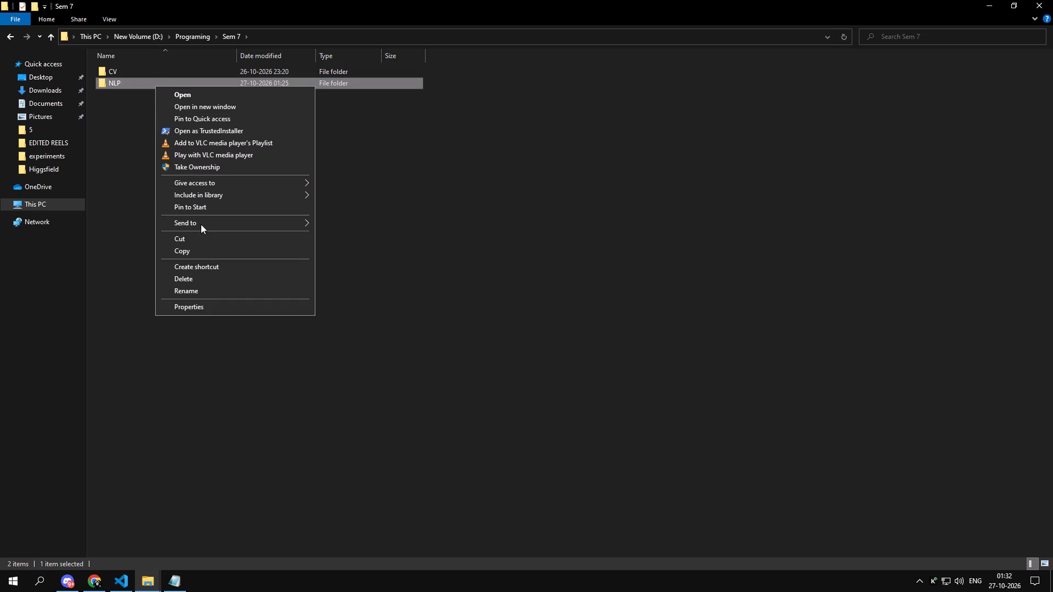
left_click(137, 195)
In a new Chrome tab, search for winrar and download the WinRAR installer from win-rar.com.
left_click(89, 589)
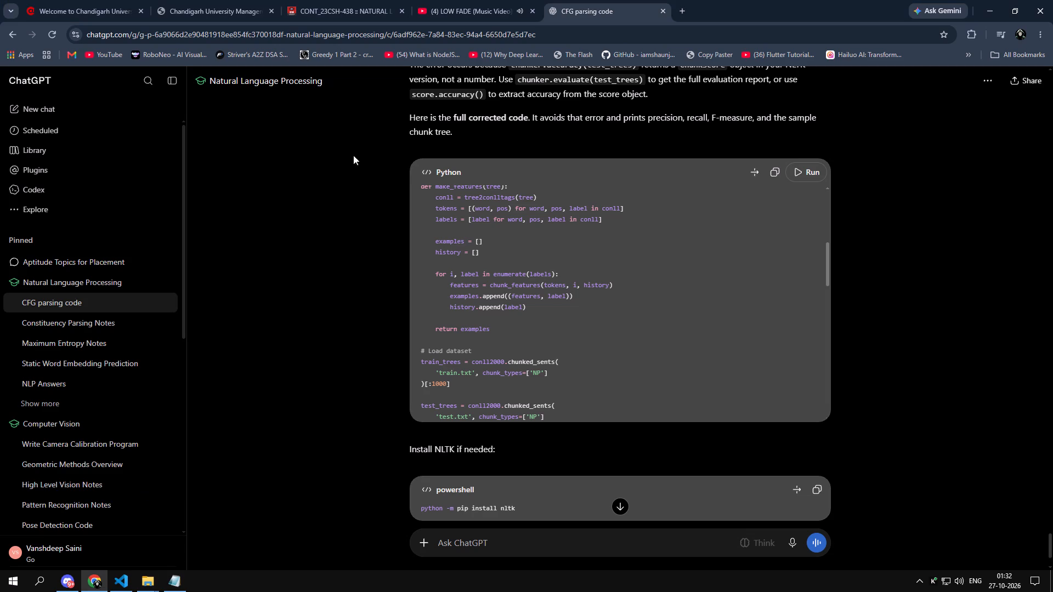
left_click(682, 15)
type("winrar")
key("Return")
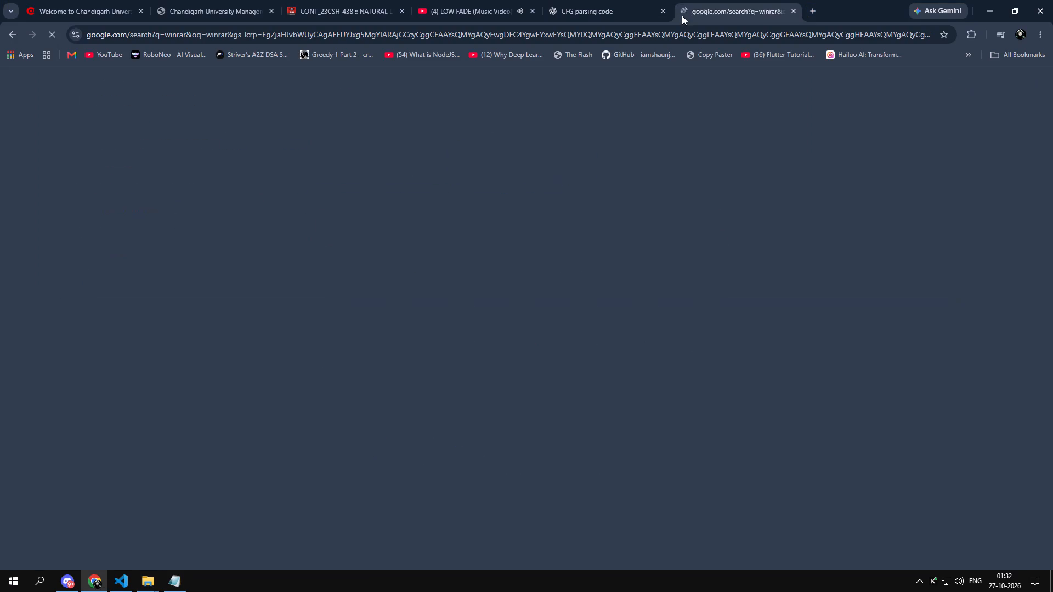
left_click(278, 194)
left_click(279, 187)
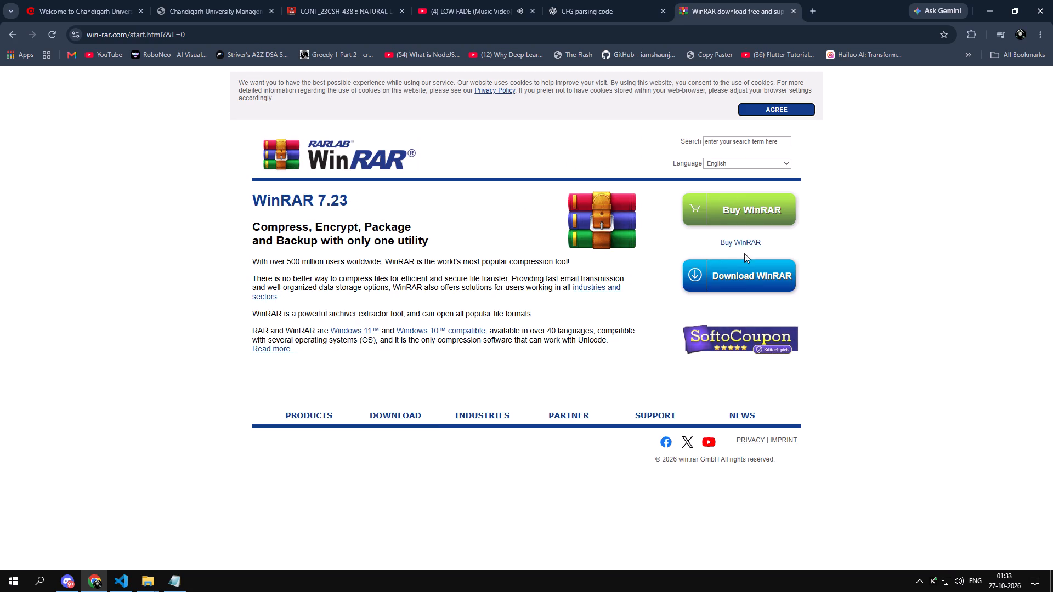
left_click(749, 271)
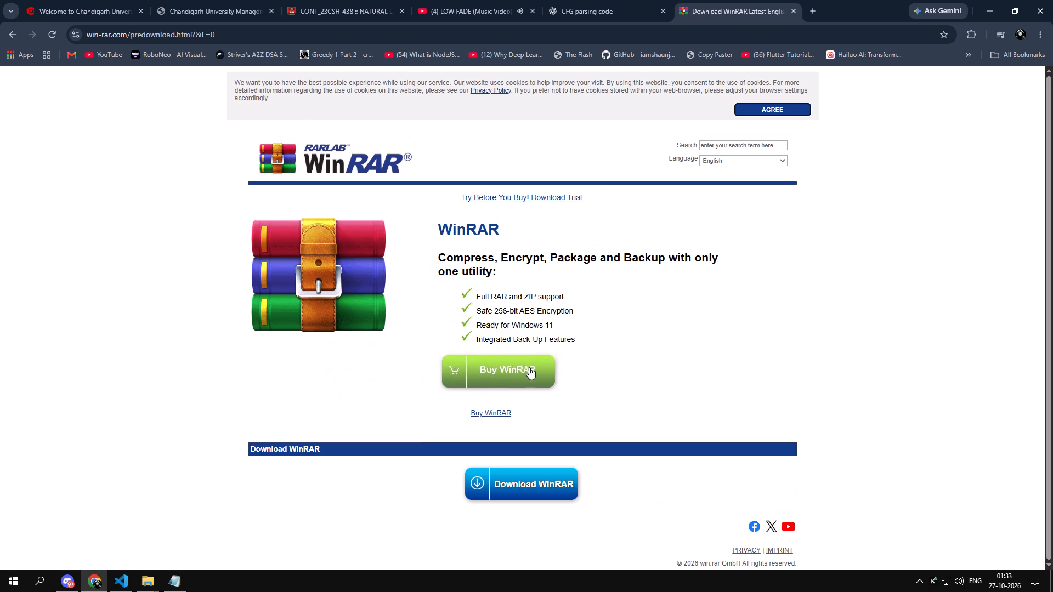
left_click(515, 480)
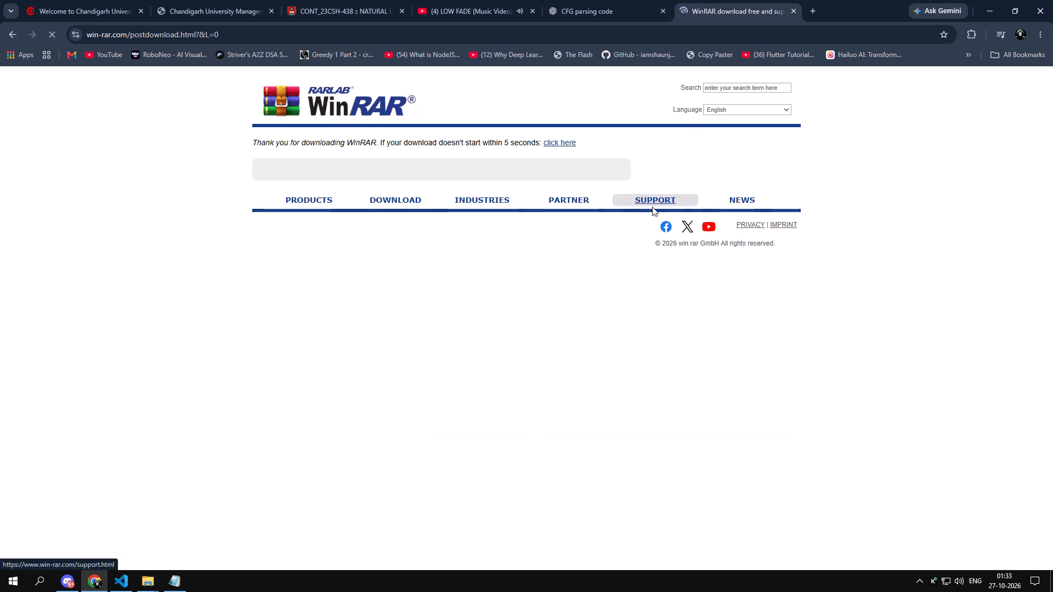
Run the downloaded winrar-x64-723 (1).exe installer from Chrome's recent downloads.
left_click(991, 32)
left_click(984, 37)
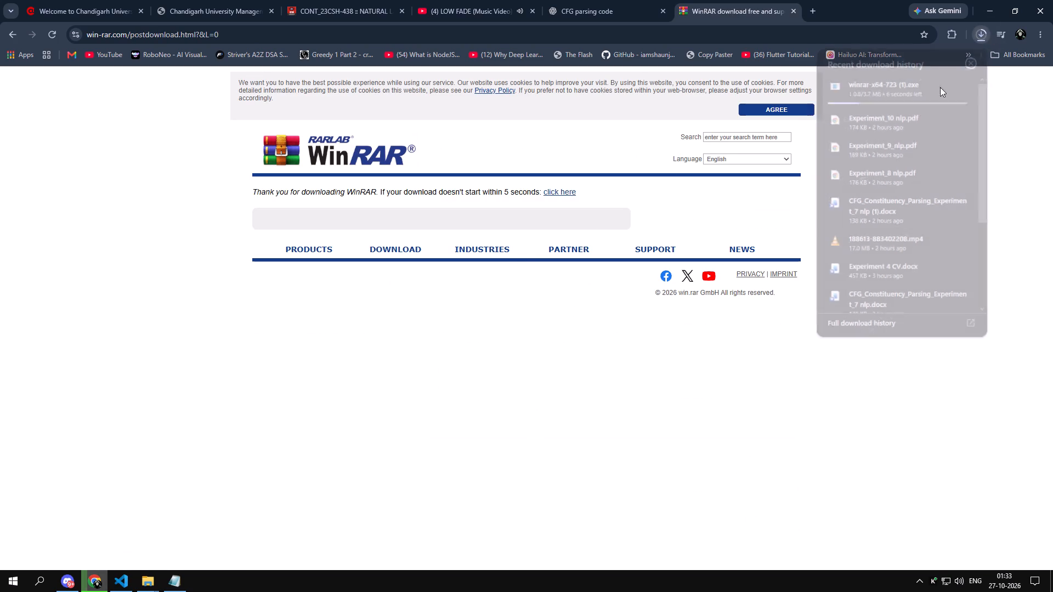
left_click(877, 91)
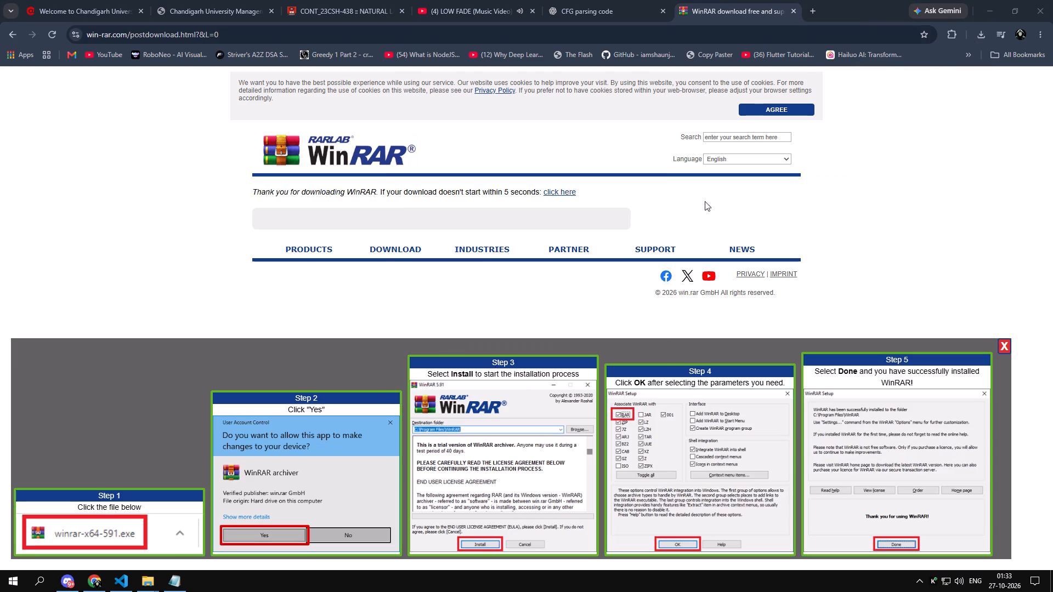
In the Sem 7 folder, archive the CV and NLP folders together as Sem 7.rar in RAR format with normal compression.
left_click(148, 582)
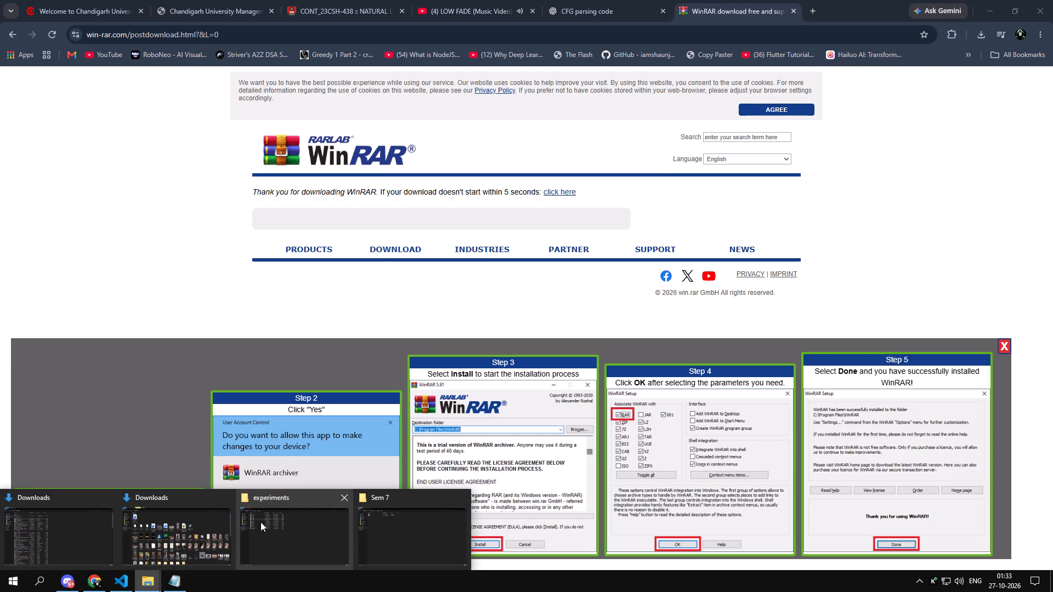
left_click(402, 540)
left_click(208, 257)
left_click_drag(166, 175, 154, 71)
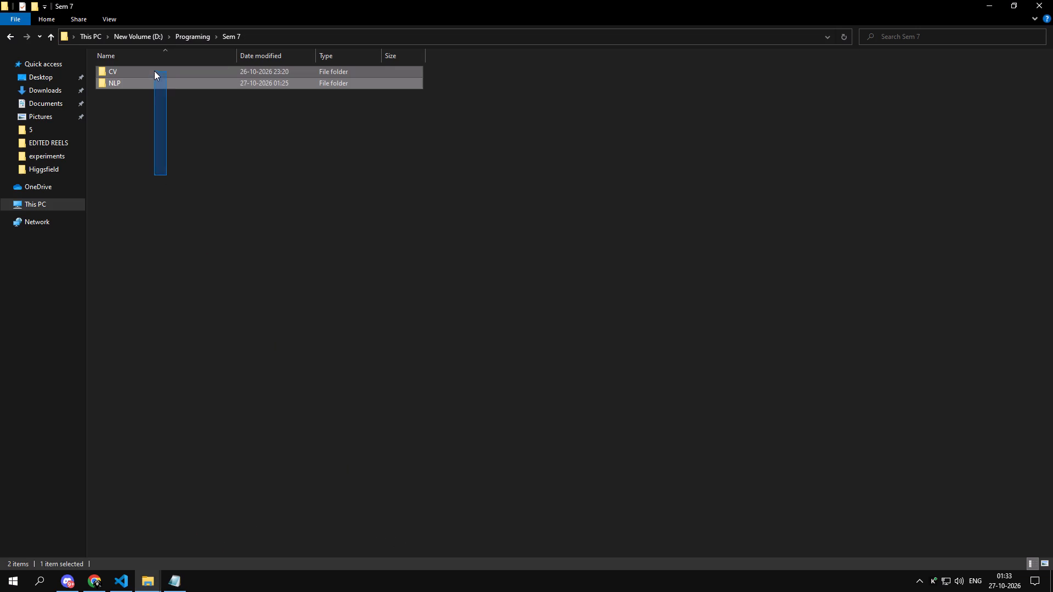
left_click_drag(154, 71, 154, 67)
right_click(143, 84)
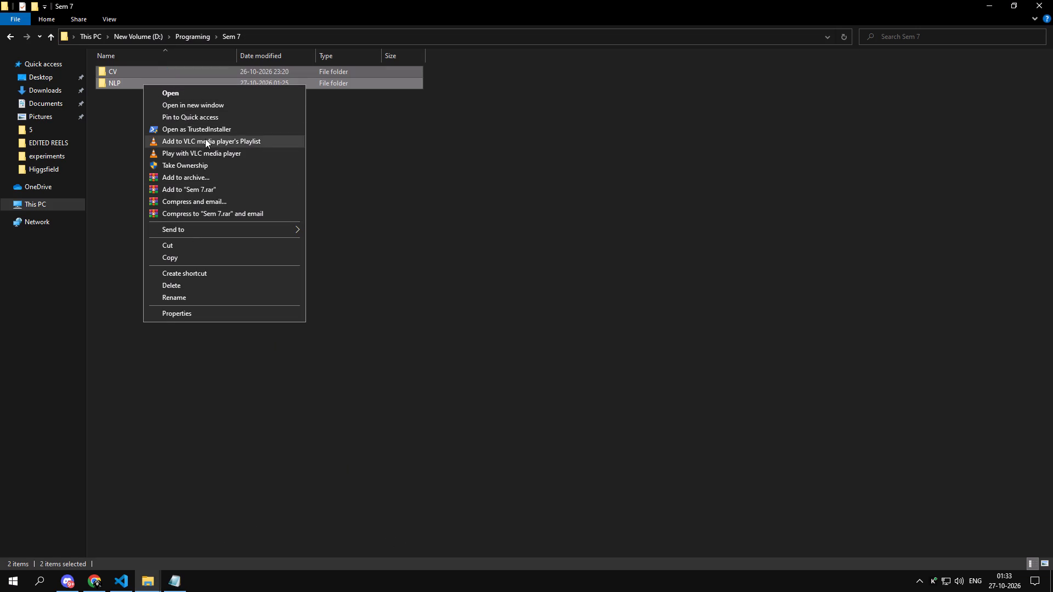
left_click(206, 178)
left_click(545, 401)
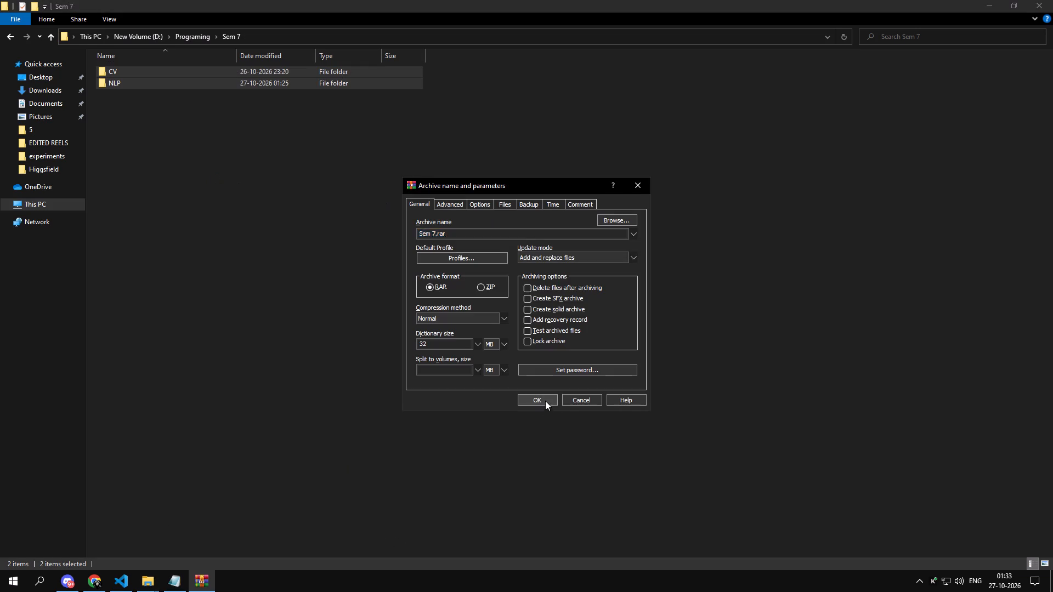
left_click(204, 222)
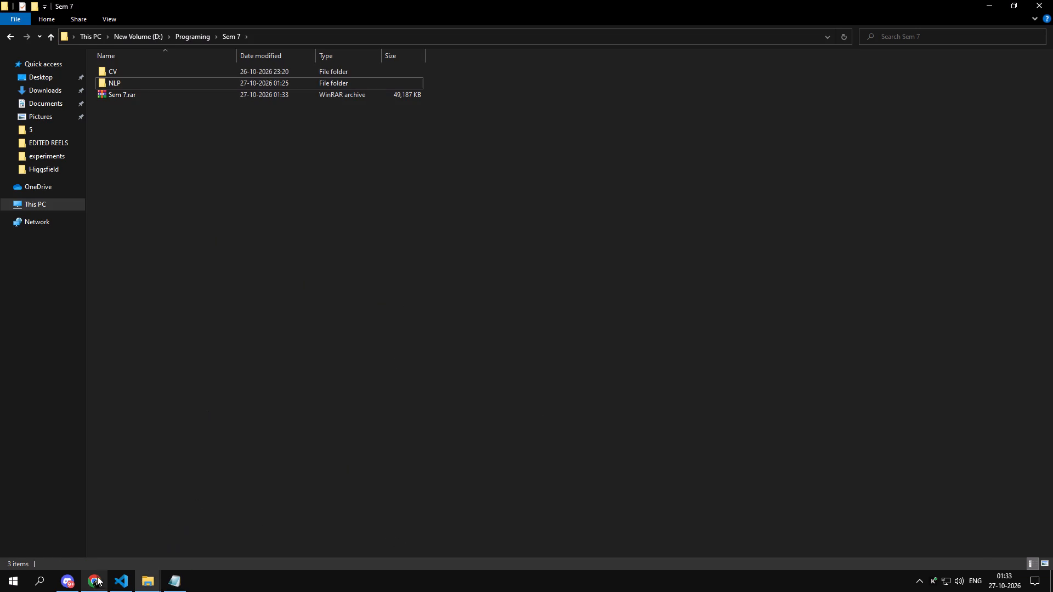
Open whatsapp.com in a new Chrome tab.
left_click(91, 582)
left_click(816, 12)
key("w")
key("Return")
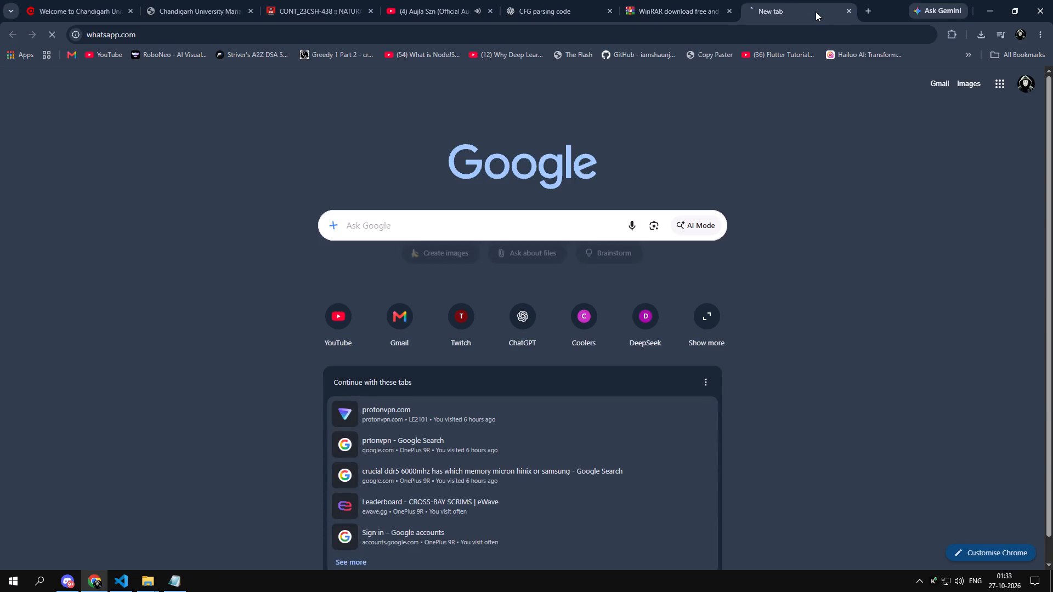